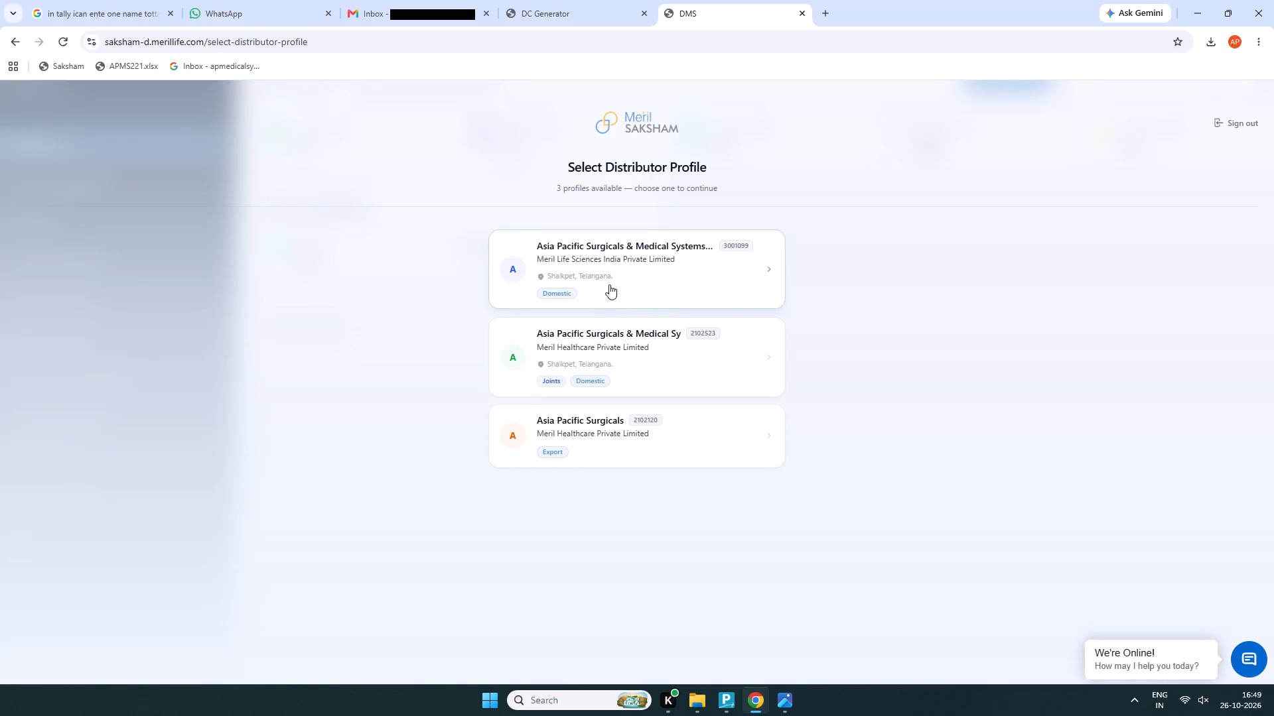
# Open the purchase orders list under the Asia Pacific Surgicals & Medical Systems distributor profile for Meril Life Sciences India Private Limited.
pyautogui.click(627, 275)
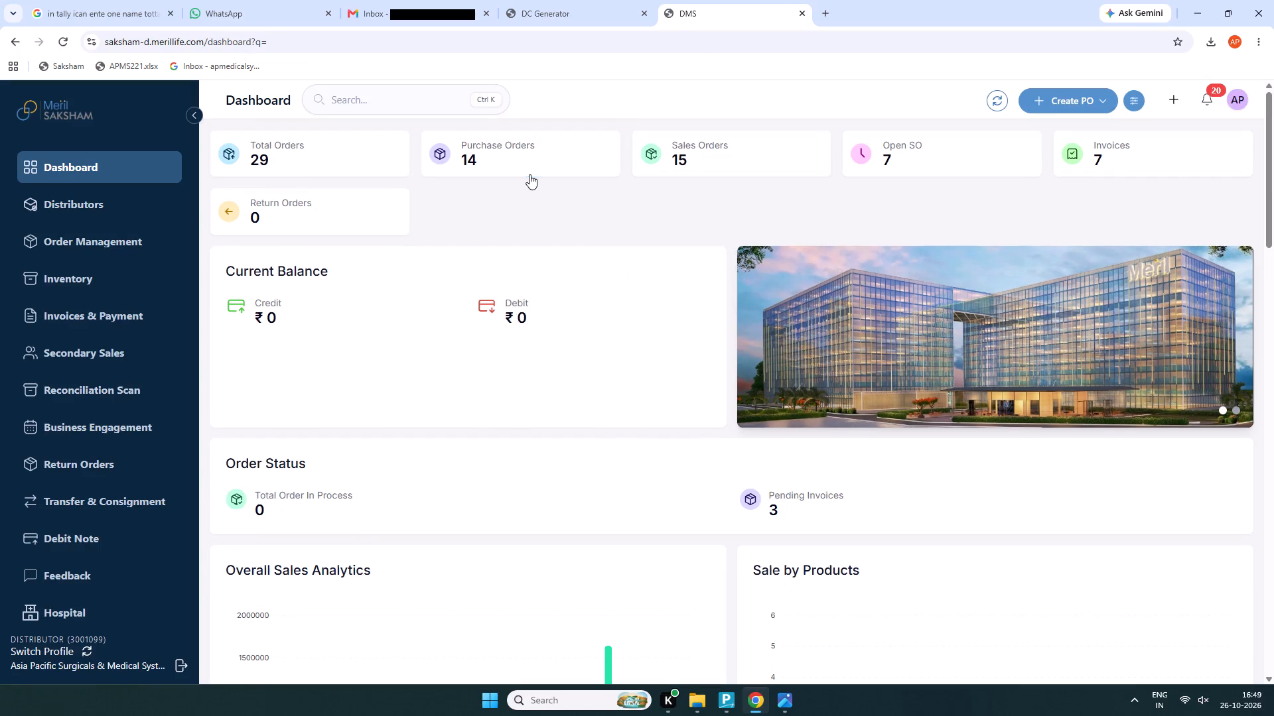
pyautogui.click(498, 149)
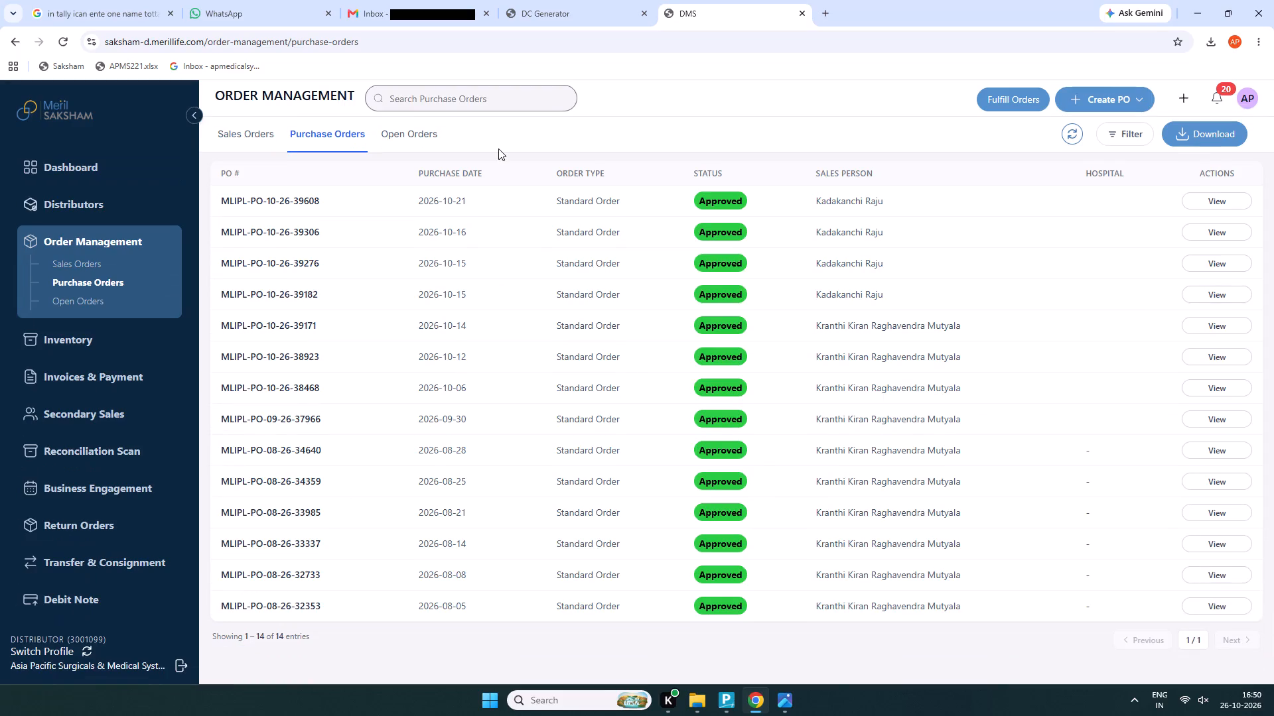
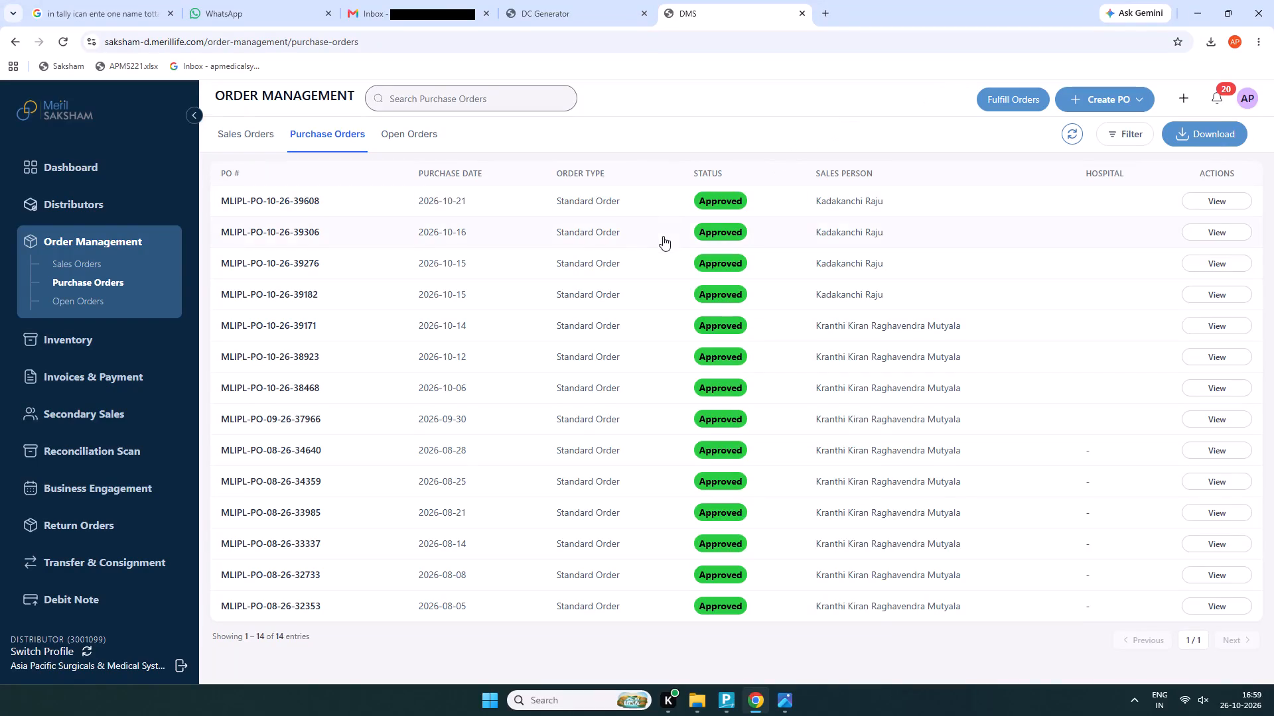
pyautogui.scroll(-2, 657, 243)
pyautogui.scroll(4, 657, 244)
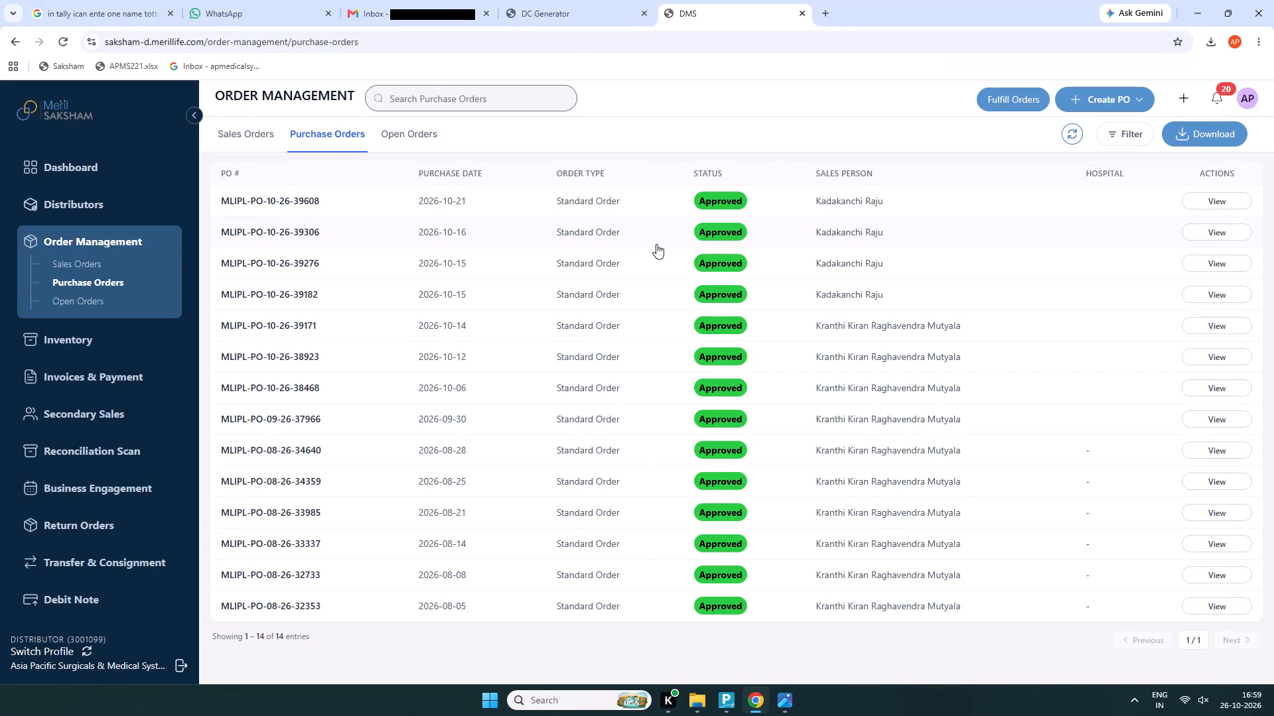
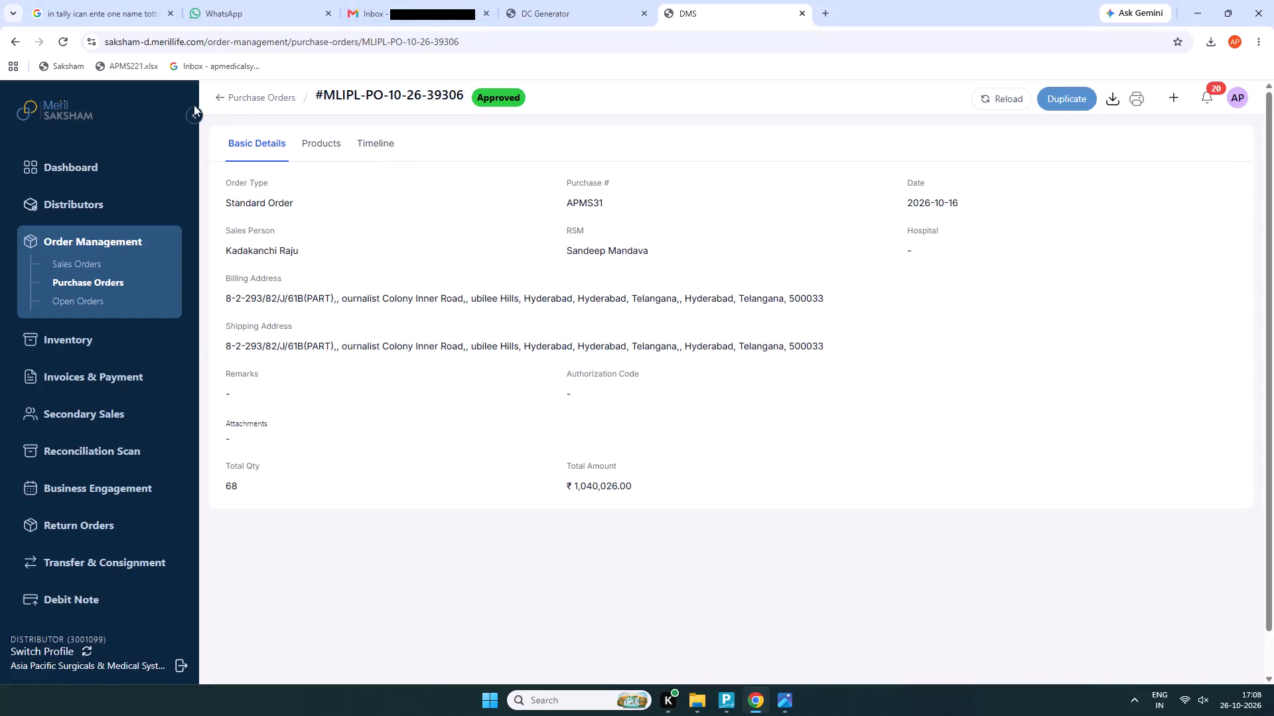
# Switch the distributor profile to Asia Pacific Surgicals & Medical Sy under Meril Healthcare Private Limited.
pyautogui.click(194, 115)
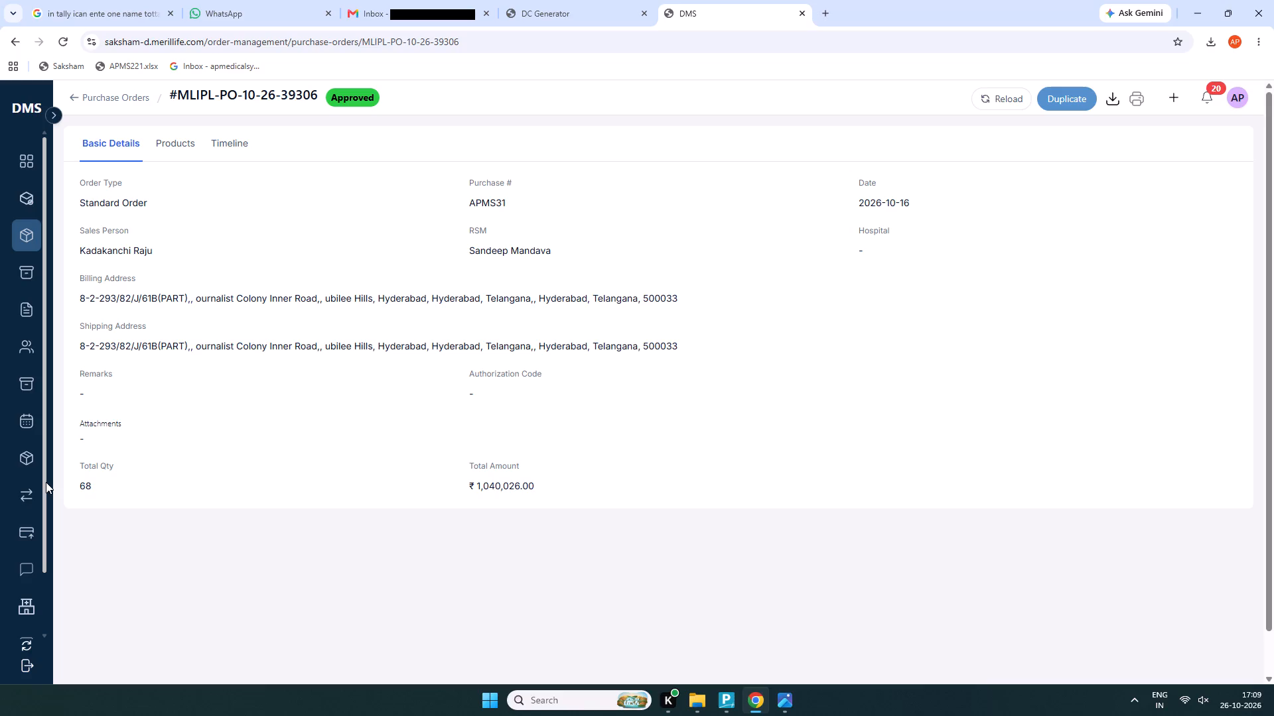
pyautogui.scroll(-3, 29, 599)
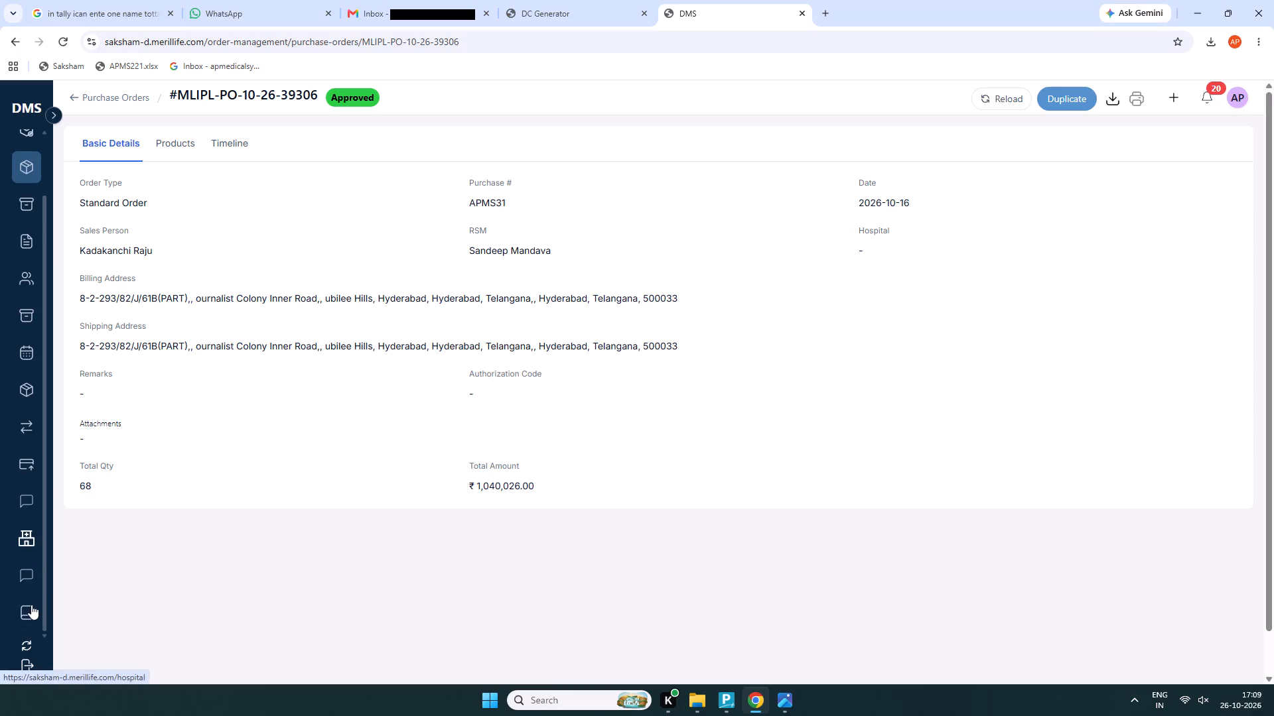
pyautogui.click(29, 642)
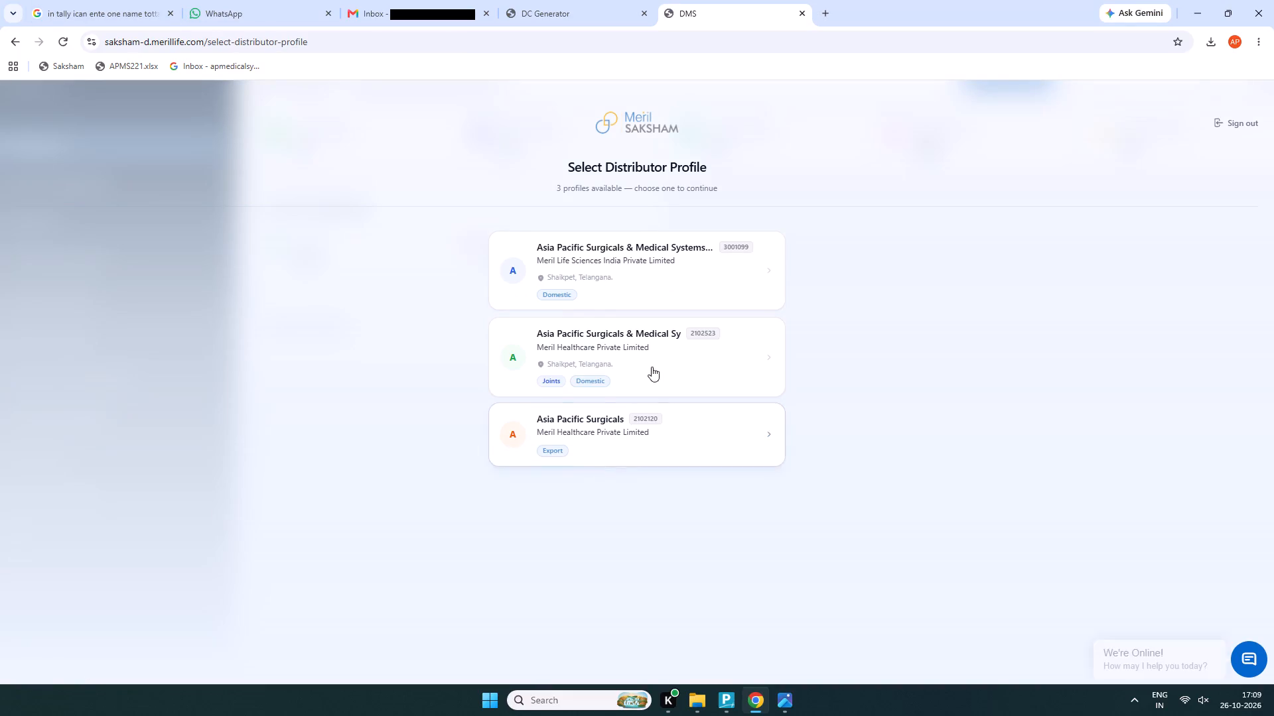
pyautogui.click(621, 349)
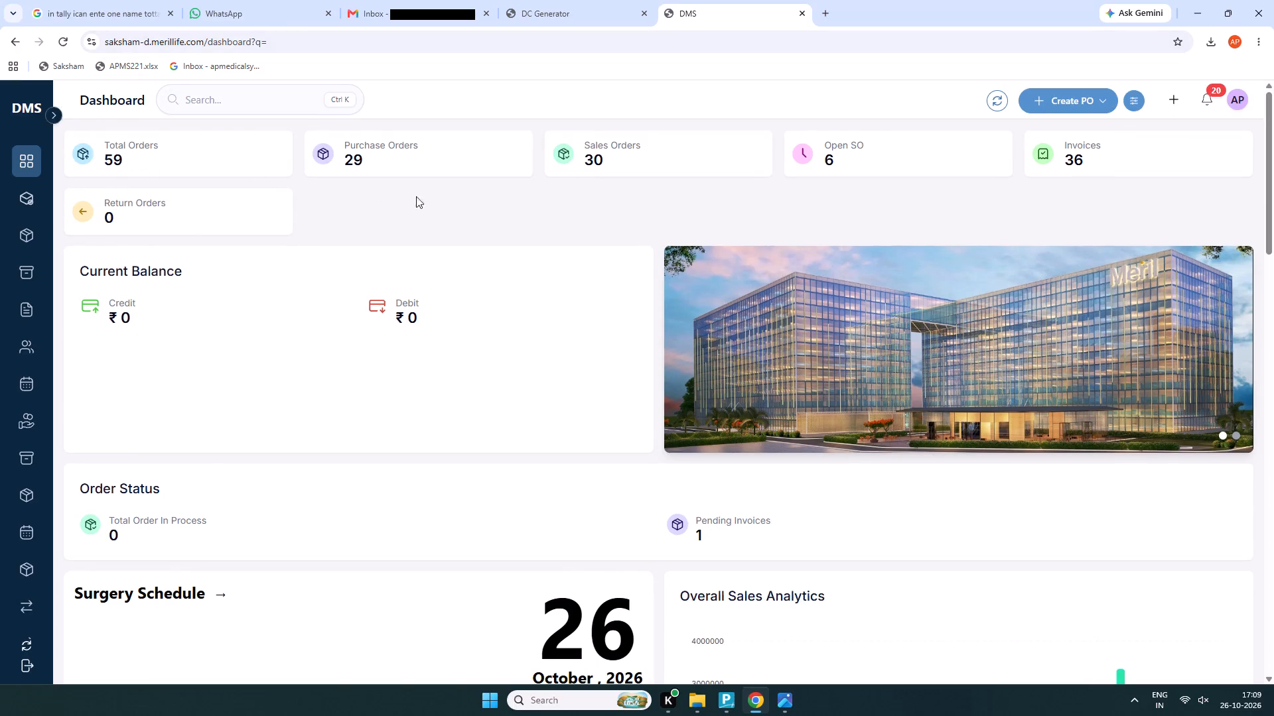
# Open the purchase orders list, check the basic details of the most recent order, MHPL-PO-10-26-49914, and return to the list.
pyautogui.click(447, 164)
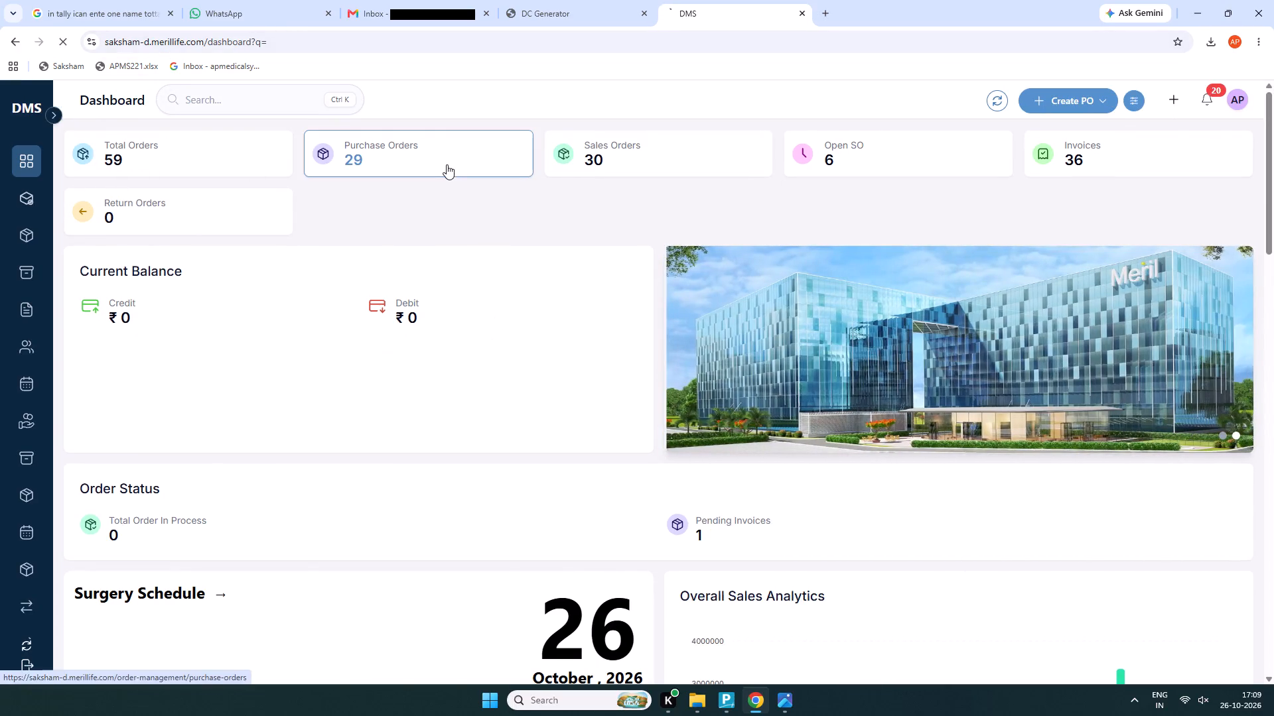
pyautogui.scroll(3, 484, 362)
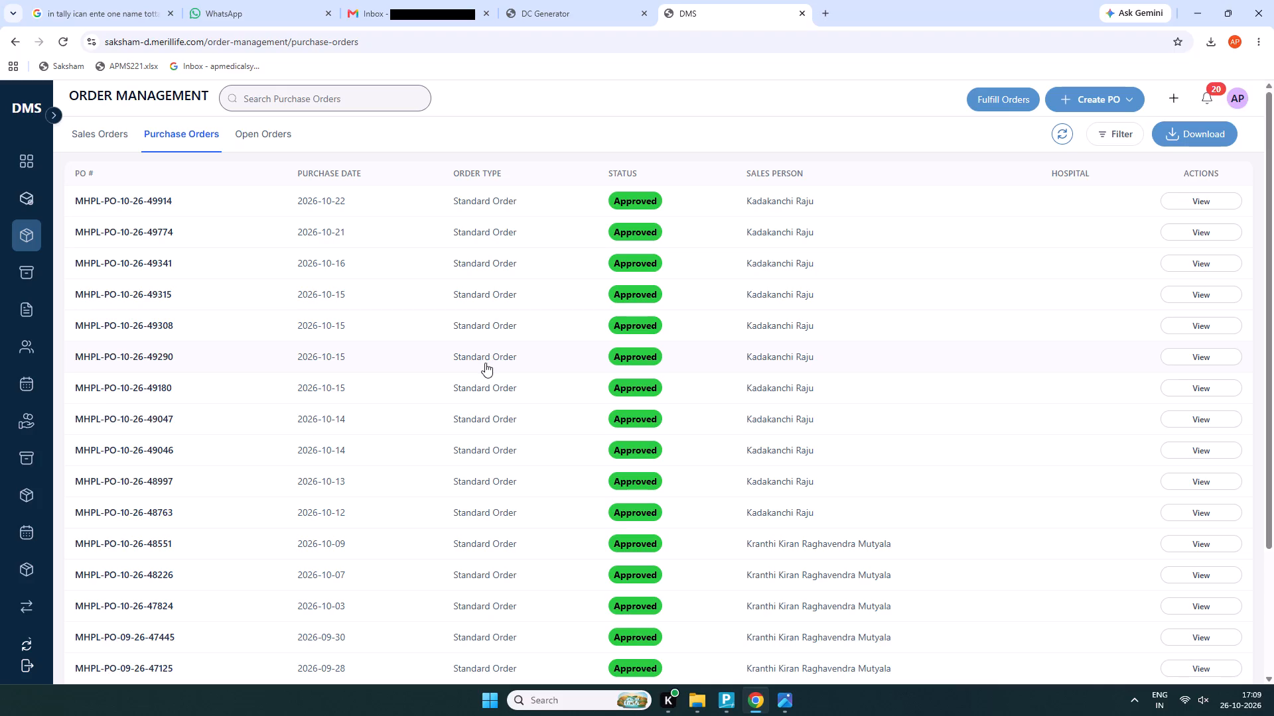
pyautogui.scroll(4, 503, 367)
pyautogui.scroll(5, 438, 364)
pyautogui.scroll(-5, 438, 360)
pyautogui.scroll(10, 438, 360)
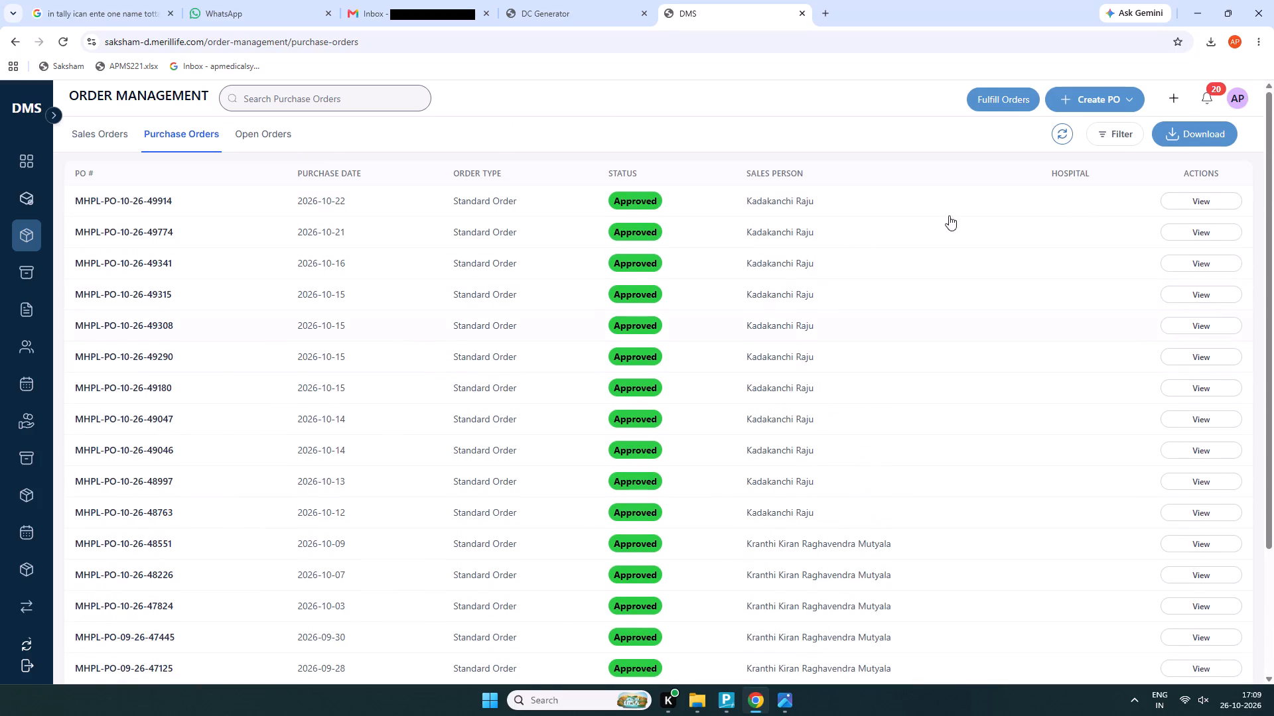
pyautogui.scroll(3, 696, 363)
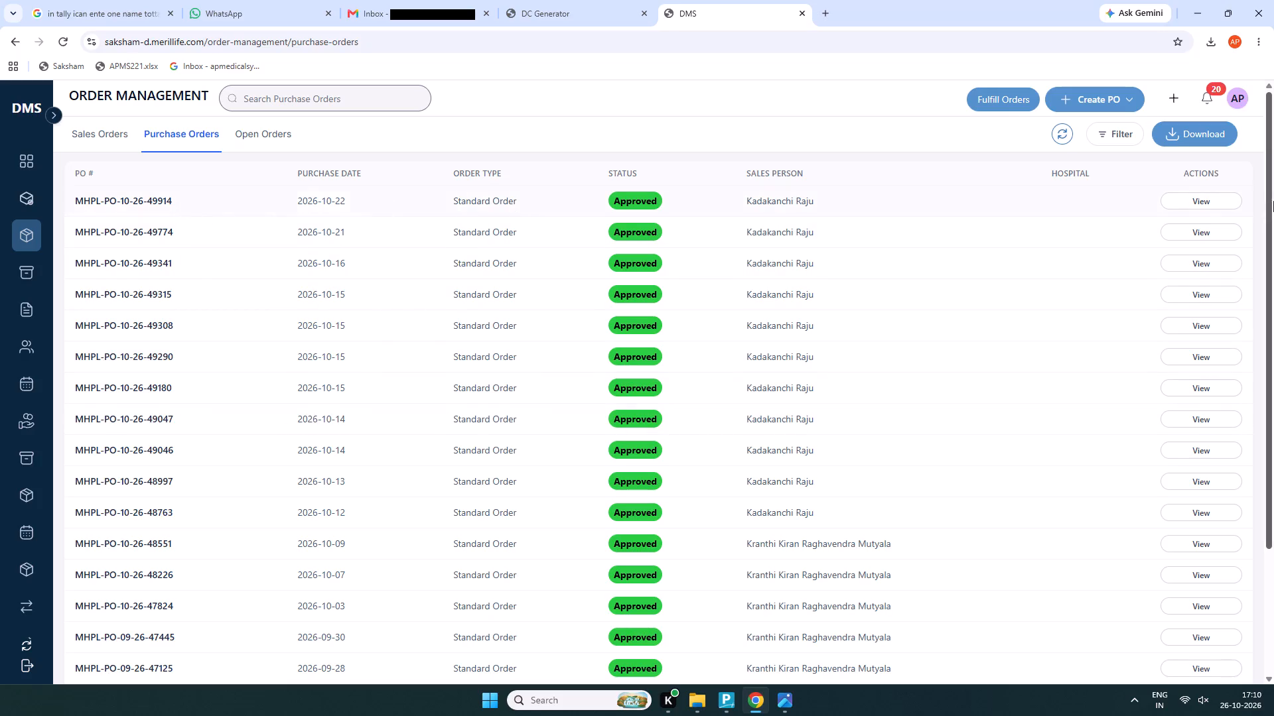
pyautogui.click(1184, 198)
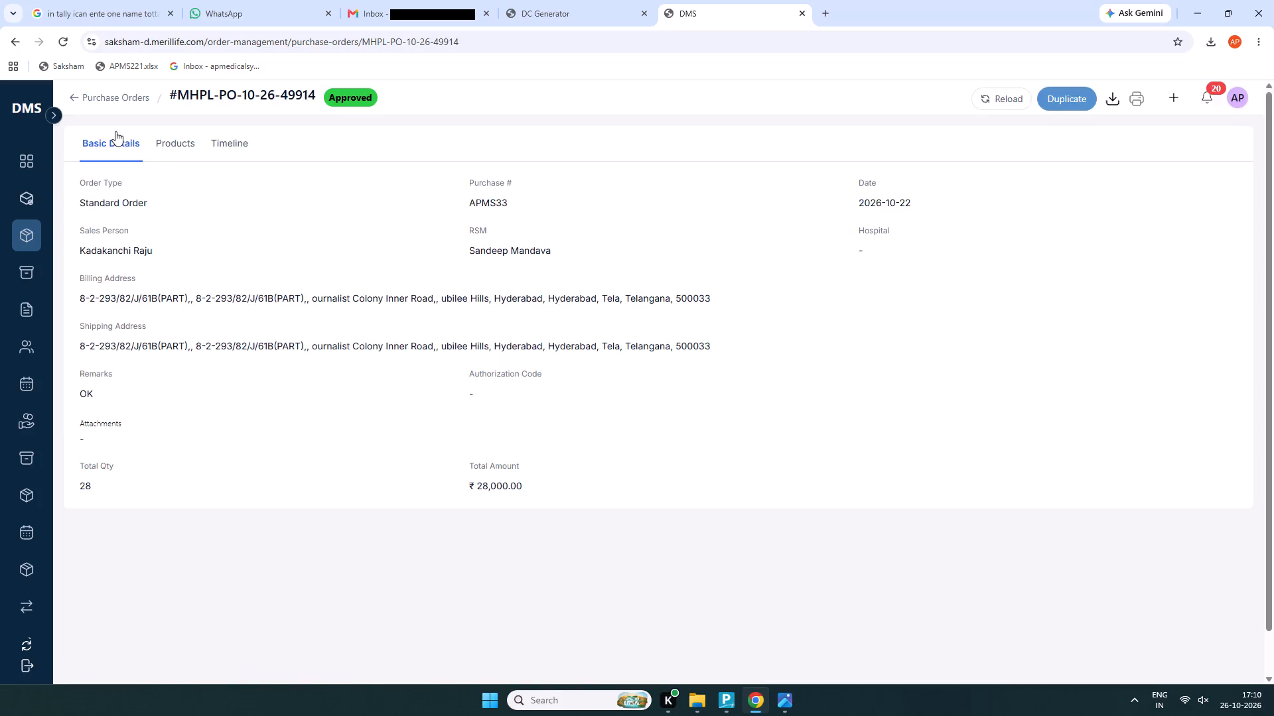
pyautogui.click(68, 96)
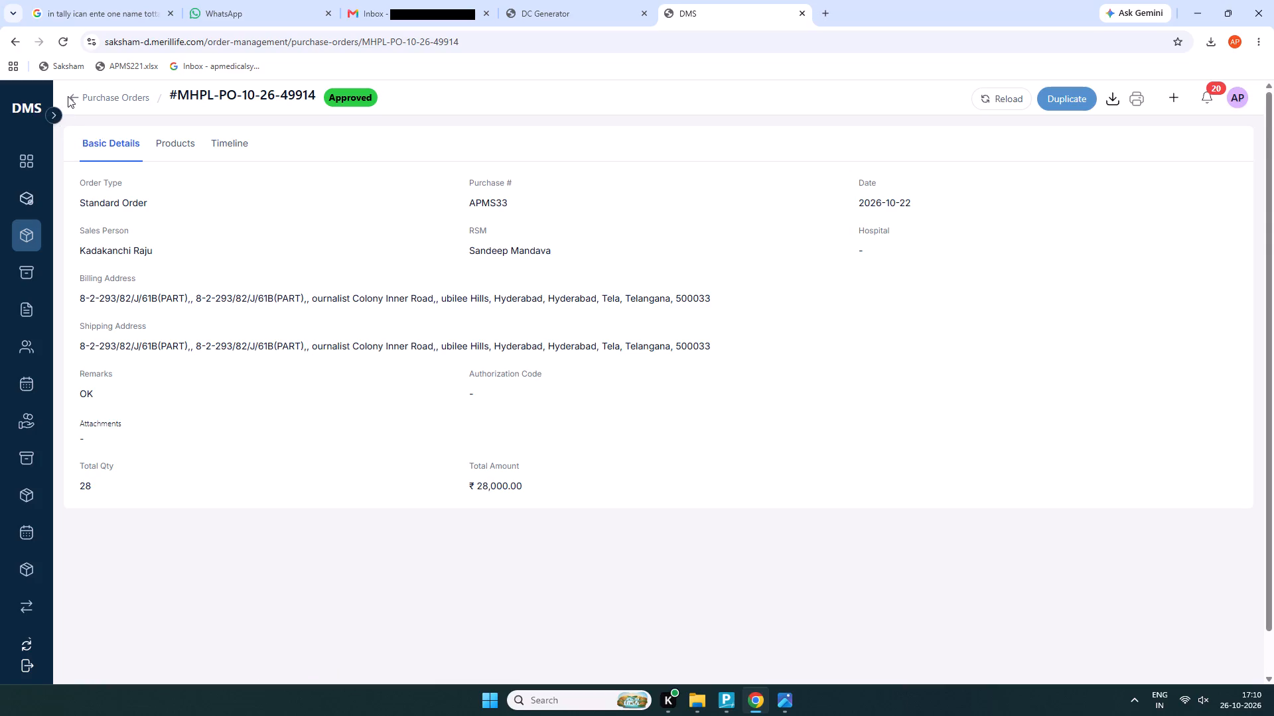
pyautogui.click(70, 95)
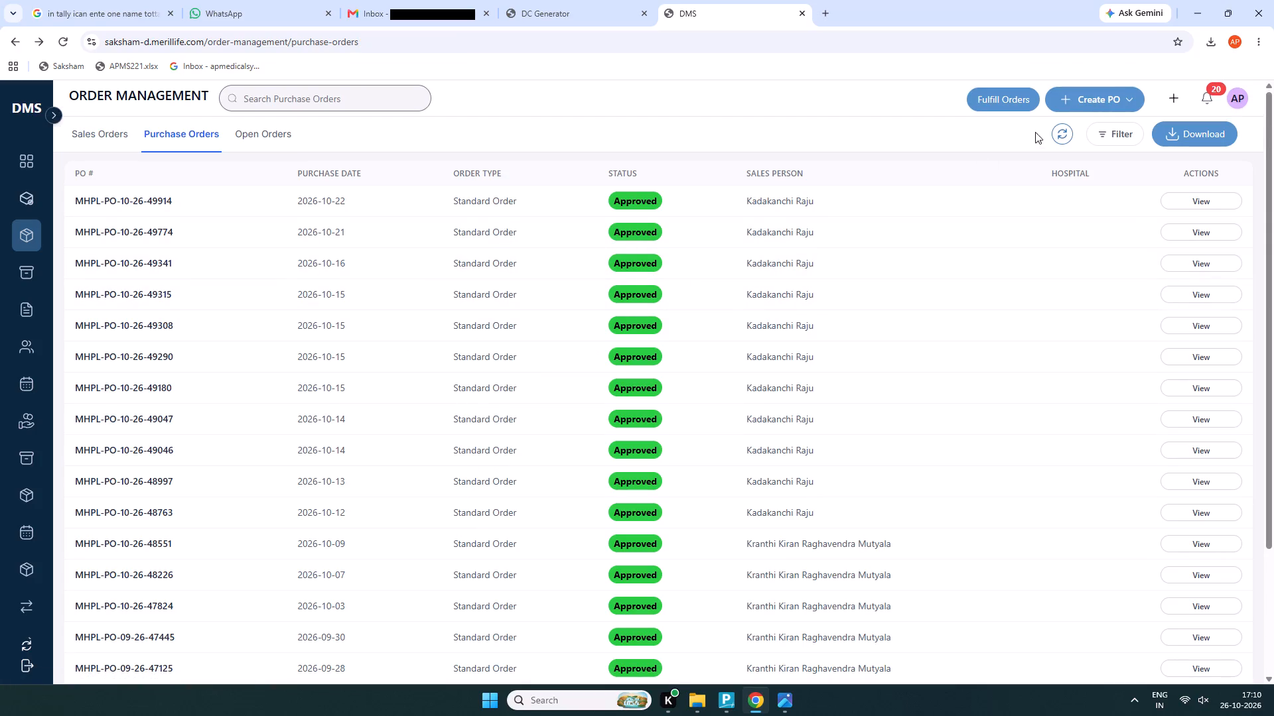
# Start a new standard purchase order and enter APMS34 as its purchase number.
pyautogui.click(1084, 102)
pyautogui.click(1085, 129)
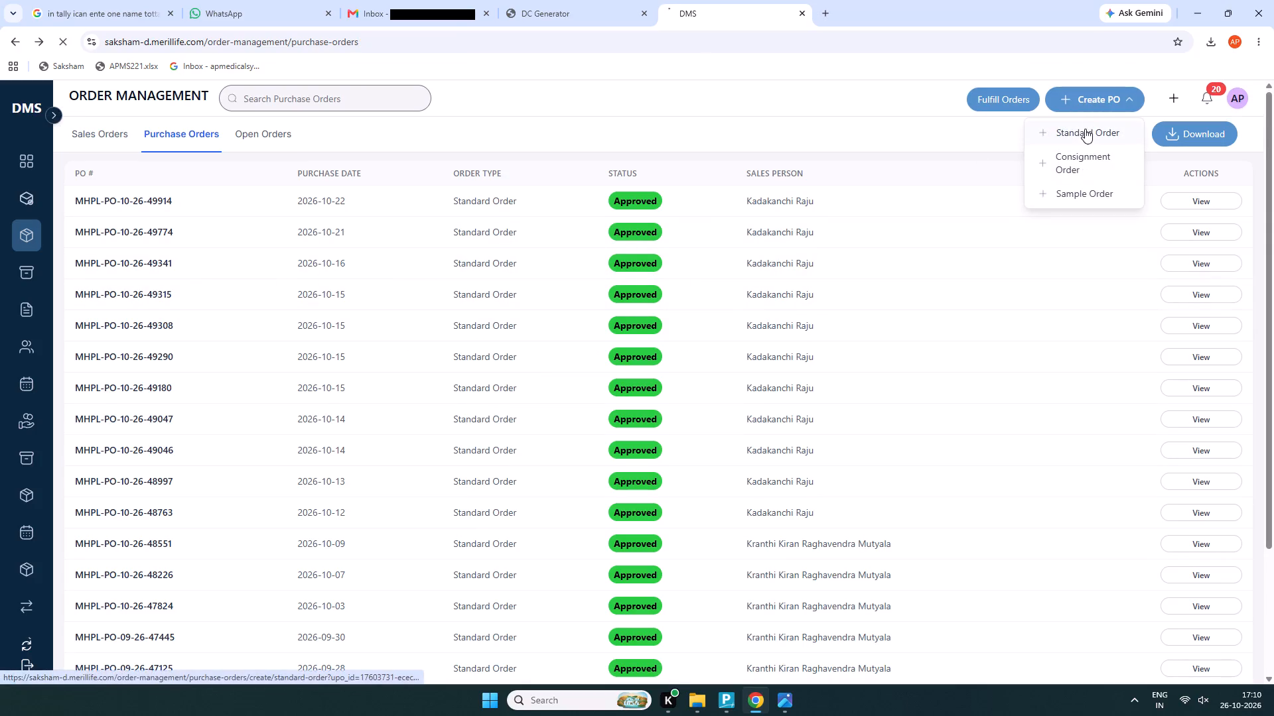
pyautogui.click(601, 206)
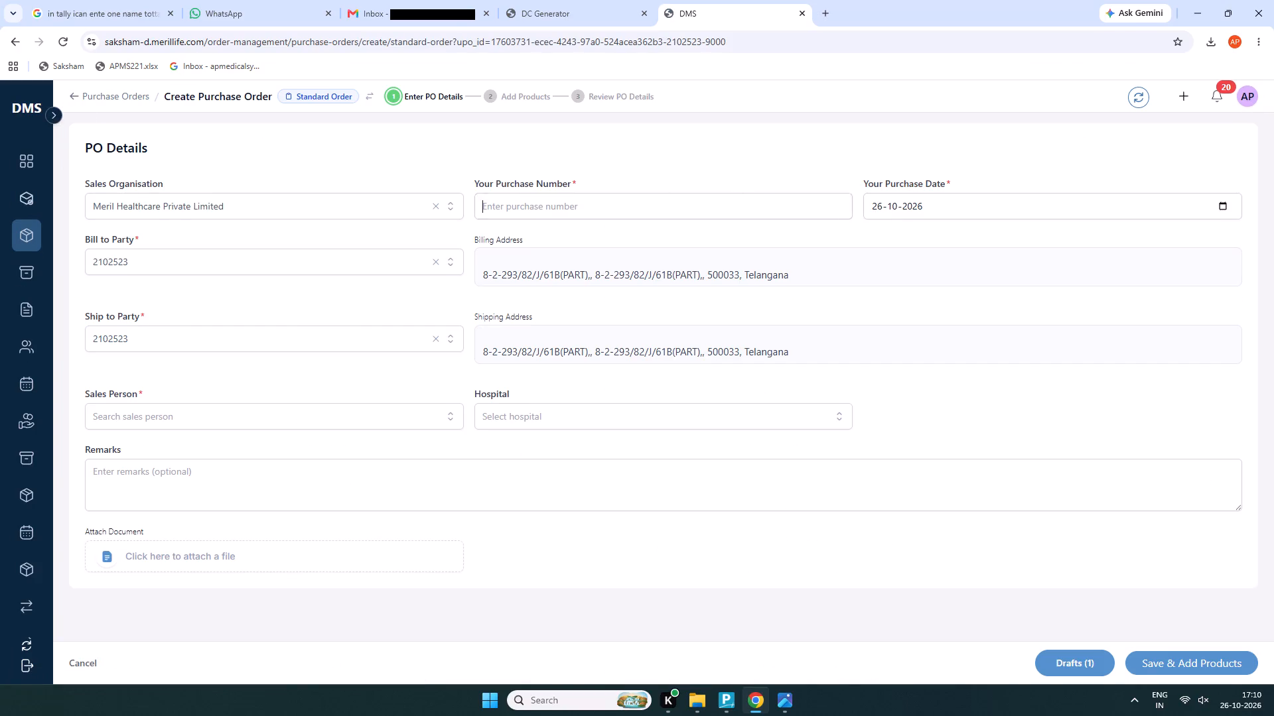
pyautogui.write('APMS34')
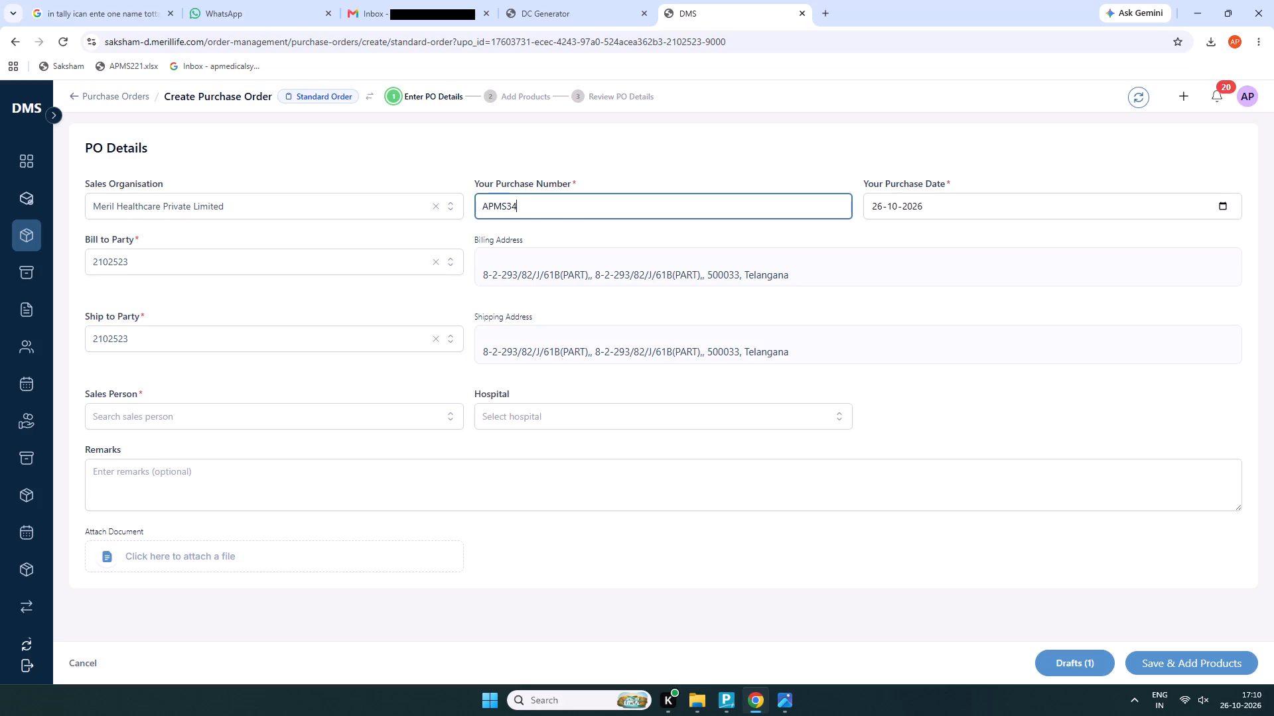
# Search the sales persons for KADA and select the one assigned to the most recent purchase order.
pyautogui.click(431, 420)
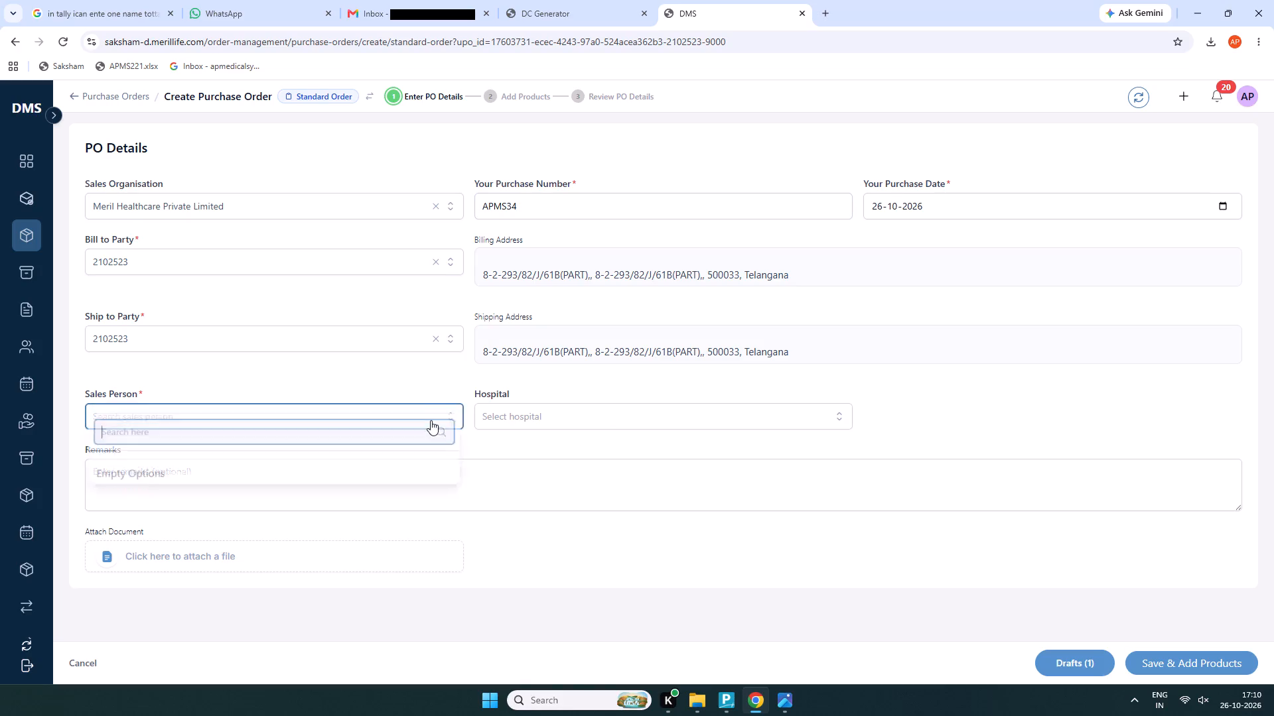
pyautogui.write('KADA')
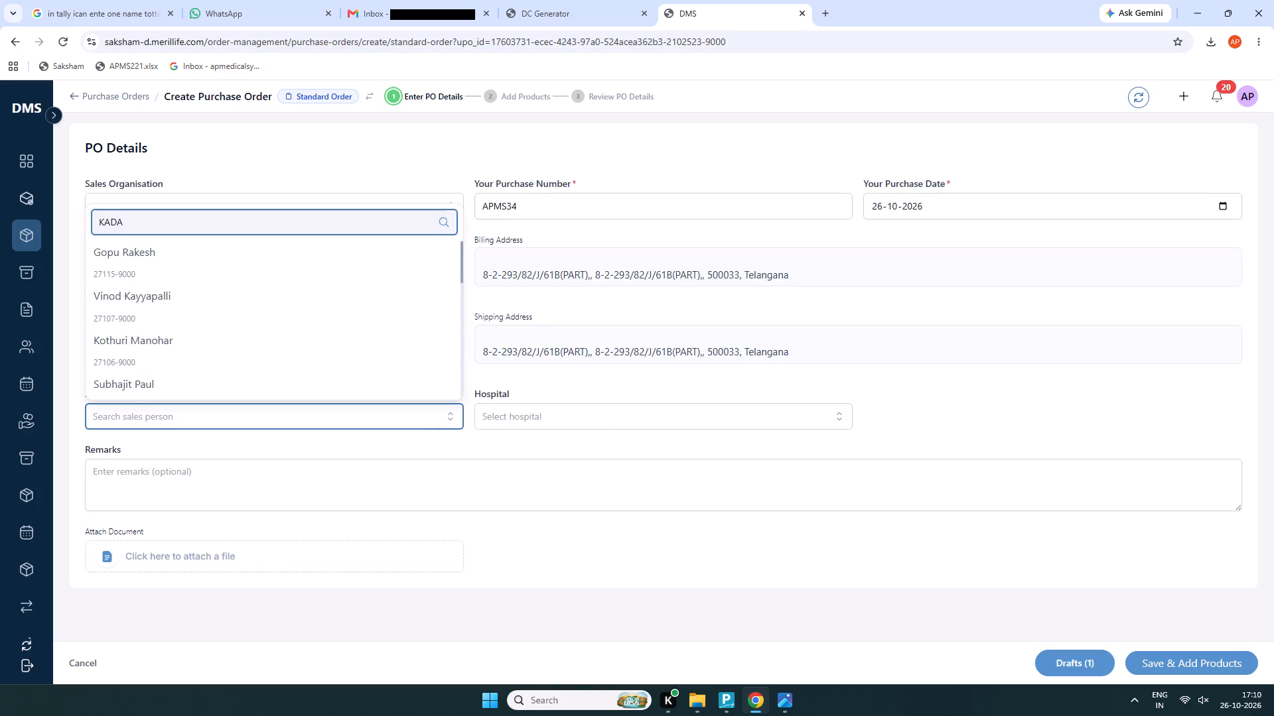
pyautogui.click(363, 544)
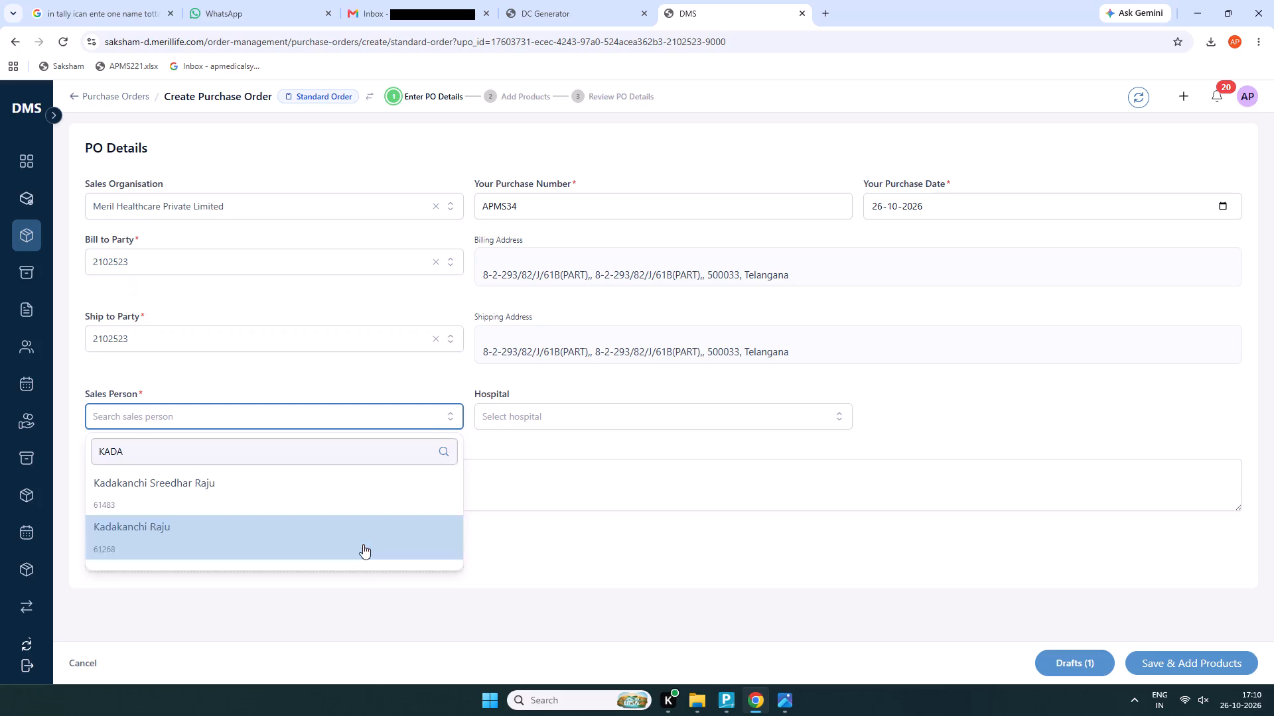
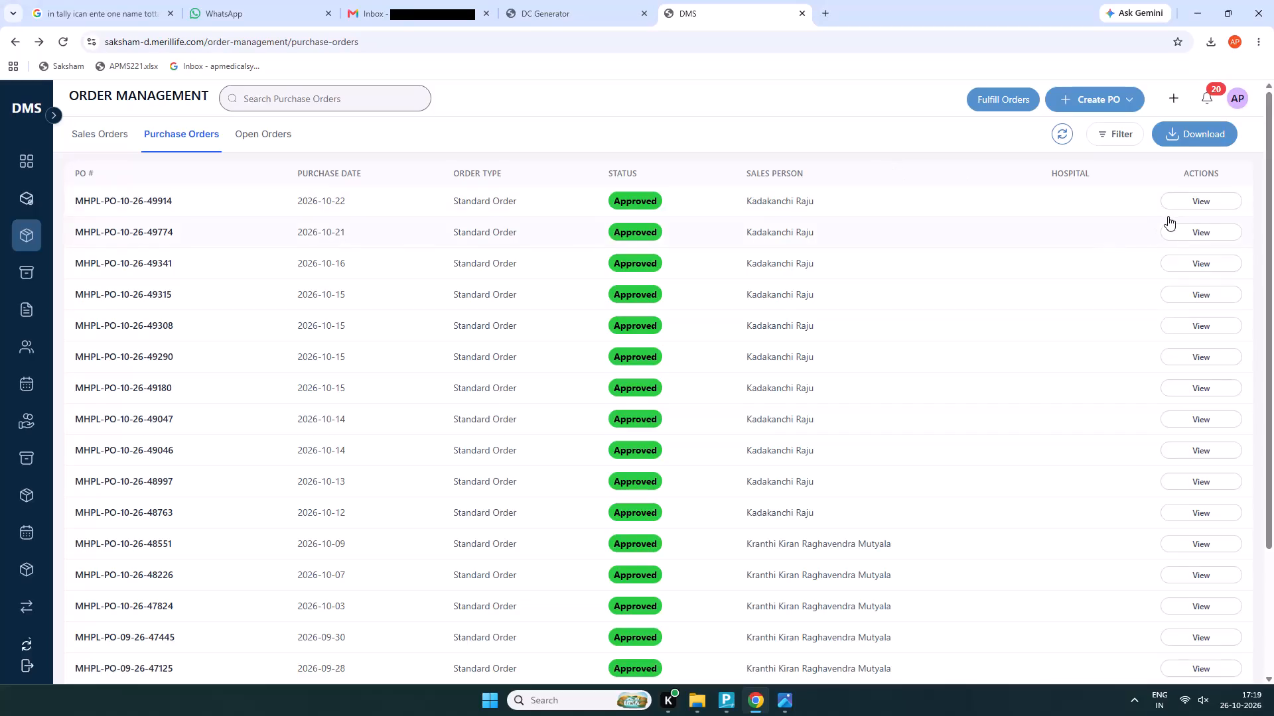
# Check the basic details of the most recent purchase order, MHPL-PO-10-26-49914, again and return to the purchase orders list.
pyautogui.click(1174, 209)
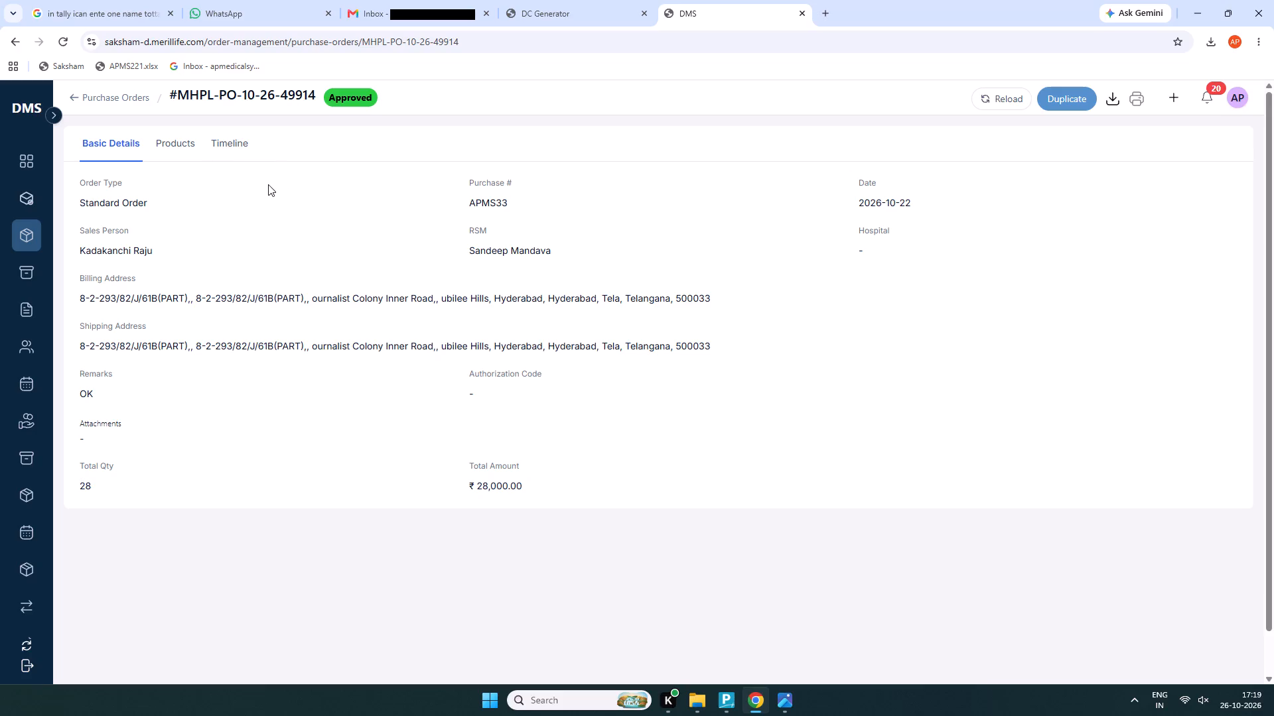
pyautogui.click(73, 93)
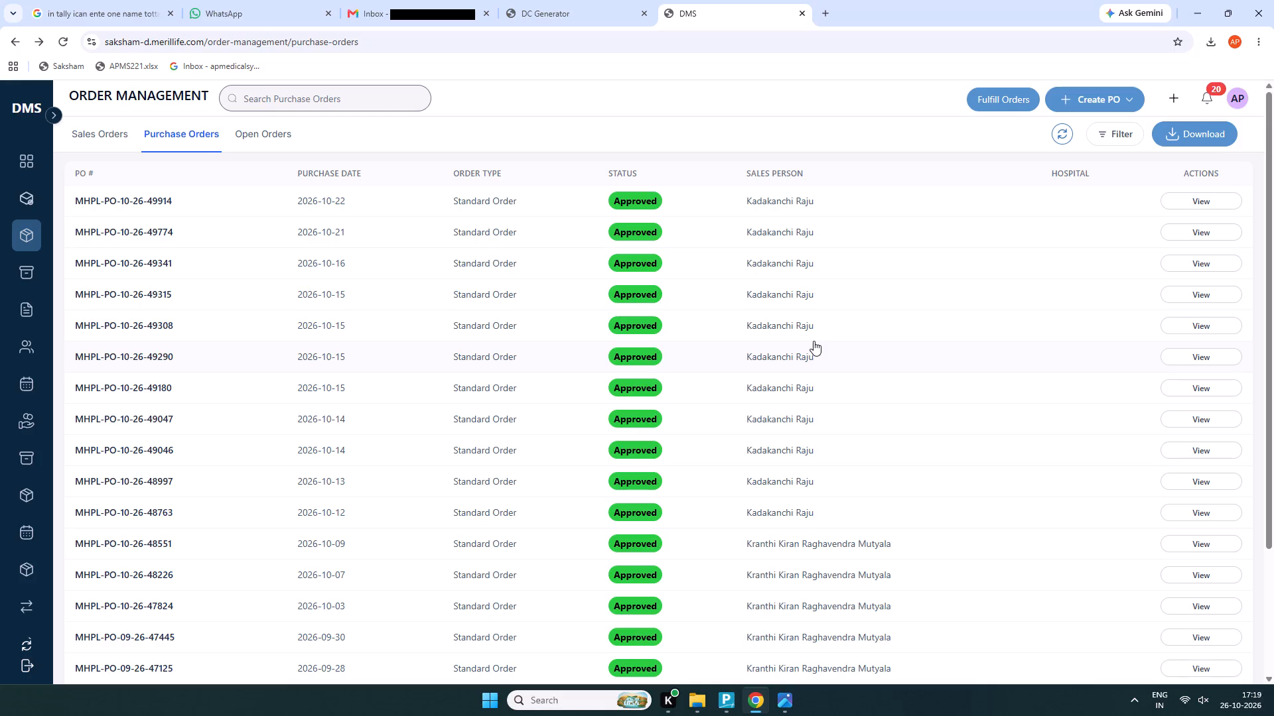
pyautogui.scroll(6, 766, 327)
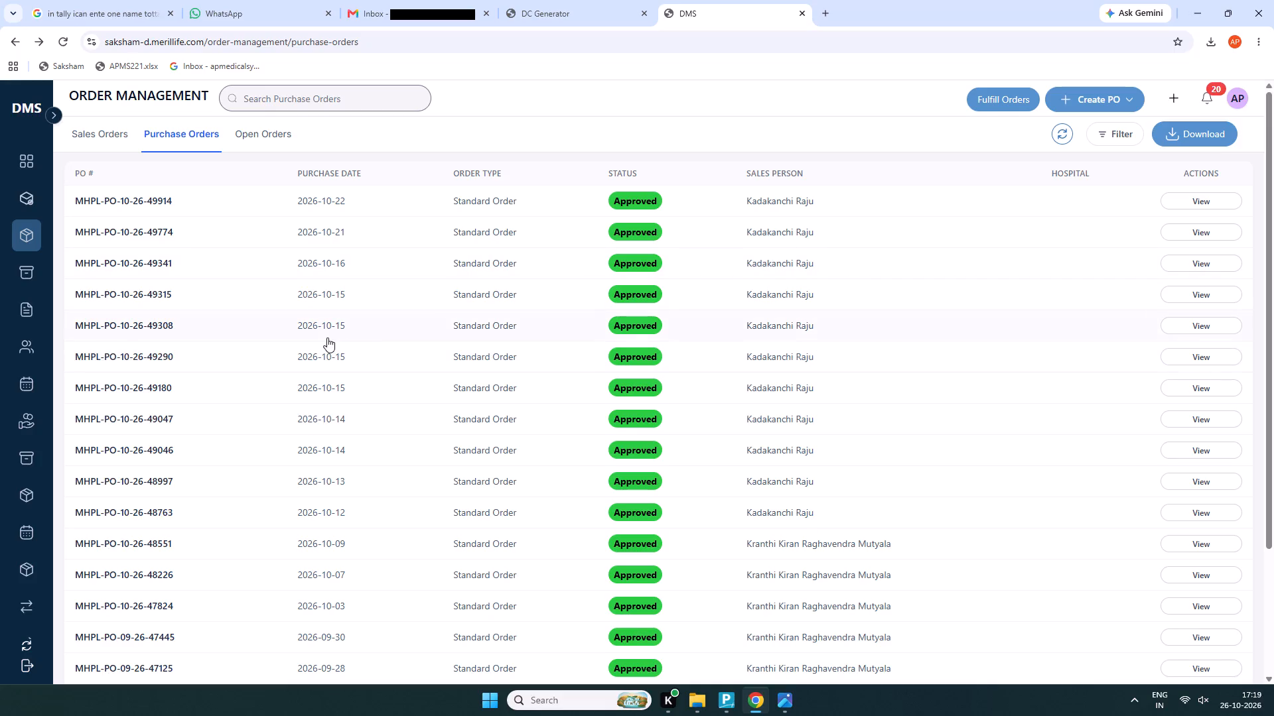
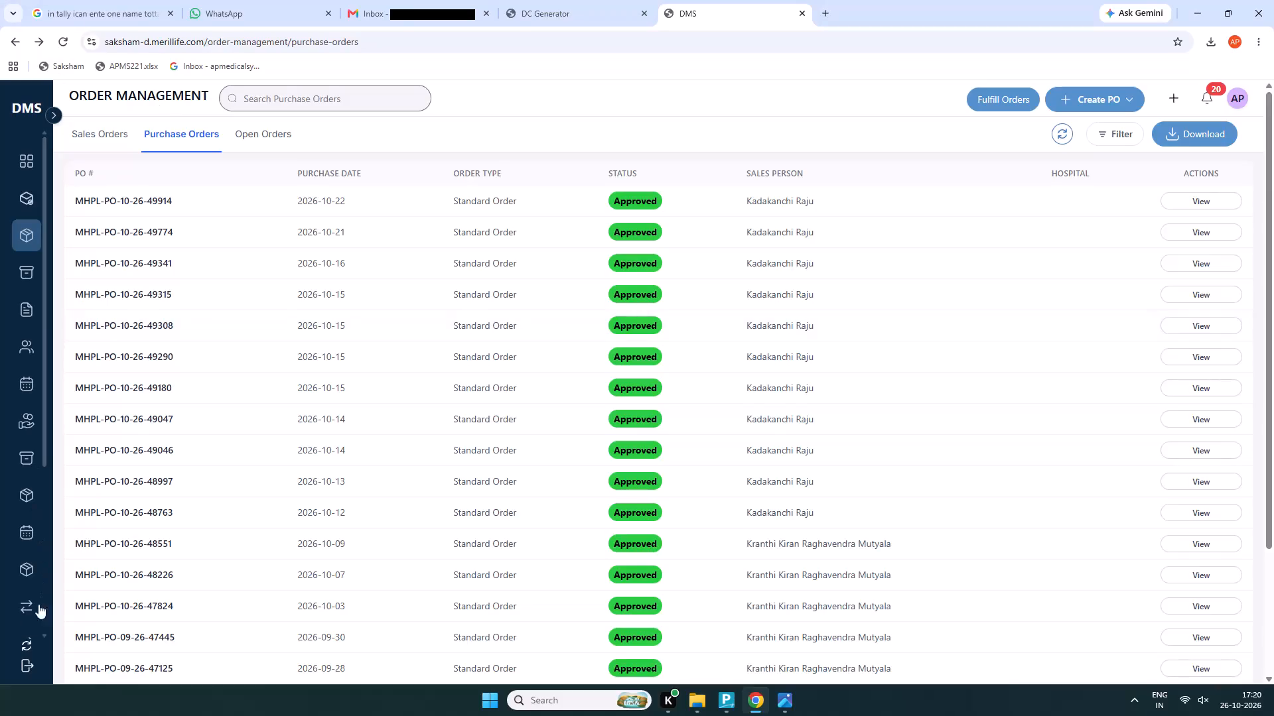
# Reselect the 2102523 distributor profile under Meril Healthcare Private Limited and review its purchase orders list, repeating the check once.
pyautogui.click(27, 642)
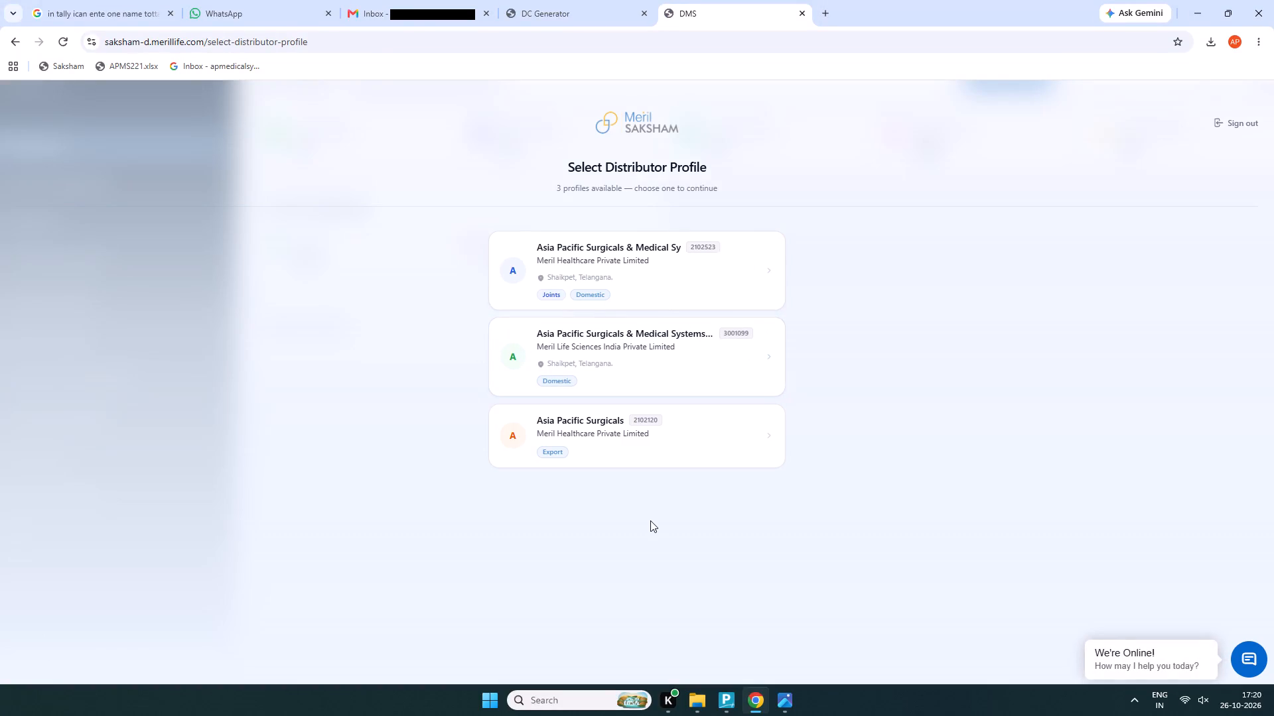
pyautogui.click(605, 271)
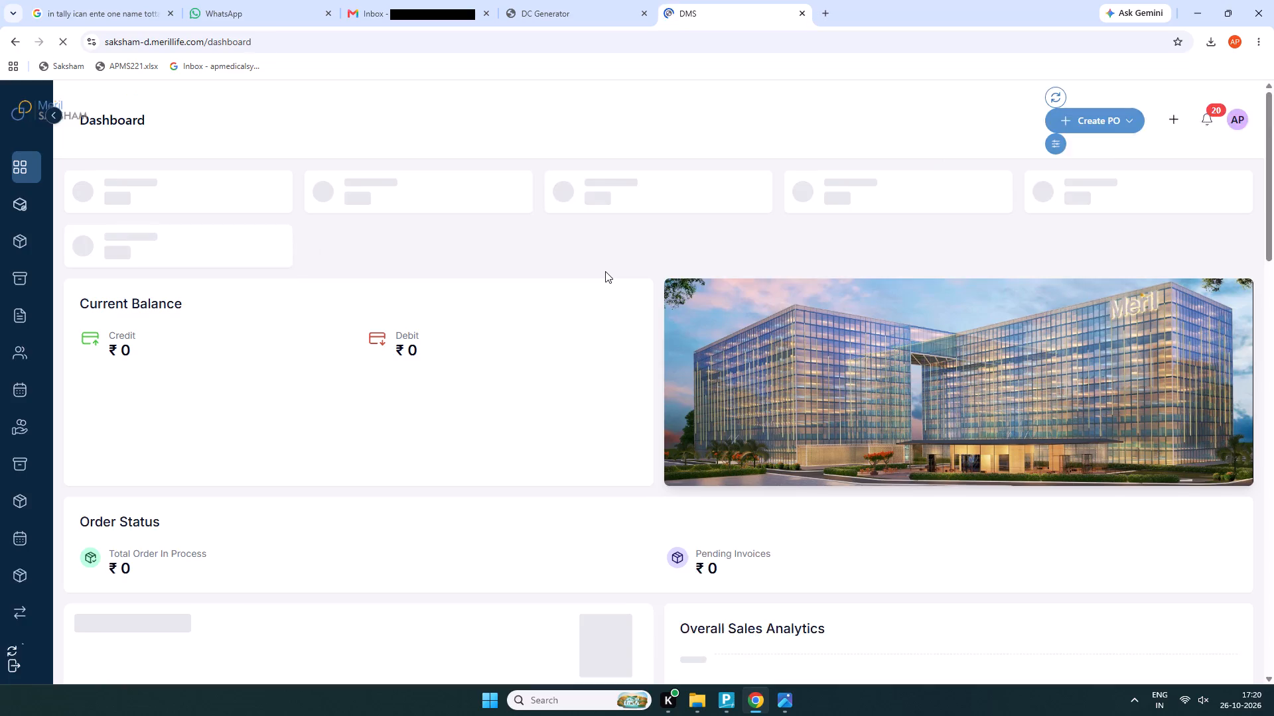
pyautogui.click(452, 155)
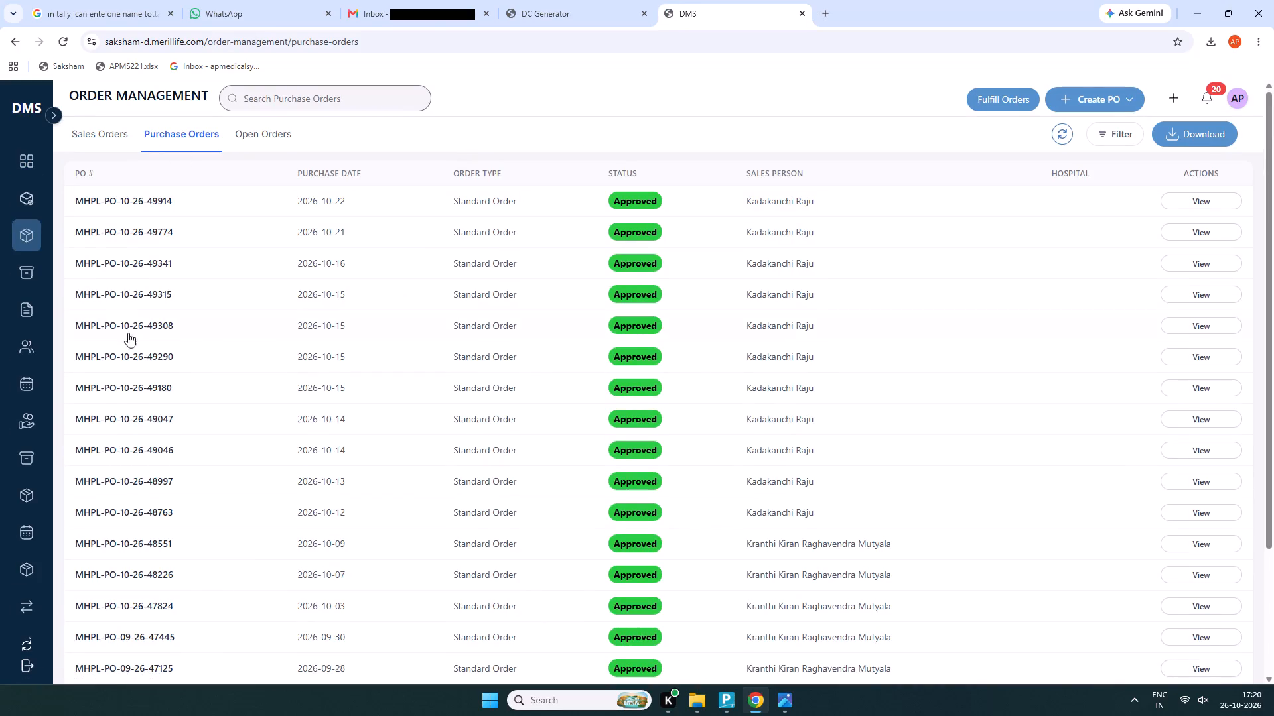
pyautogui.click(31, 640)
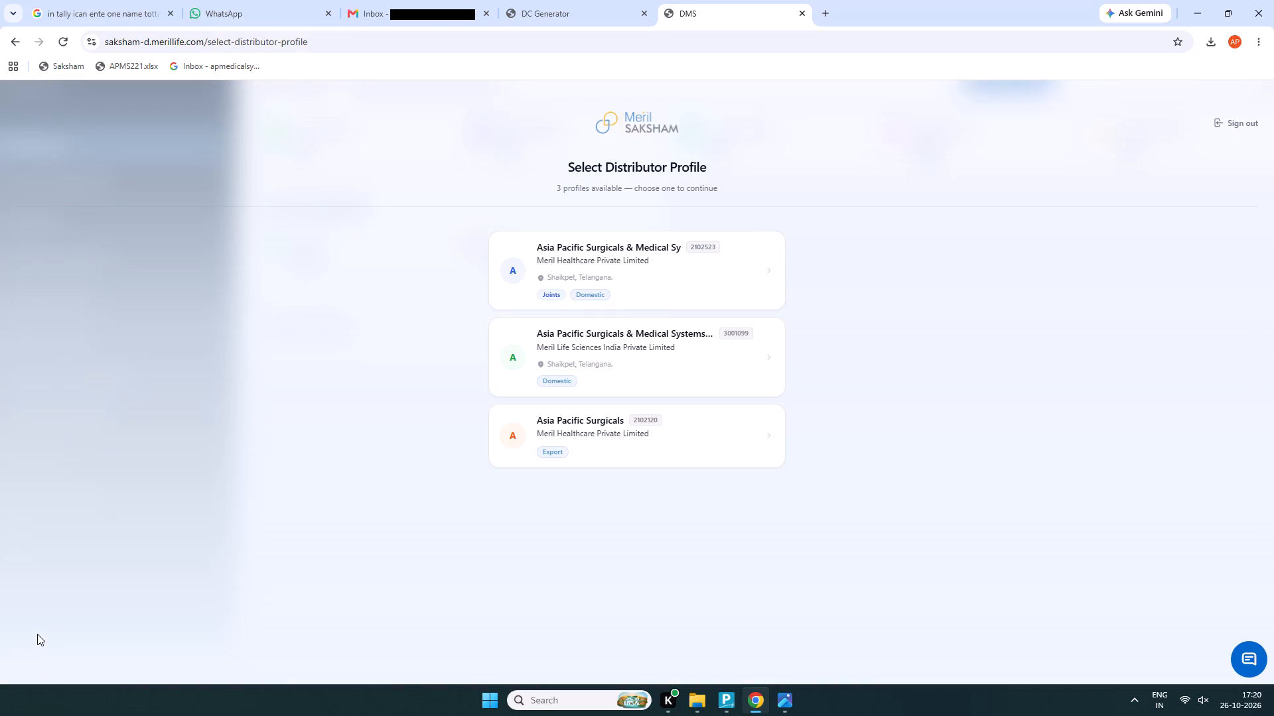
pyautogui.click(622, 261)
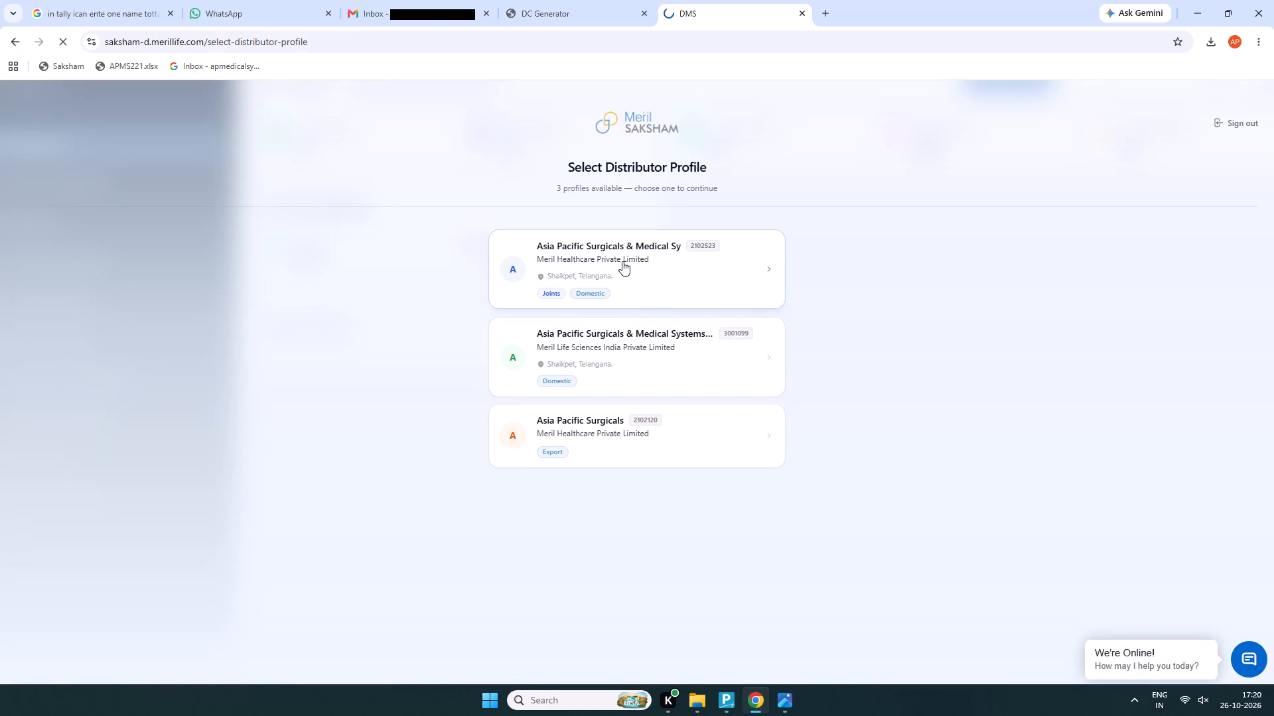
pyautogui.click(402, 159)
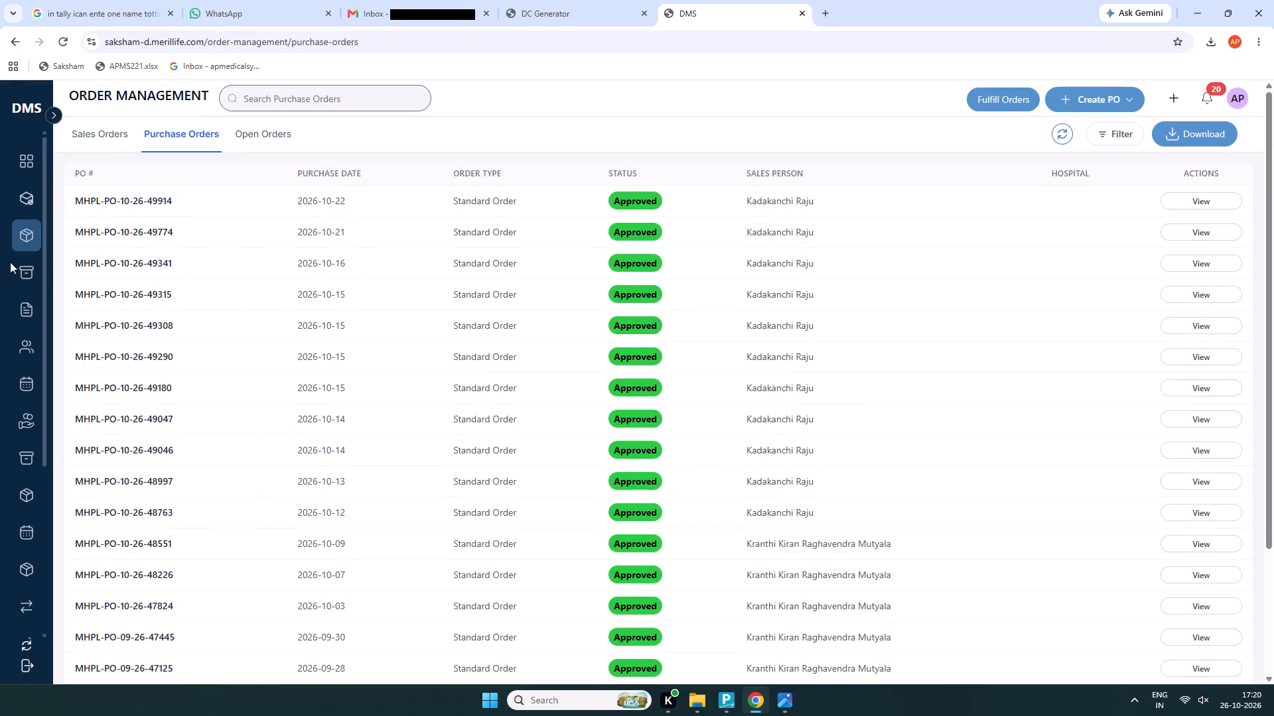
# Switch to the Meril Life Sciences India Private Limited distributor profile and check the basic details of its latest purchase order, MLIPL-PO-10-26-39608.
pyautogui.click(30, 642)
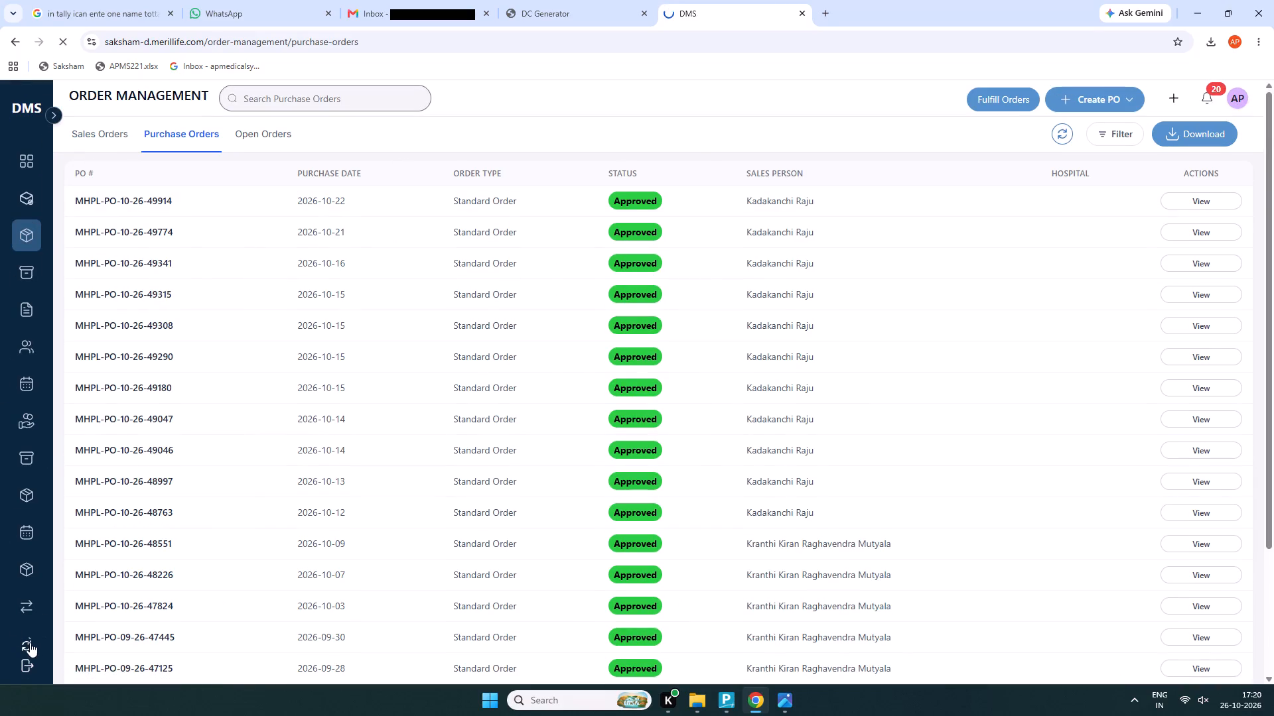
pyautogui.click(641, 367)
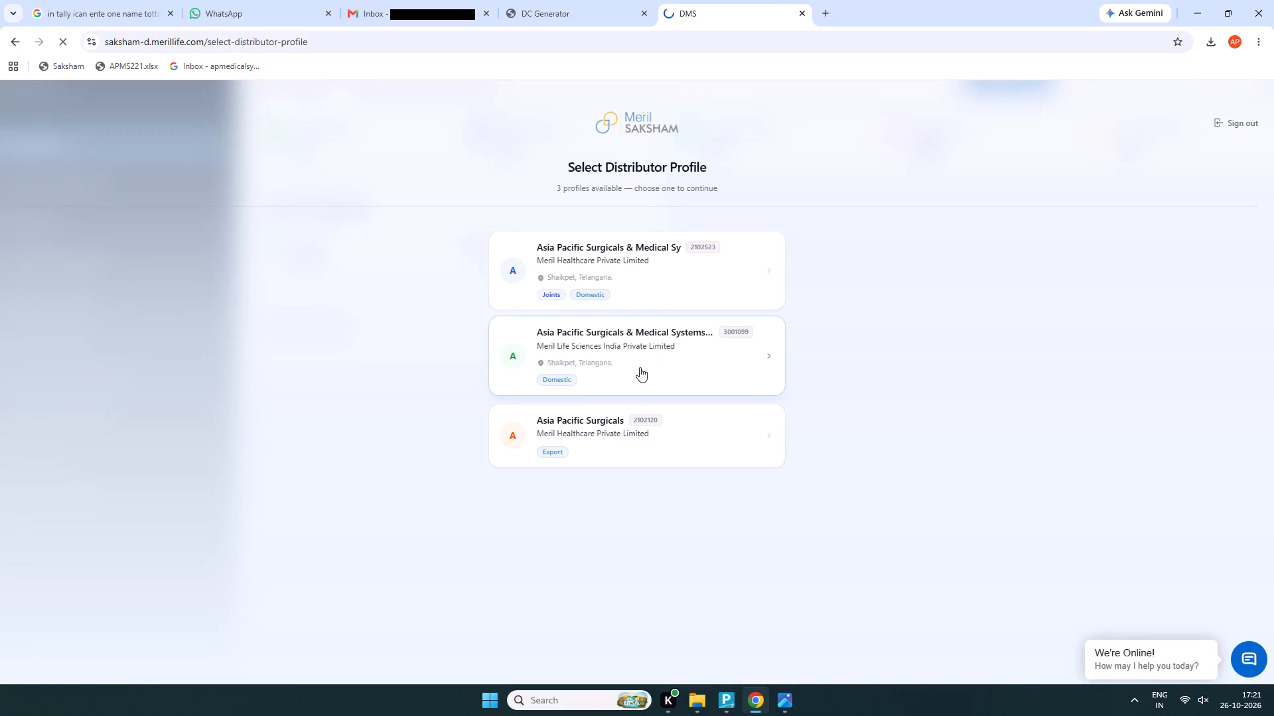
pyautogui.click(405, 154)
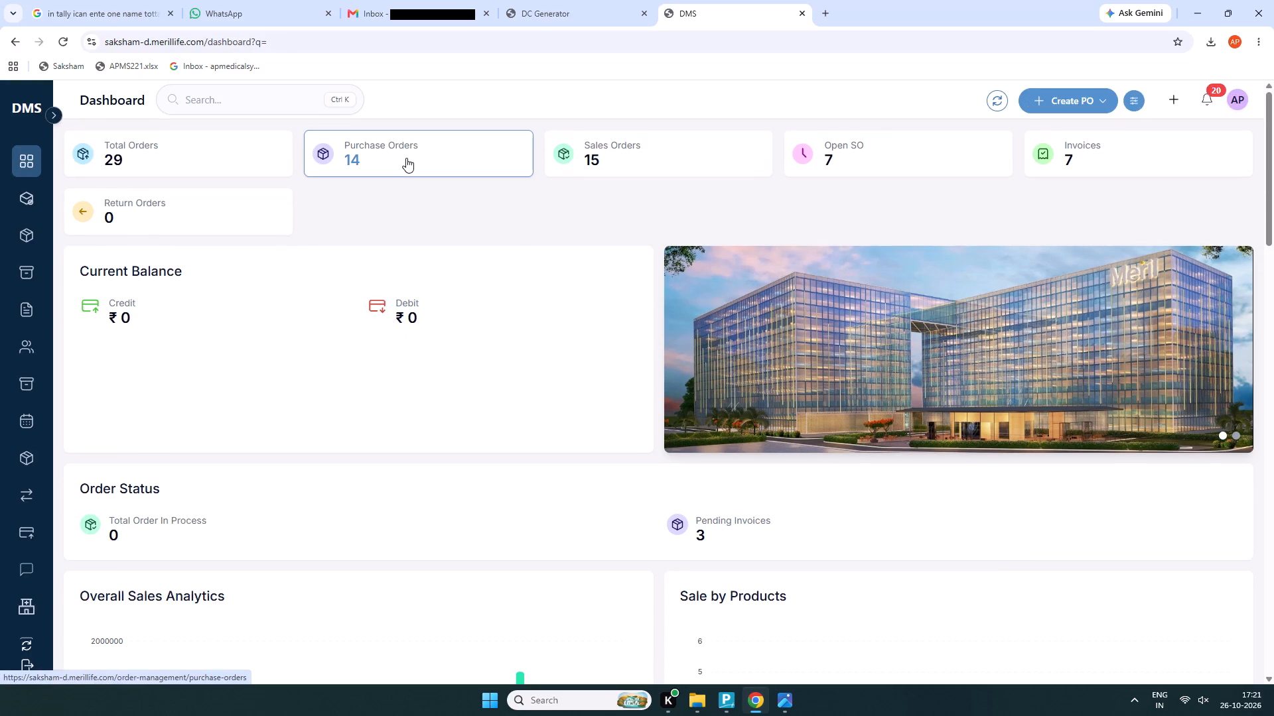
pyautogui.click(406, 158)
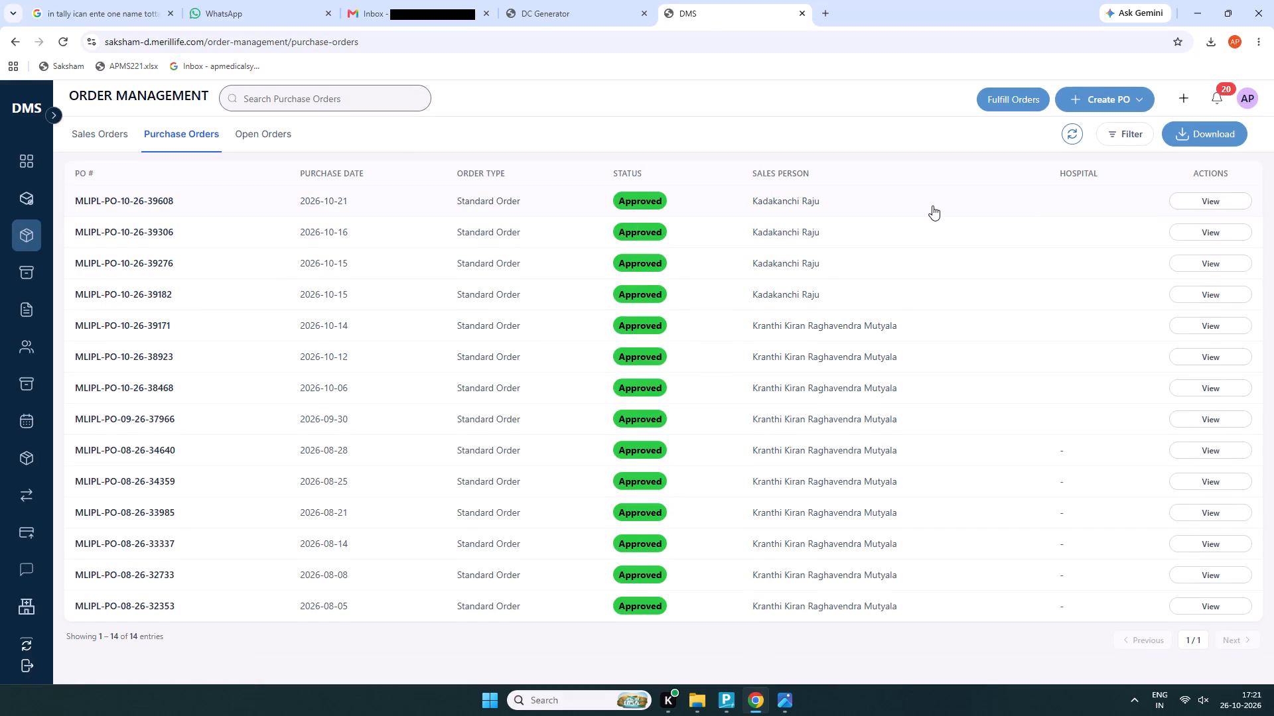
pyautogui.click(1193, 200)
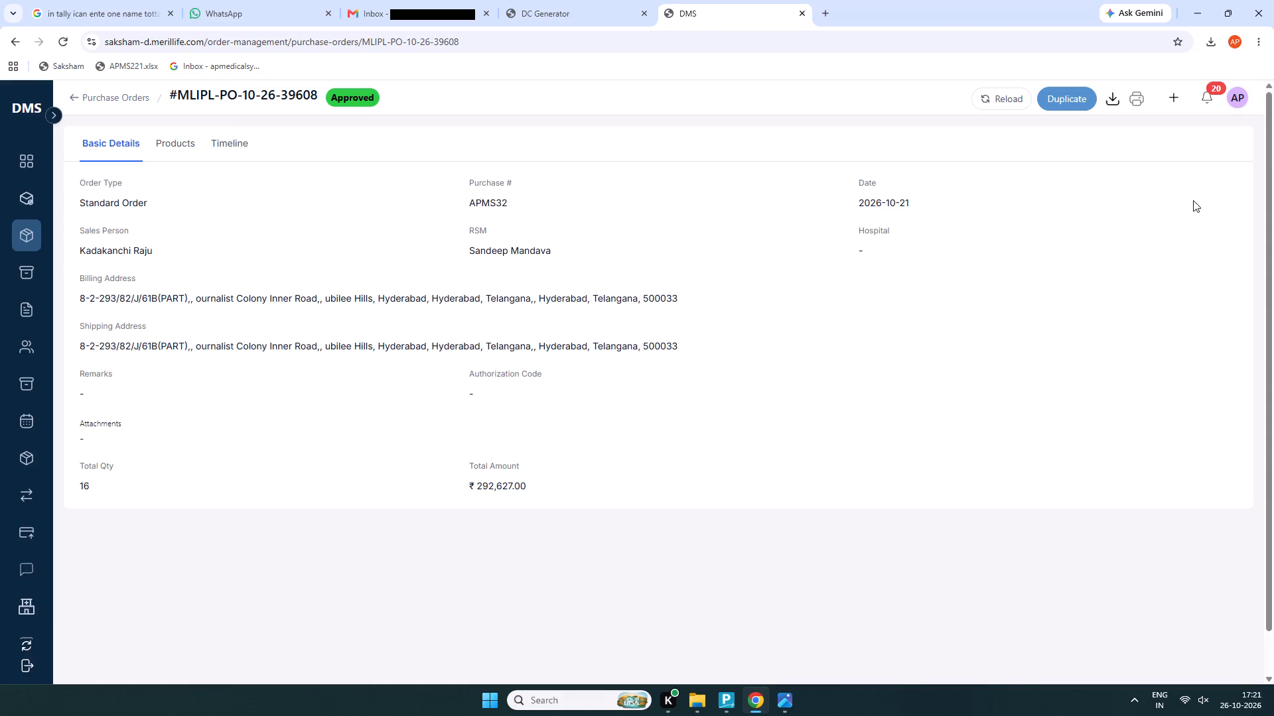
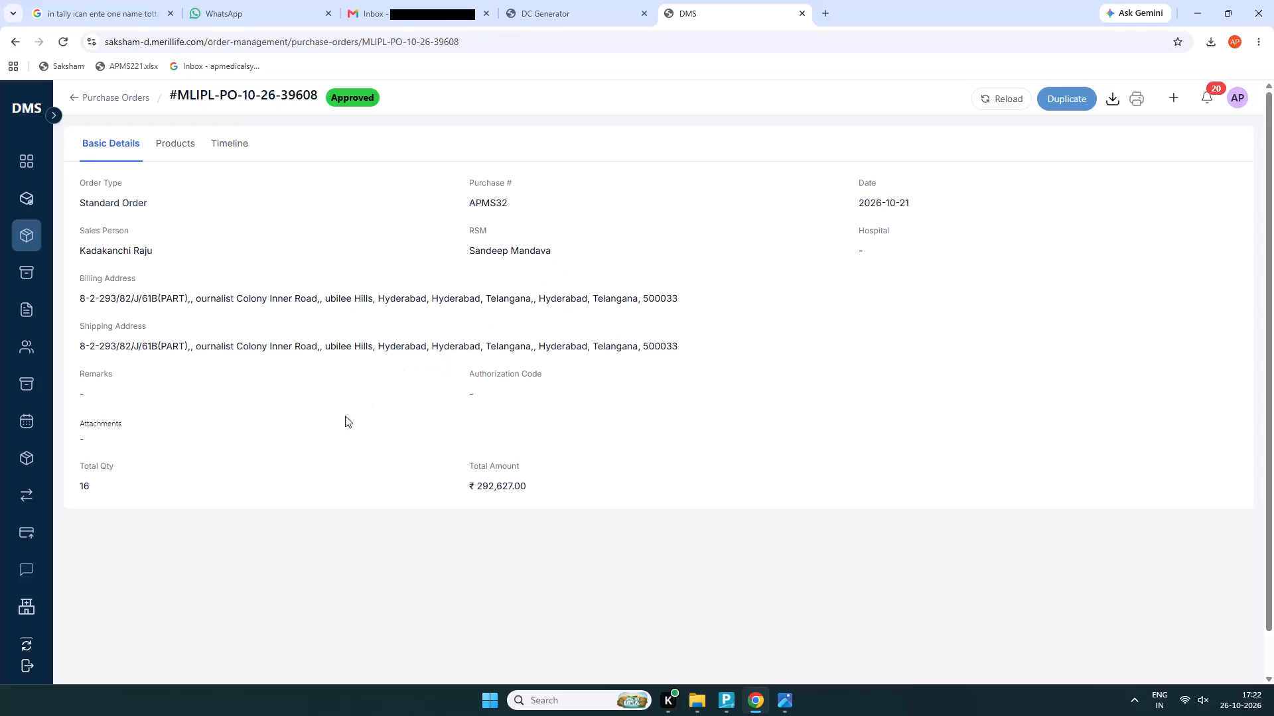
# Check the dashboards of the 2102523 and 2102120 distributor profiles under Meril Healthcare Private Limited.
pyautogui.click(30, 649)
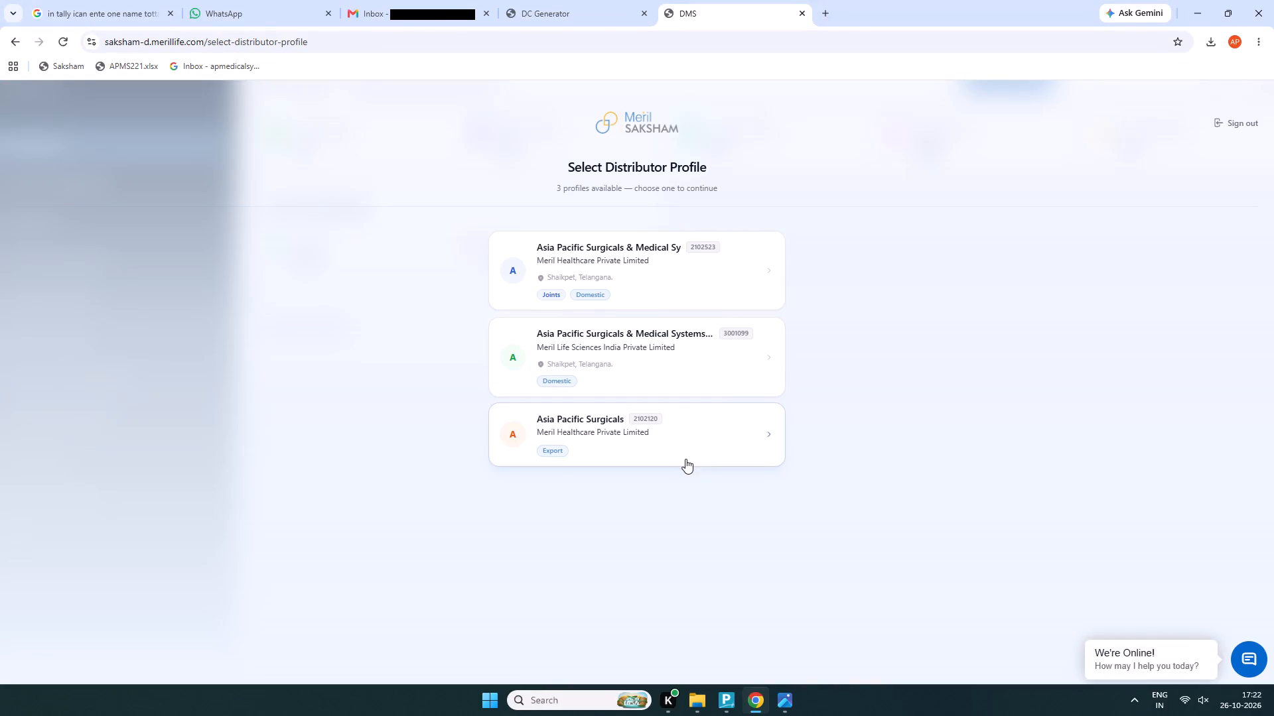
pyautogui.click(658, 263)
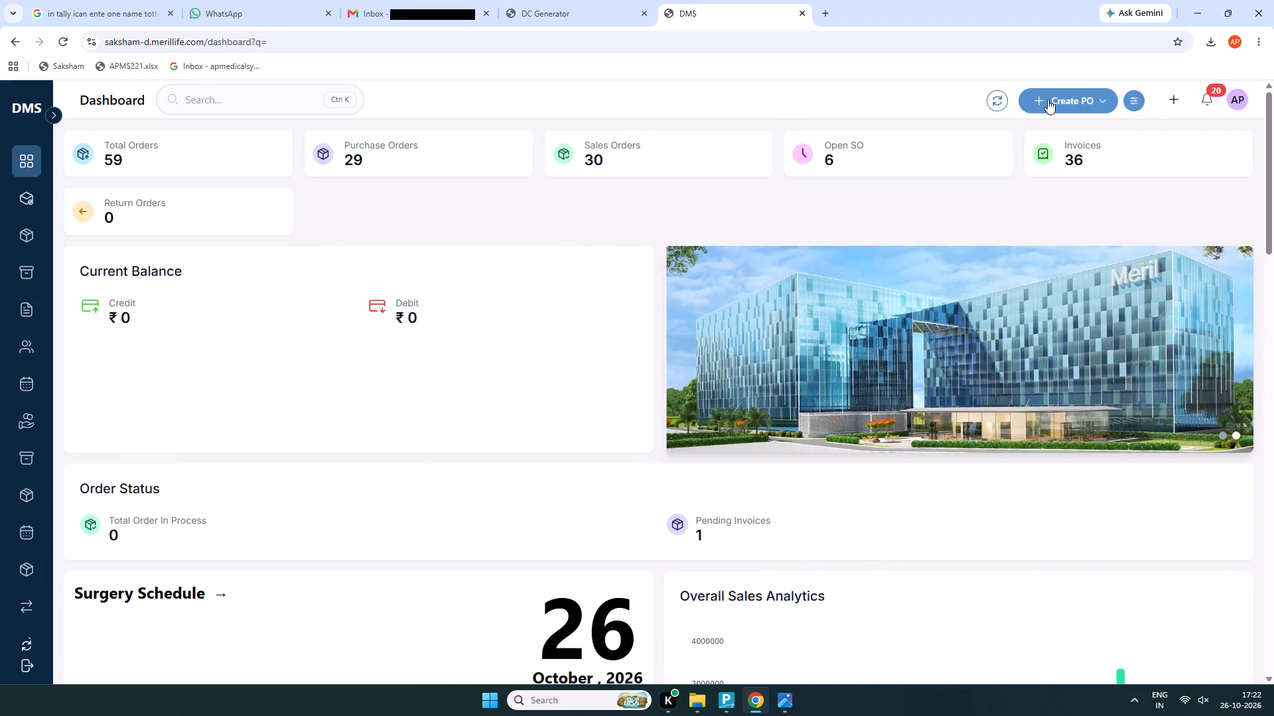
pyautogui.click(25, 648)
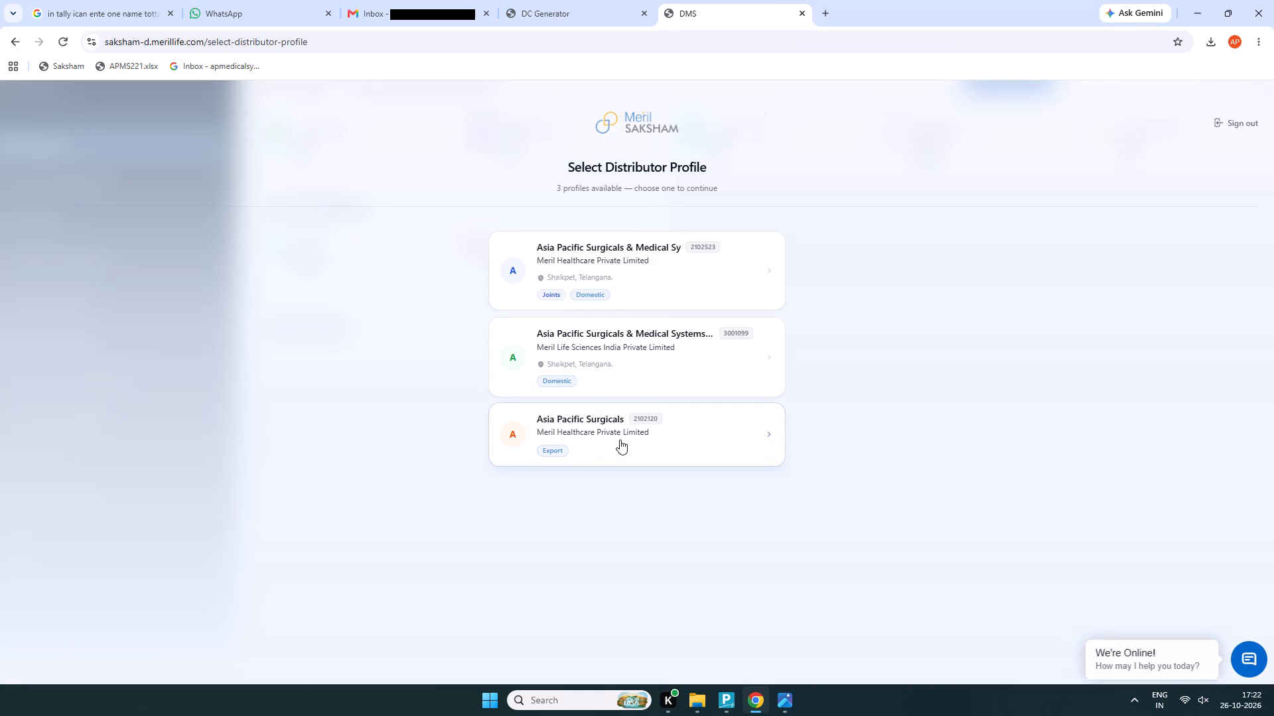
pyautogui.click(620, 440)
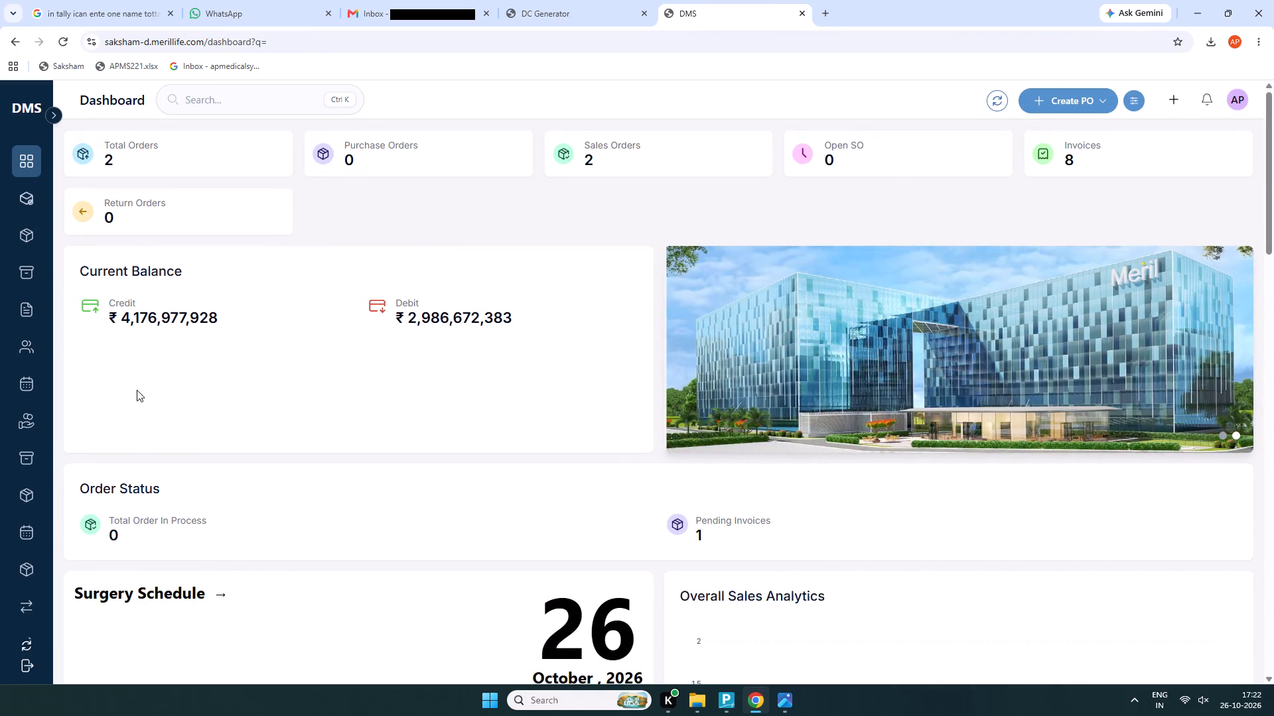
pyautogui.click(23, 641)
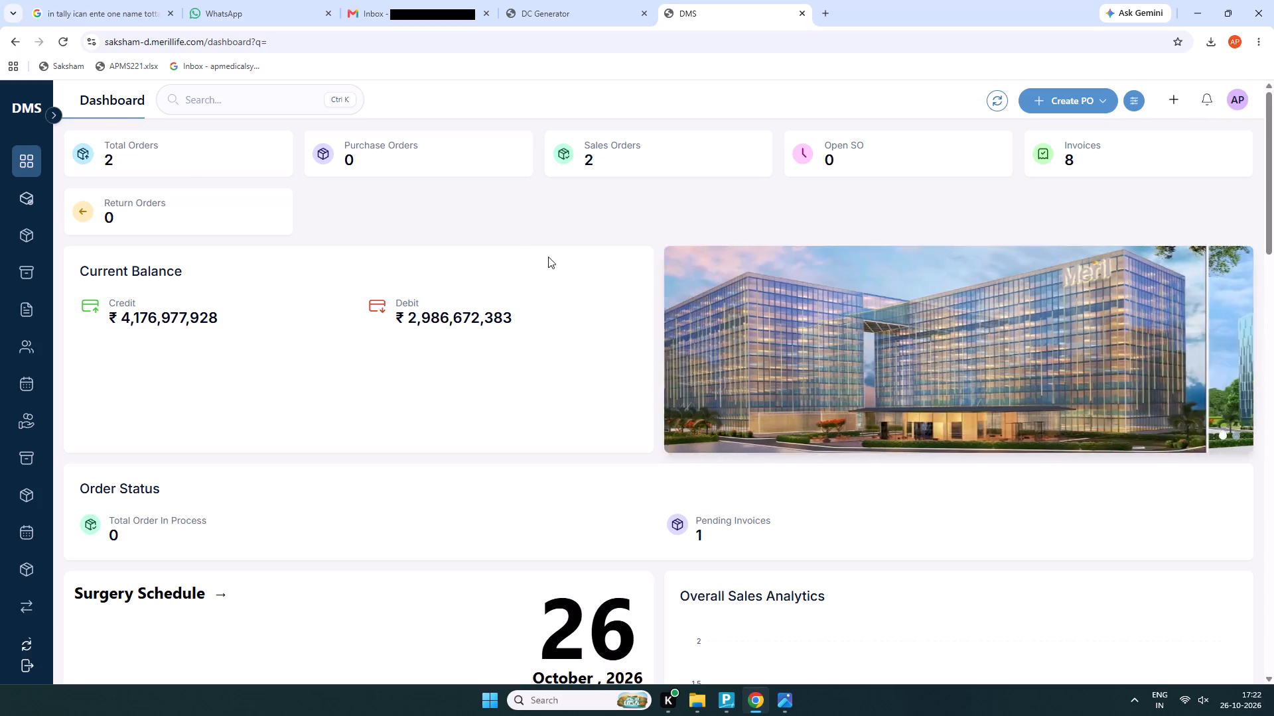
pyautogui.click(595, 267)
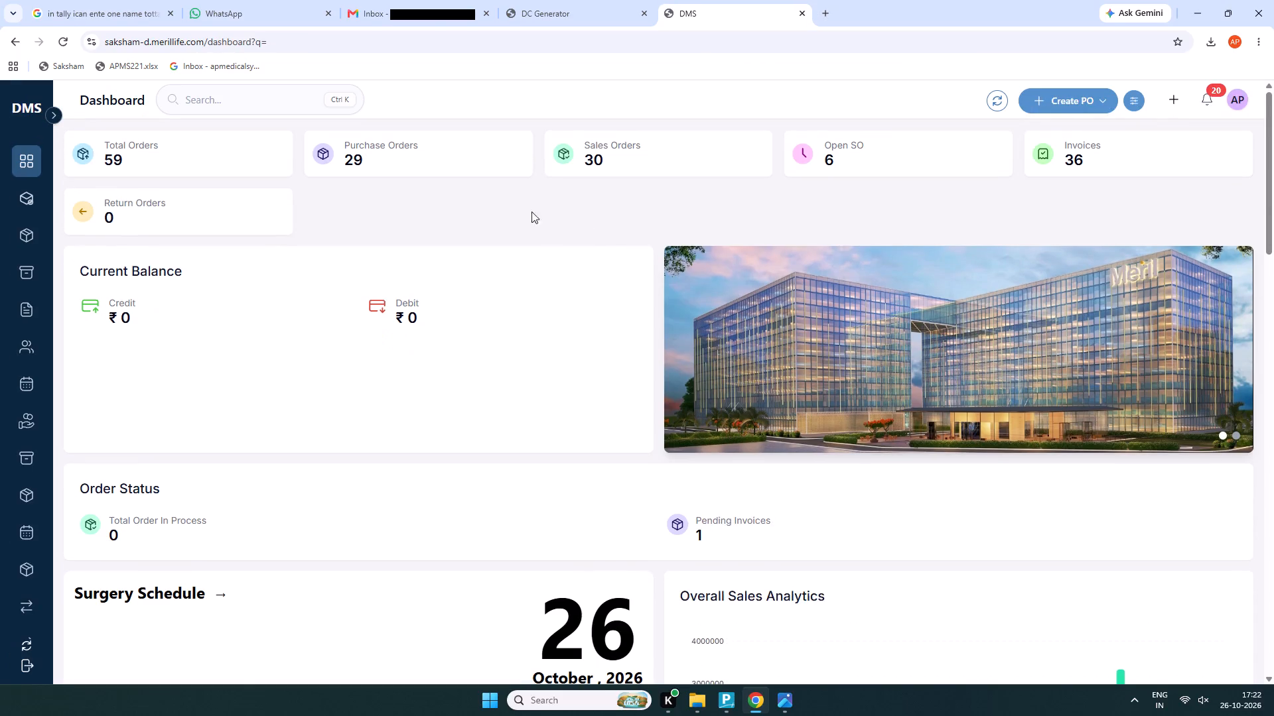
pyautogui.click(472, 154)
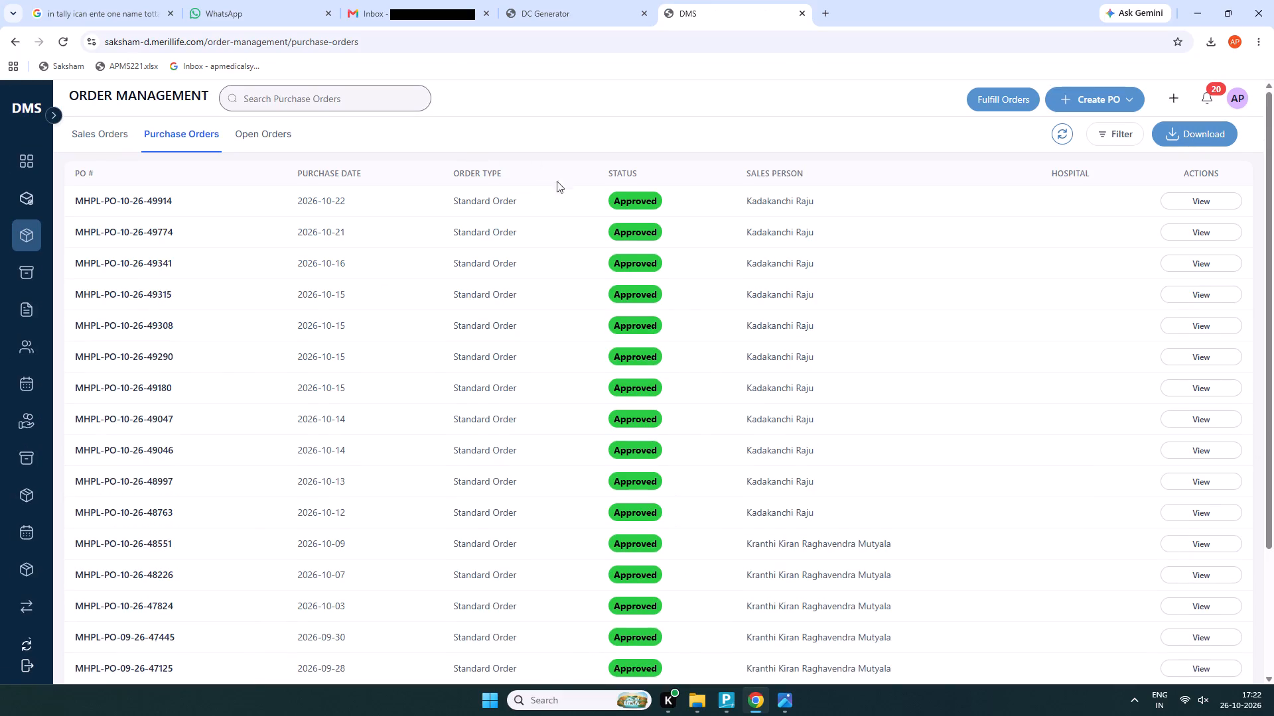
pyautogui.click(1084, 103)
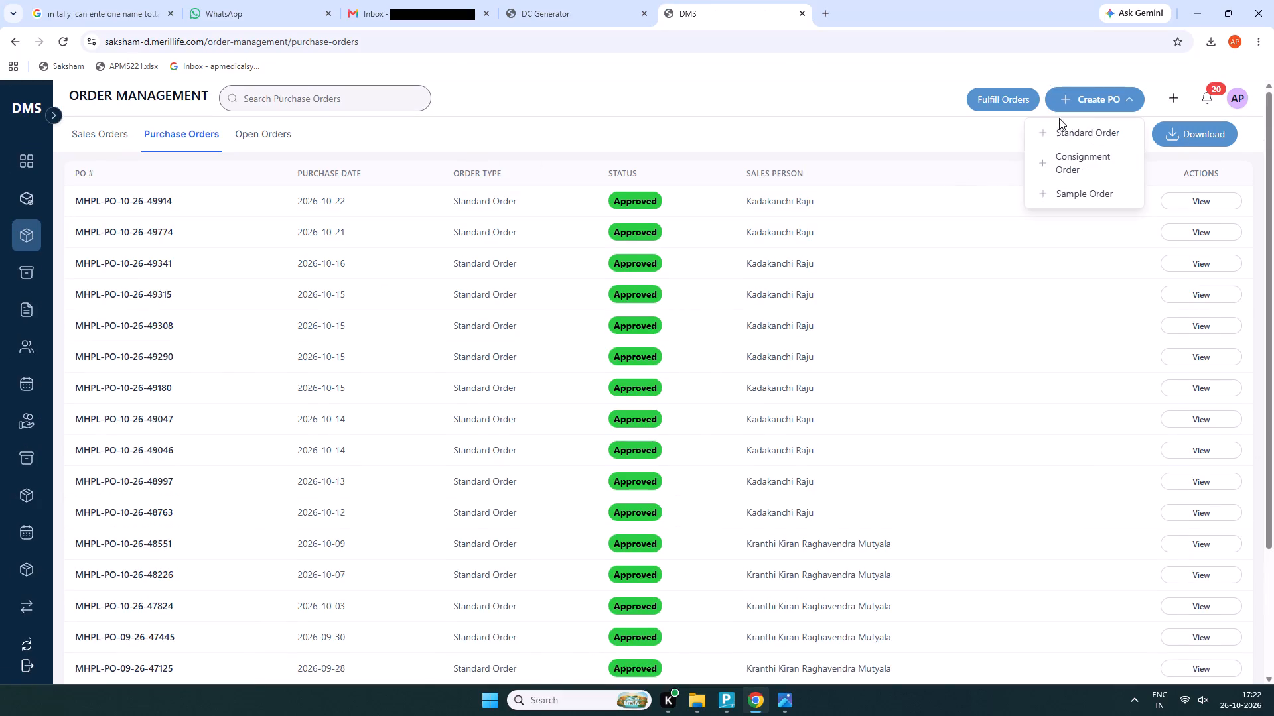
pyautogui.click(1056, 135)
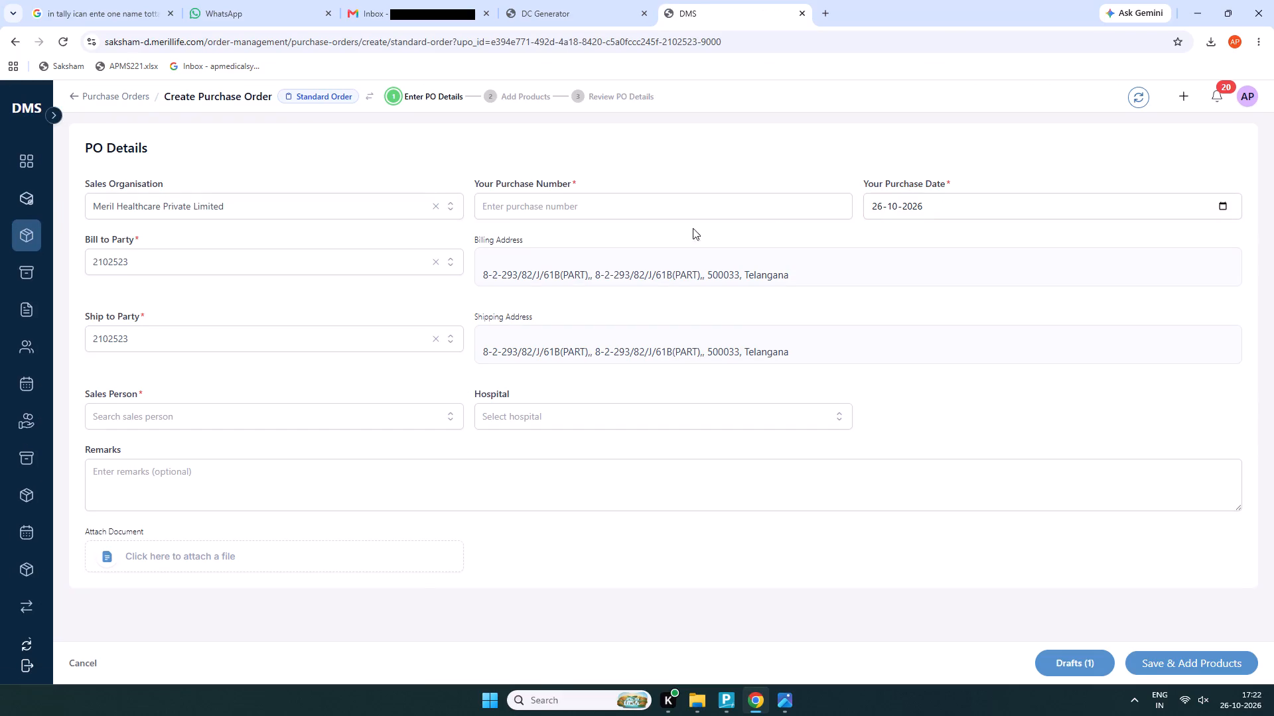
# Enter APMS34, in capitals, as the purchase number in the PO details.
pyautogui.click(662, 209)
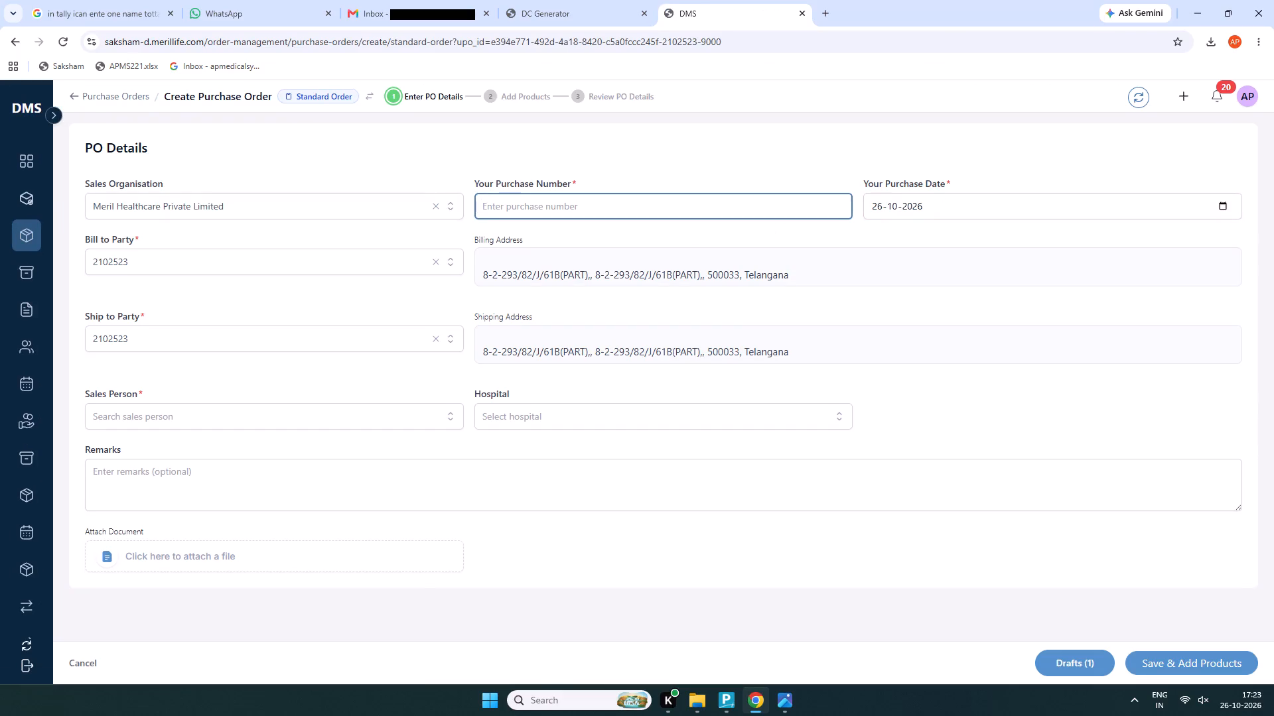
pyautogui.write('apms34')
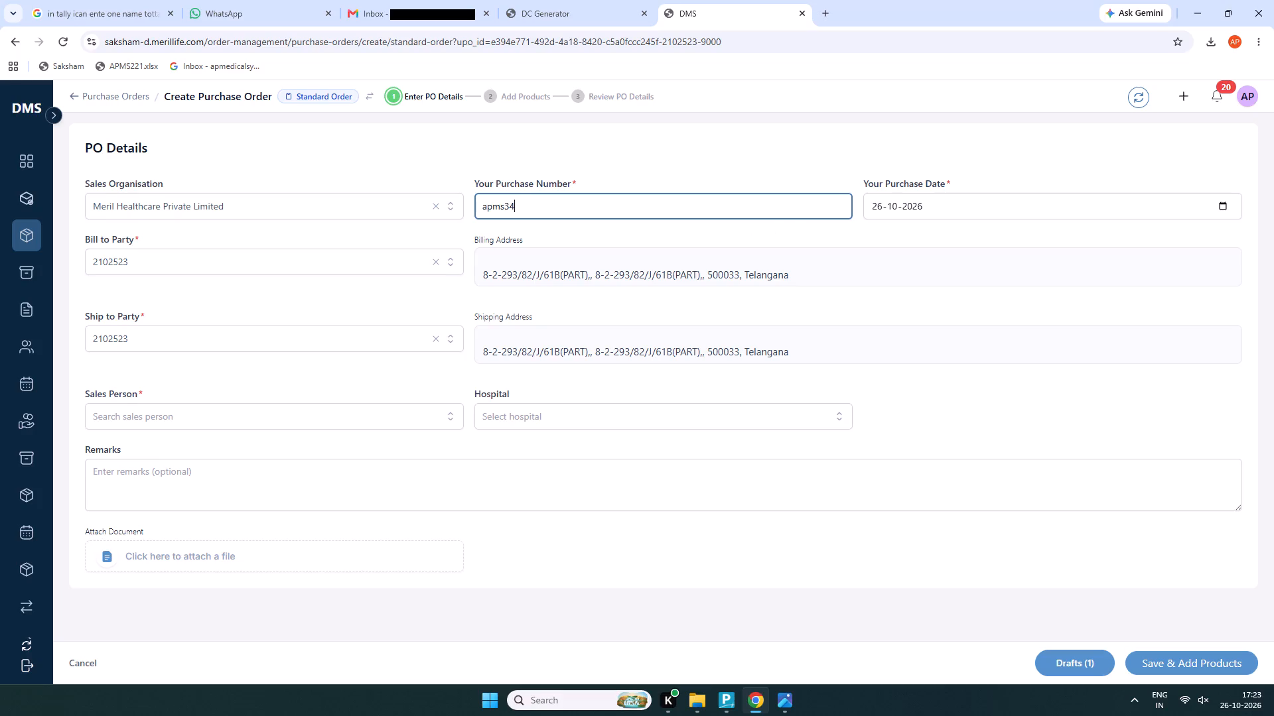
pyautogui.press('BackSpace')
pyautogui.press('BackSpace')
pyautogui.press('BackSpace')
pyautogui.press('BackSpace')
pyautogui.press('BackSpace')
pyautogui.press('BackSpace')
pyautogui.press('BackSpace')
pyautogui.write('APMSD')
pyautogui.press('BackSpace')
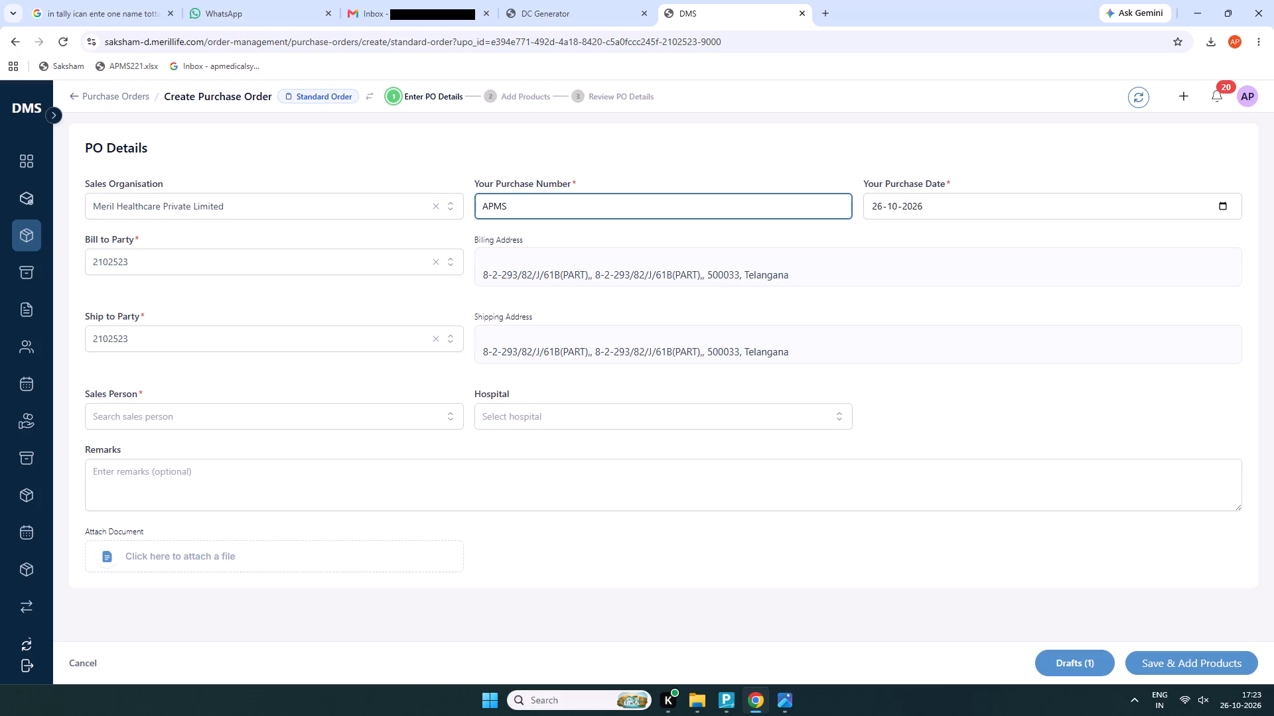
pyautogui.write('34')
# Assign the sales person whose name starts with KADA, and save the PO details to continue to adding products.
pyautogui.click(217, 417)
pyautogui.write('KADA')
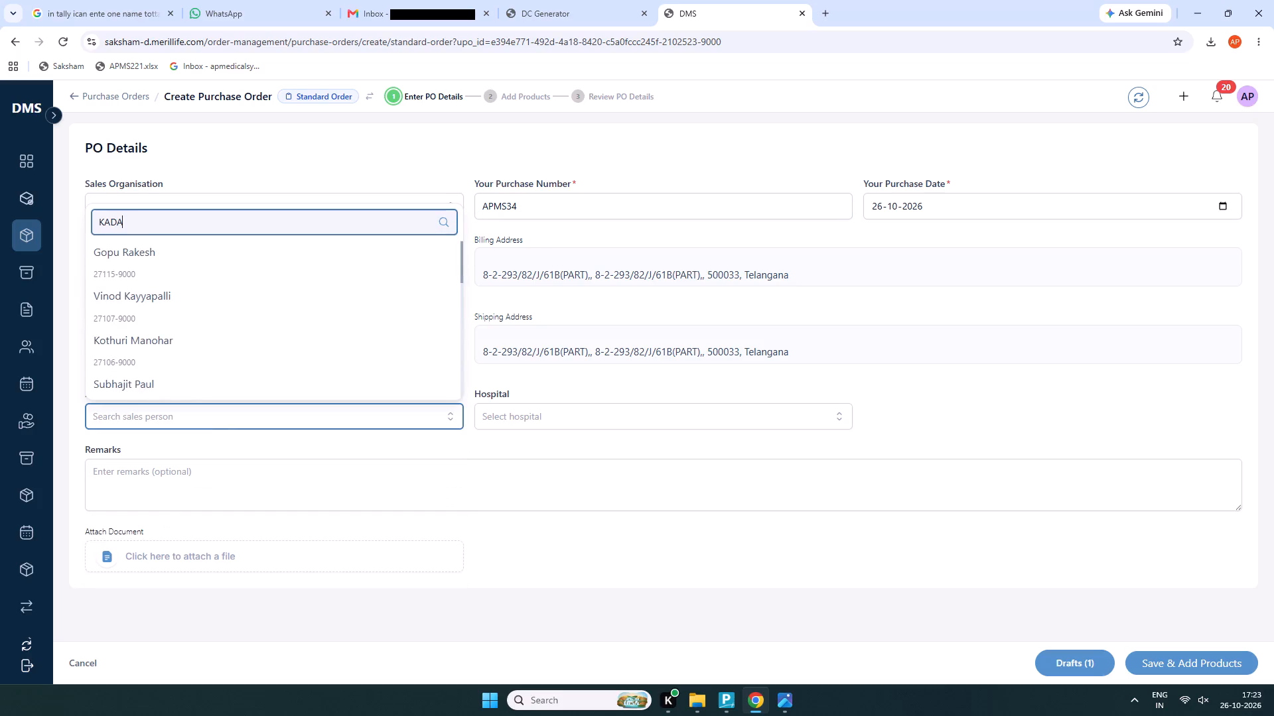
pyautogui.click(186, 534)
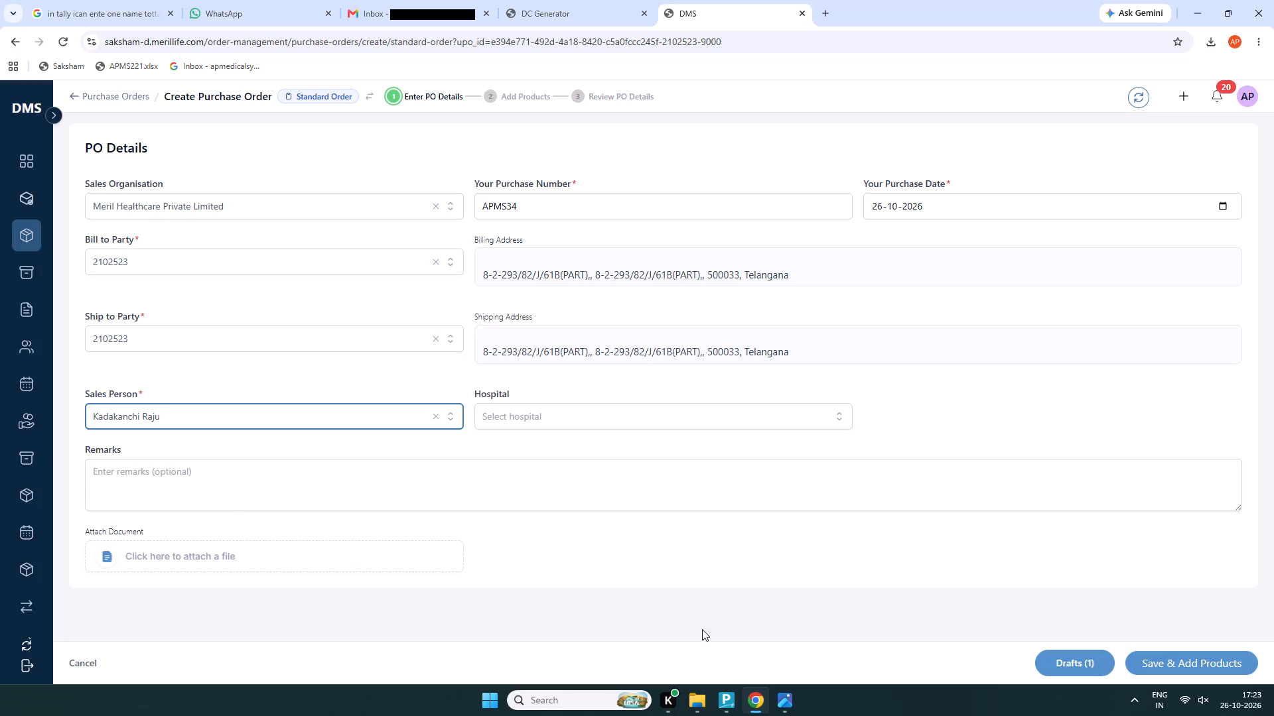
pyautogui.click(1178, 663)
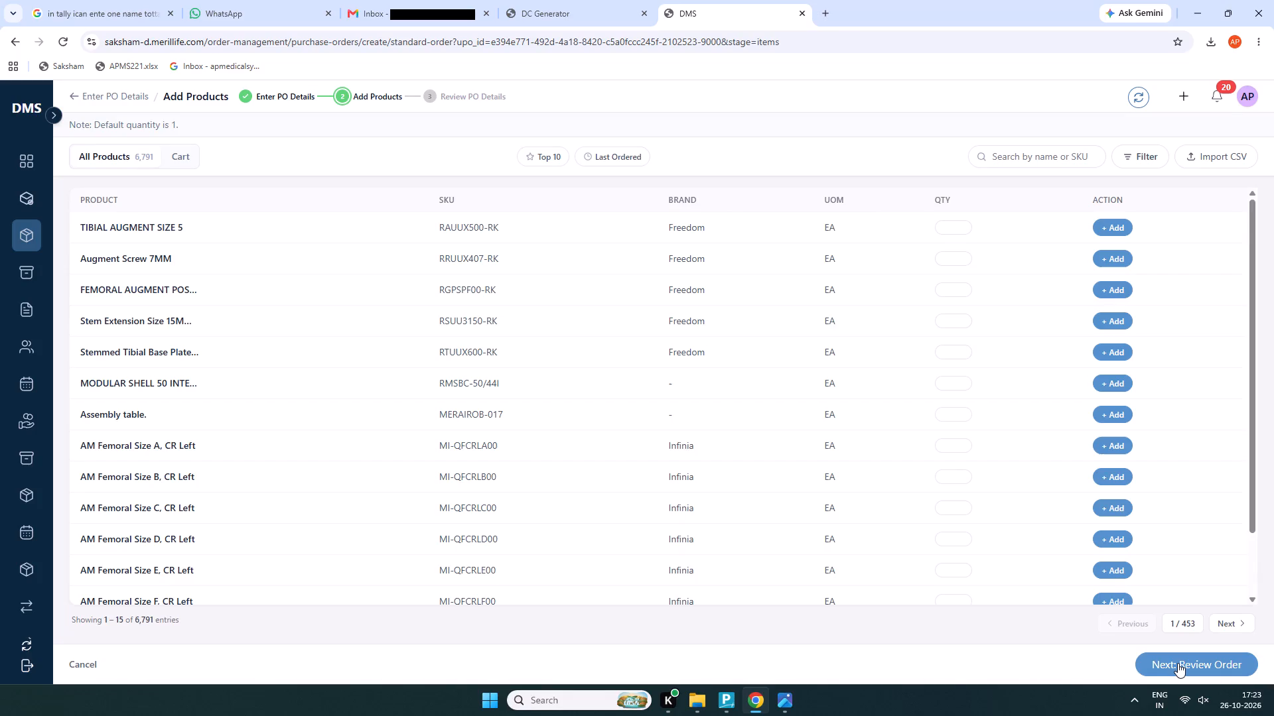
# Search the product list for SKU MK-MTUUX200.
pyautogui.click(1042, 155)
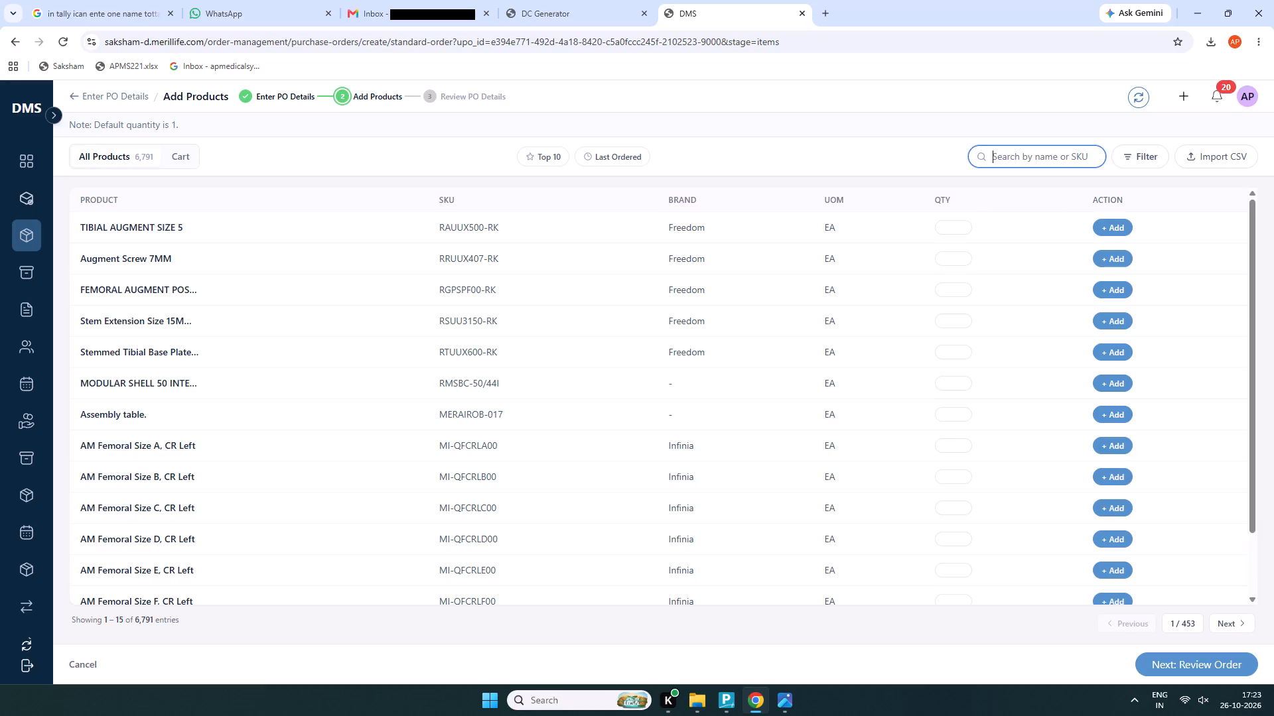
pyautogui.write('MK')
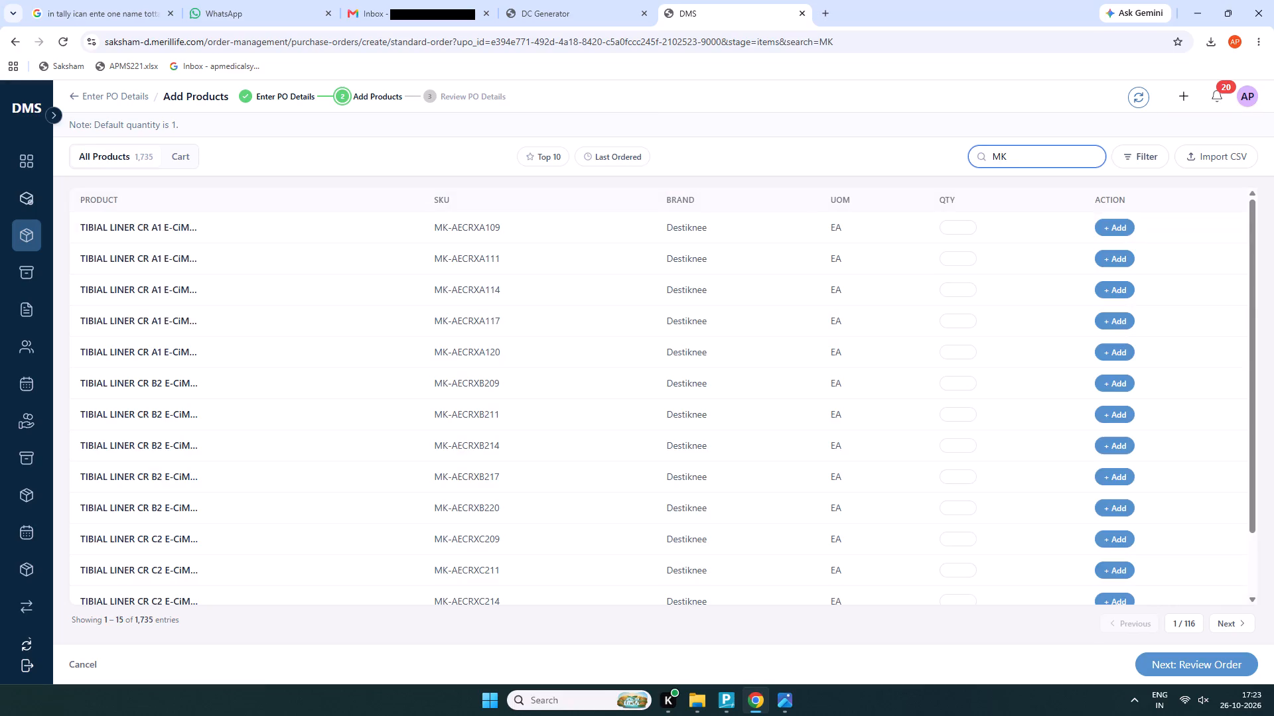
pyautogui.press('-')
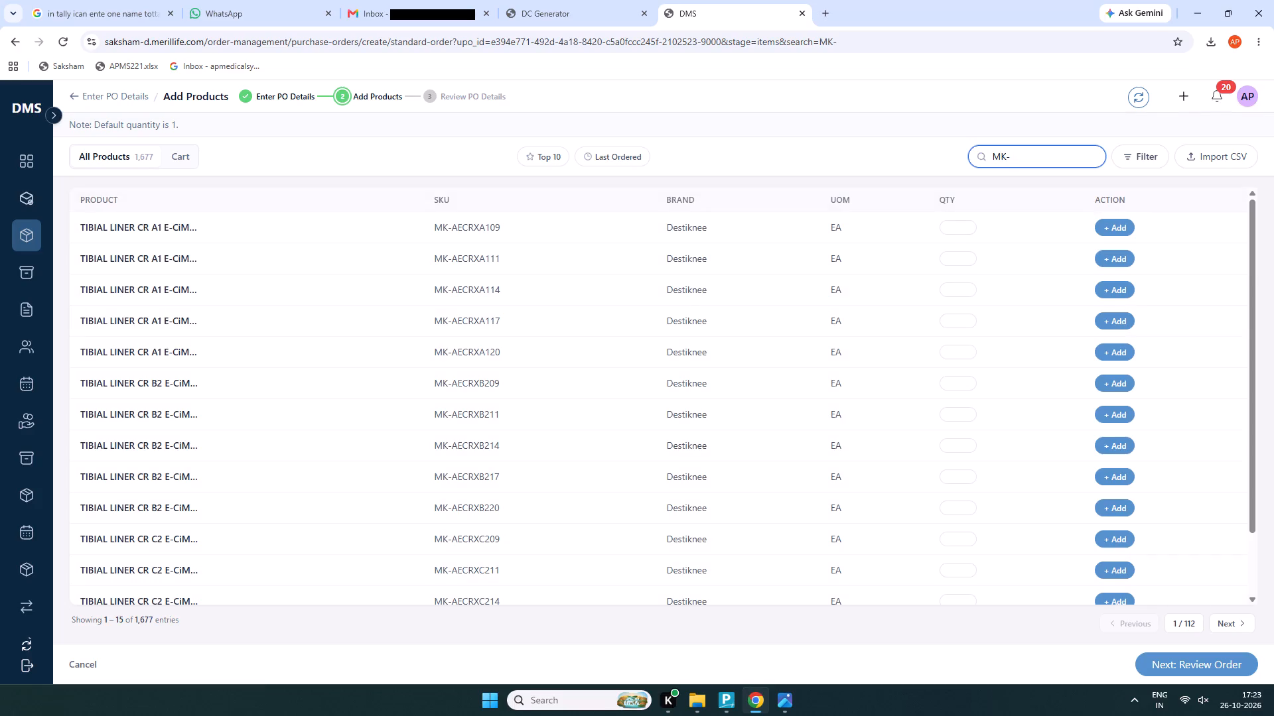
pyautogui.write('MY')
pyautogui.press('BackSpace')
pyautogui.write('TUUX')
pyautogui.write('200')
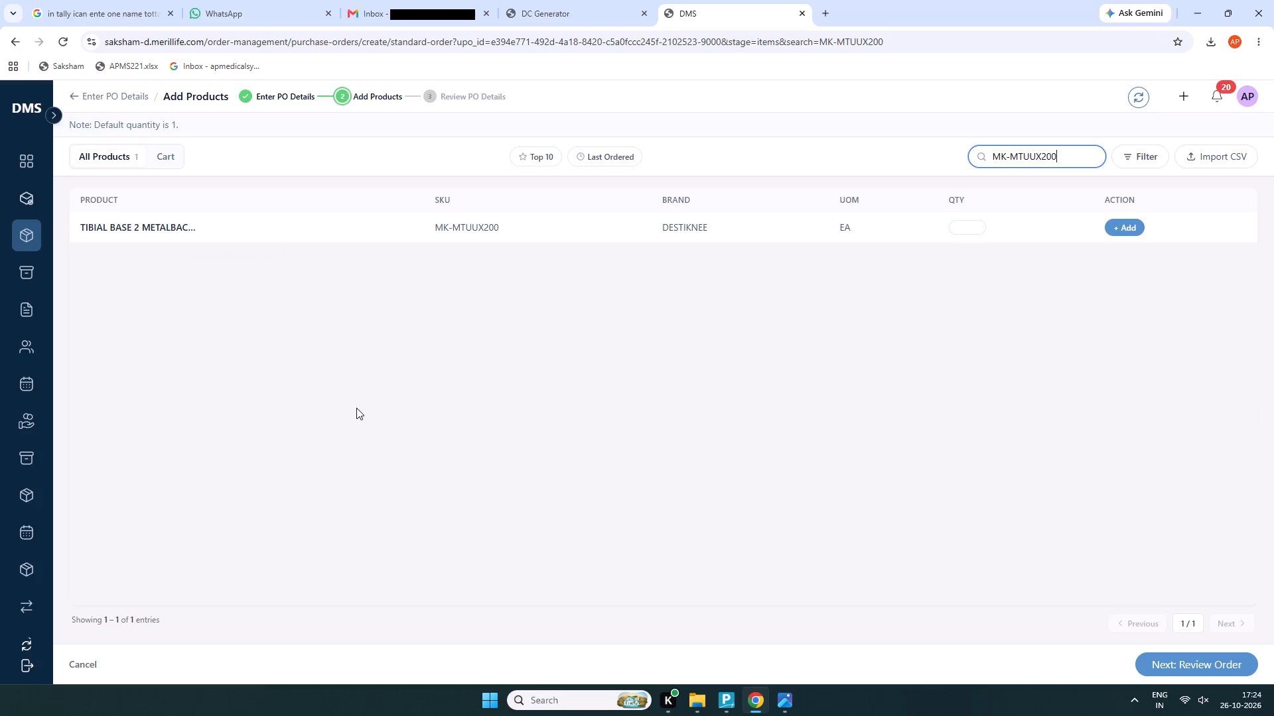
# Clear the MK-MTUUX200 search term from the product search.
pyautogui.press('BackSpace')
pyautogui.press('BackSpace')
pyautogui.press('BackSpace')
pyautogui.press('BackSpace')
pyautogui.press('BackSpace')
pyautogui.press('BackSpace')
pyautogui.press('BackSpace')
pyautogui.press('BackSpace')
pyautogui.press('BackSpace')
pyautogui.press('BackSpace')
pyautogui.press('BackSpace')
pyautogui.press('BackSpace')
pyautogui.press('BackSpace')
pyautogui.press('BackSpace')
pyautogui.press('BackSpace')
pyautogui.press('BackSpace')
pyautogui.press('BackSpace')
pyautogui.press('BackSpace')
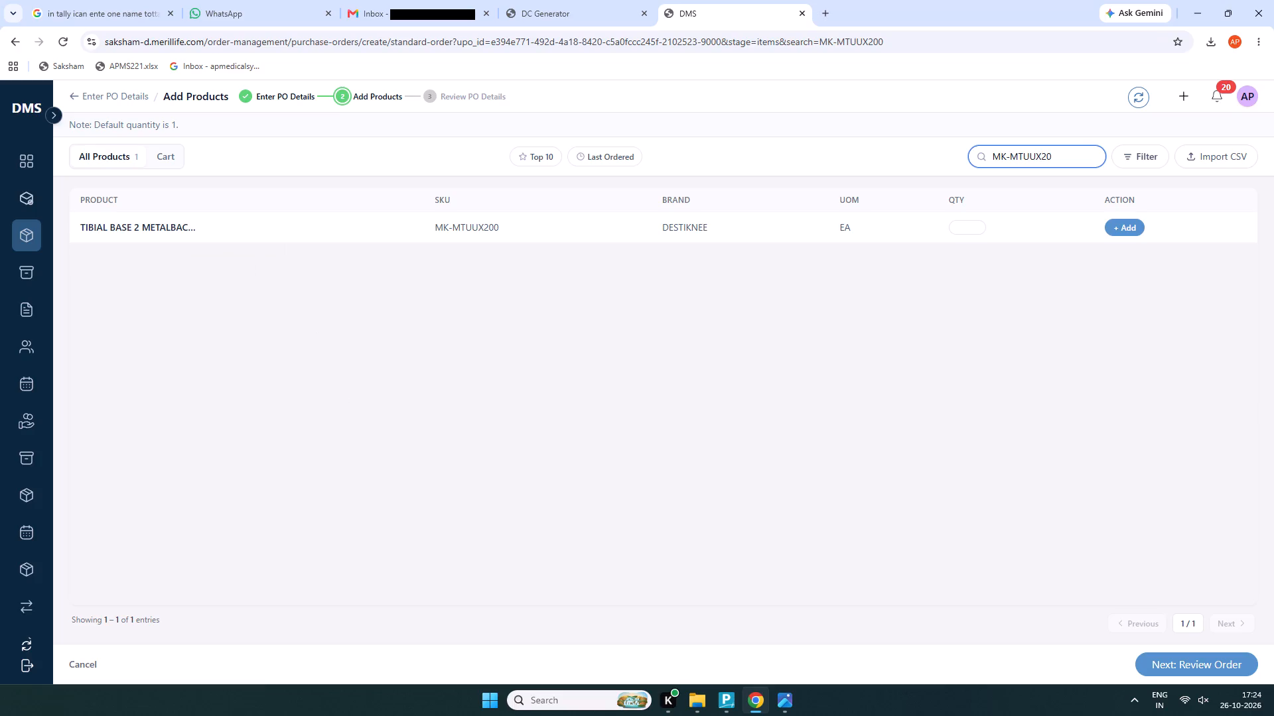
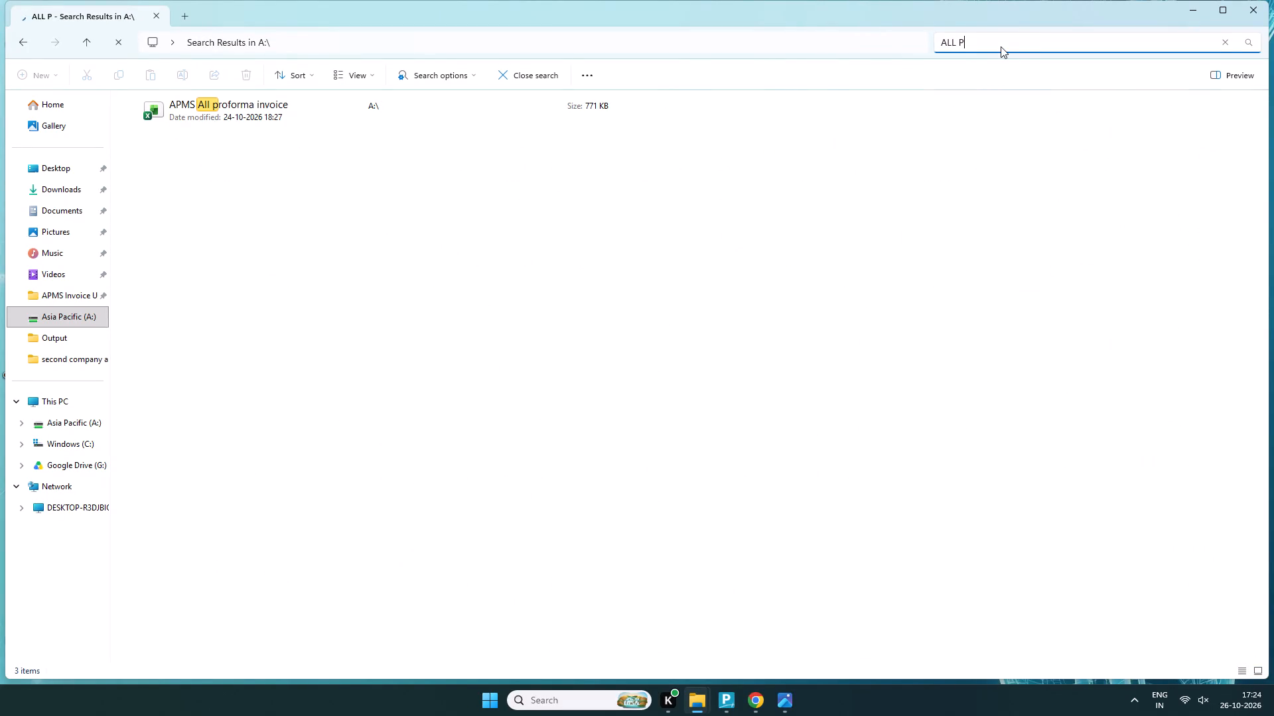
# Search the Asia Pacific (A:) drive for ALL PO and open the APMS ALL PO workbook.
pyautogui.press('o')
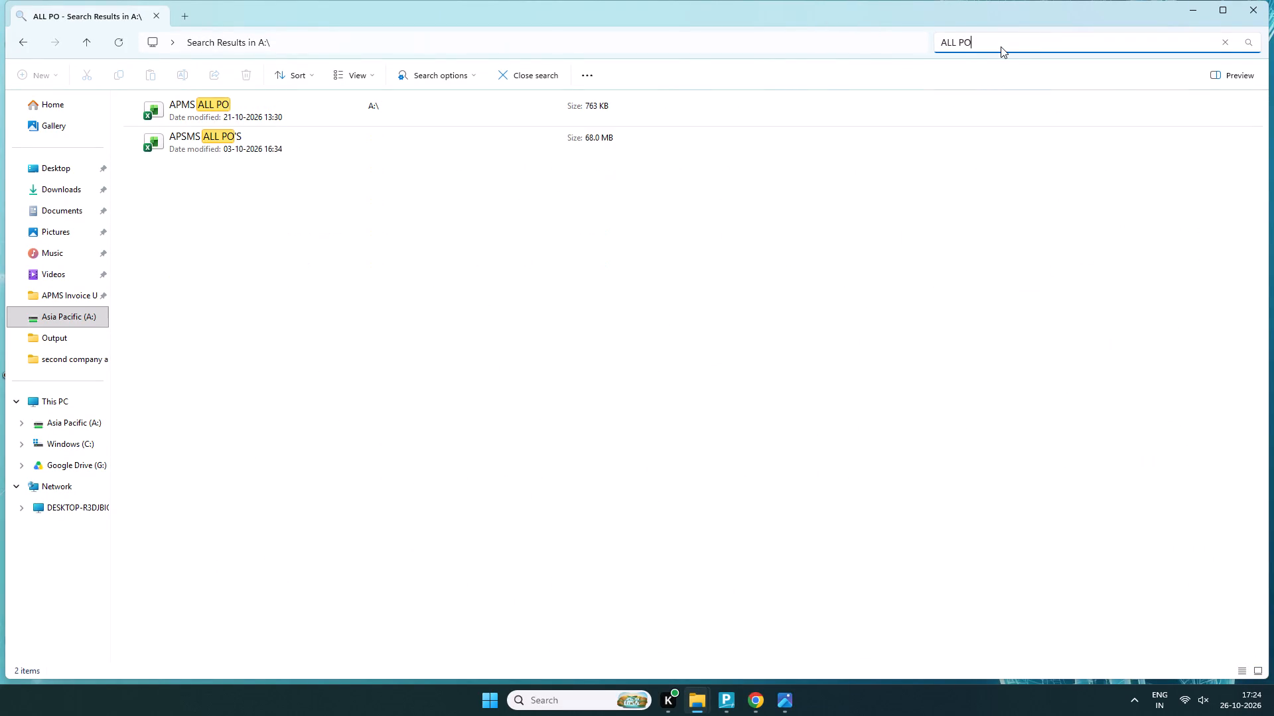
pyautogui.doubleClick(467, 114)
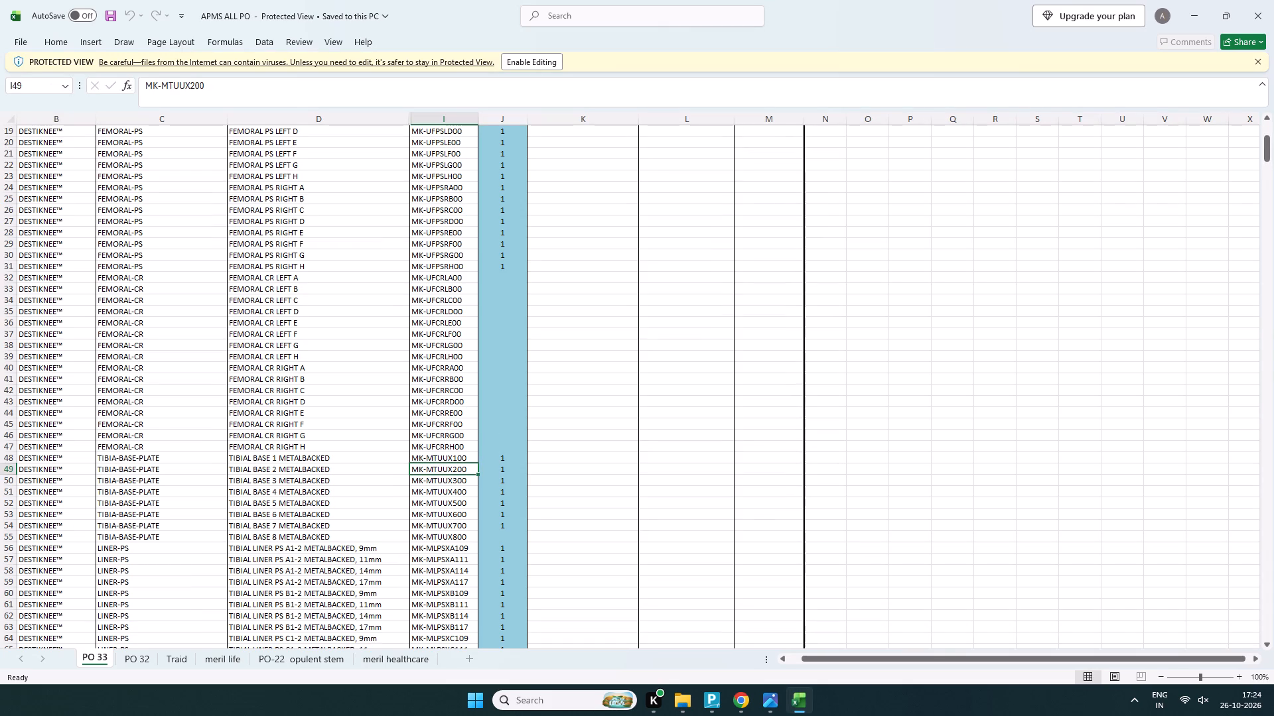
# Copy product code MK-MTUUX200 from the PO 33 sheet, find it in the DMS product list in Chrome, and add it with quantity 3.
pyautogui.scroll(2, 454, 330)
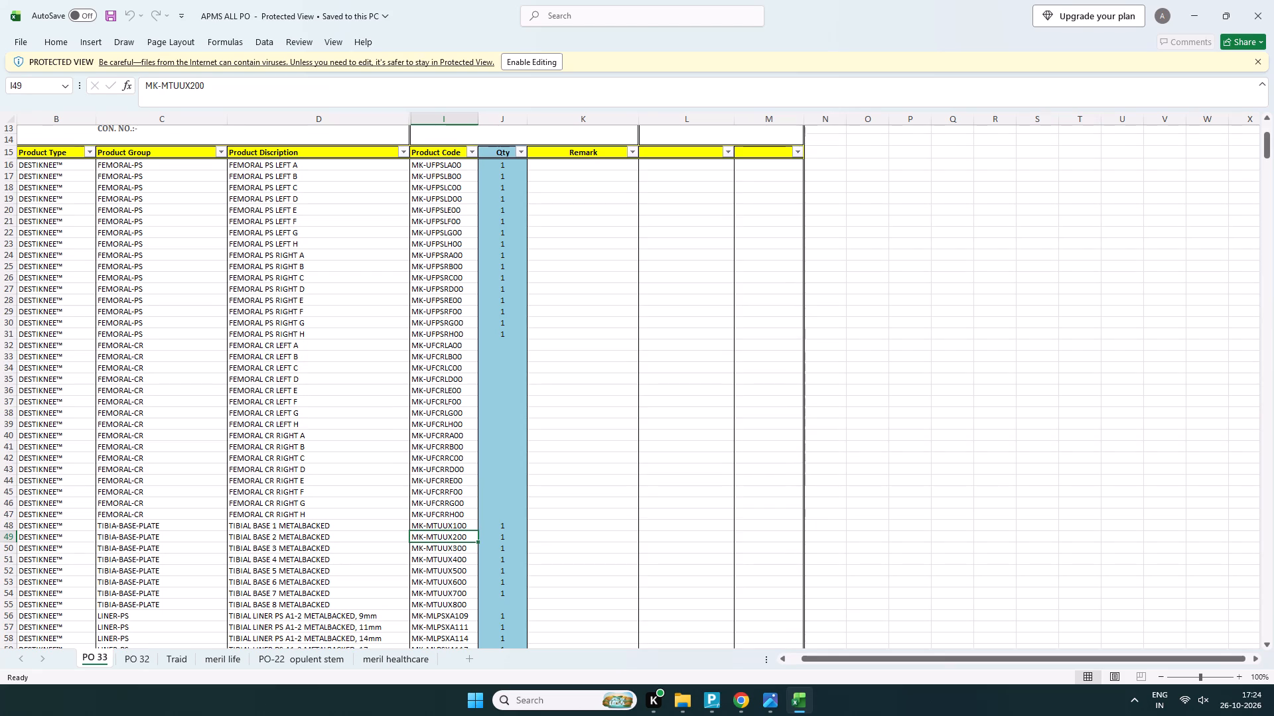
pyautogui.click(462, 538)
pyautogui.hotkey('ctrl', 'c')
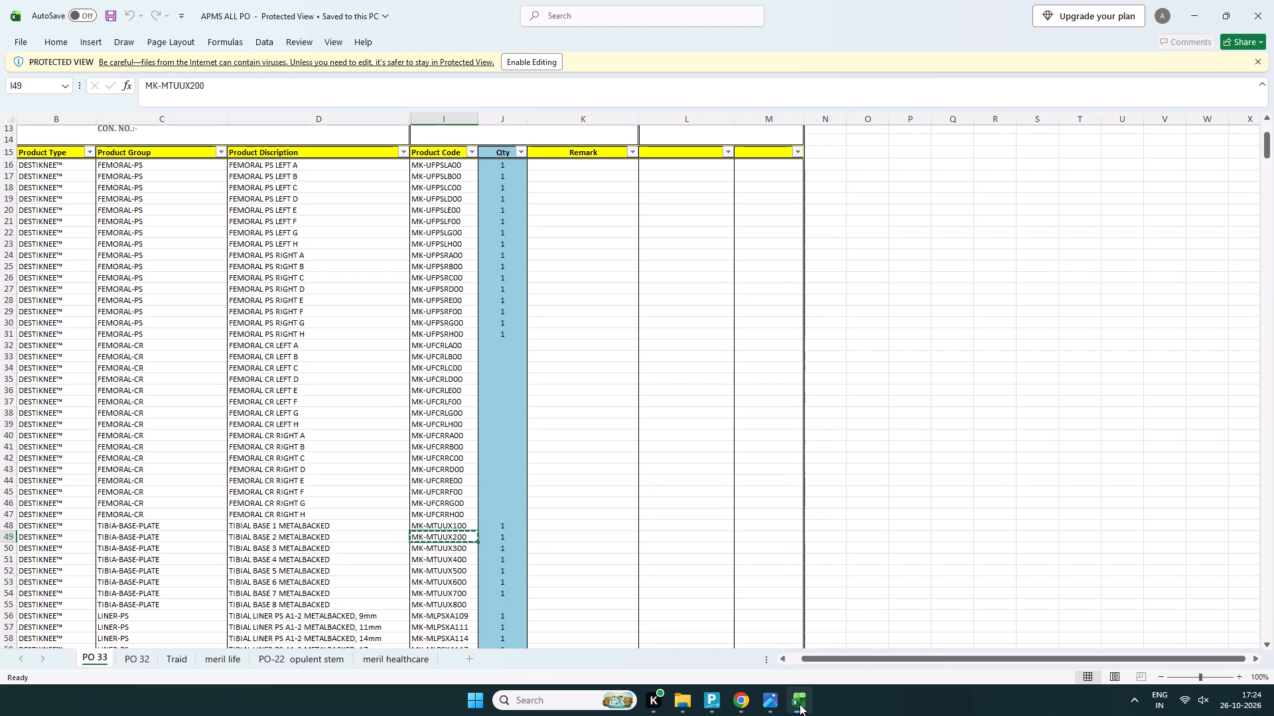
pyautogui.click(742, 701)
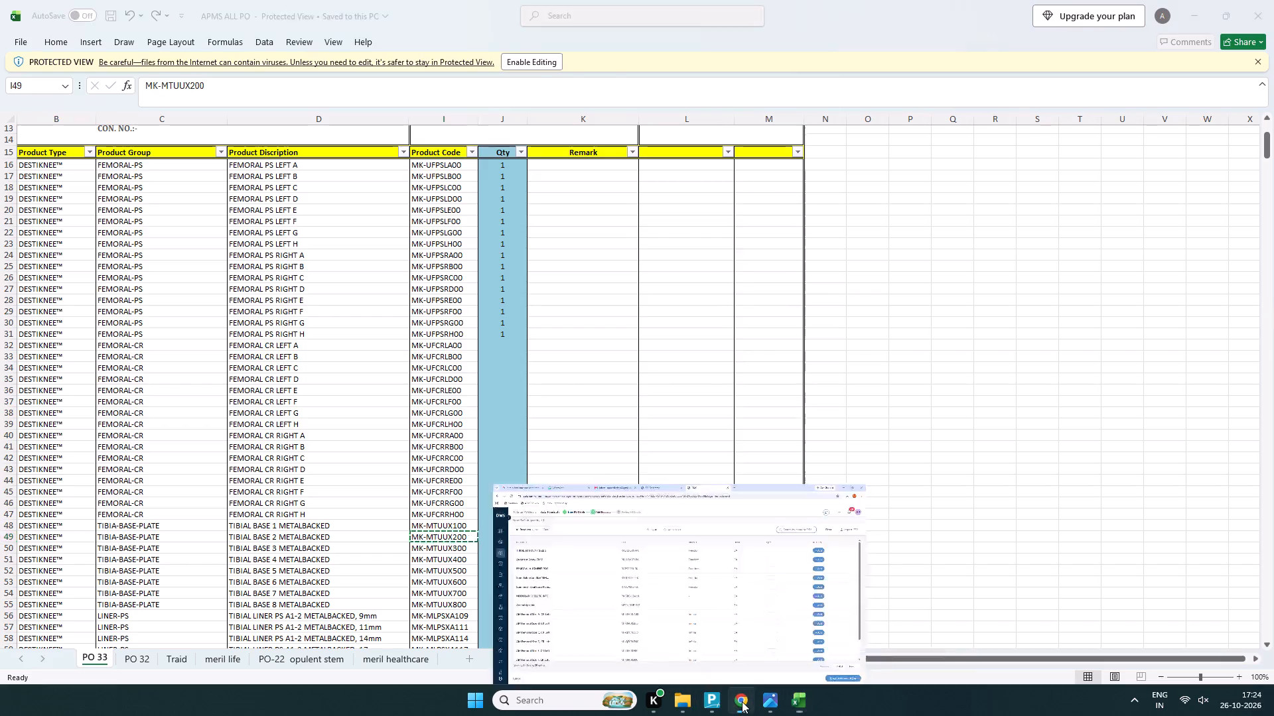
pyautogui.click(1013, 155)
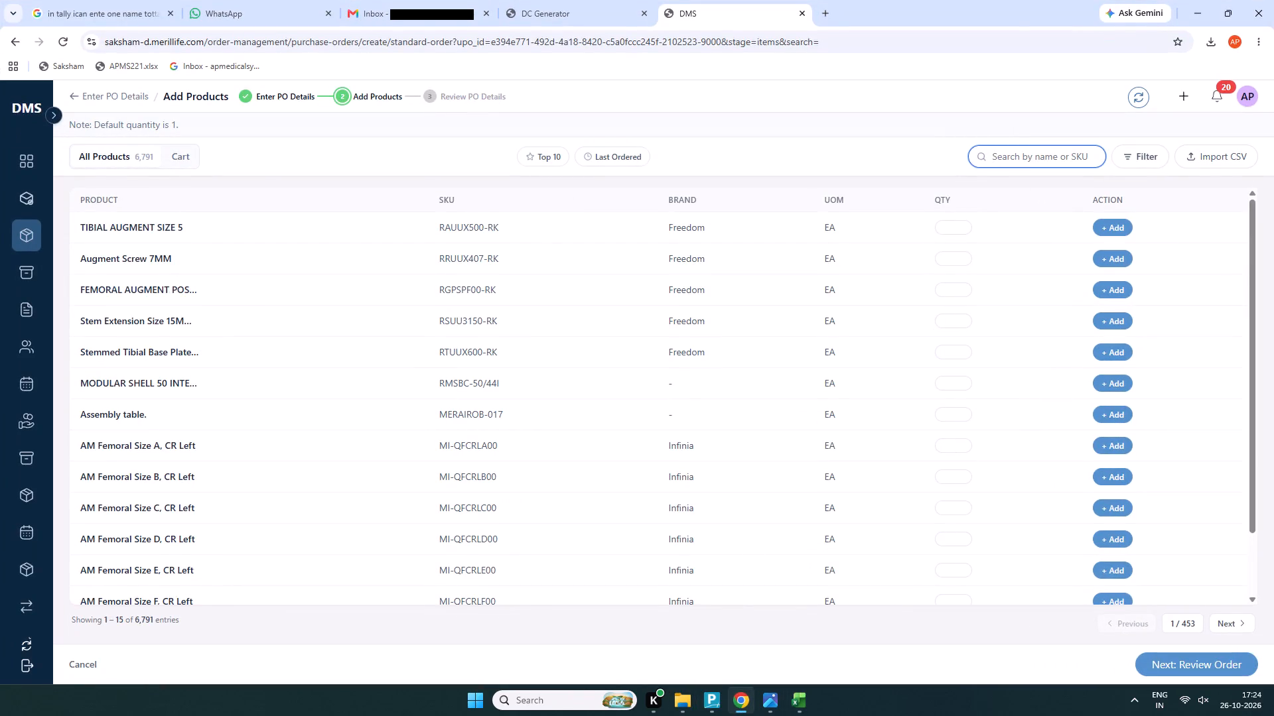
pyautogui.hotkey('ctrl', 'v')
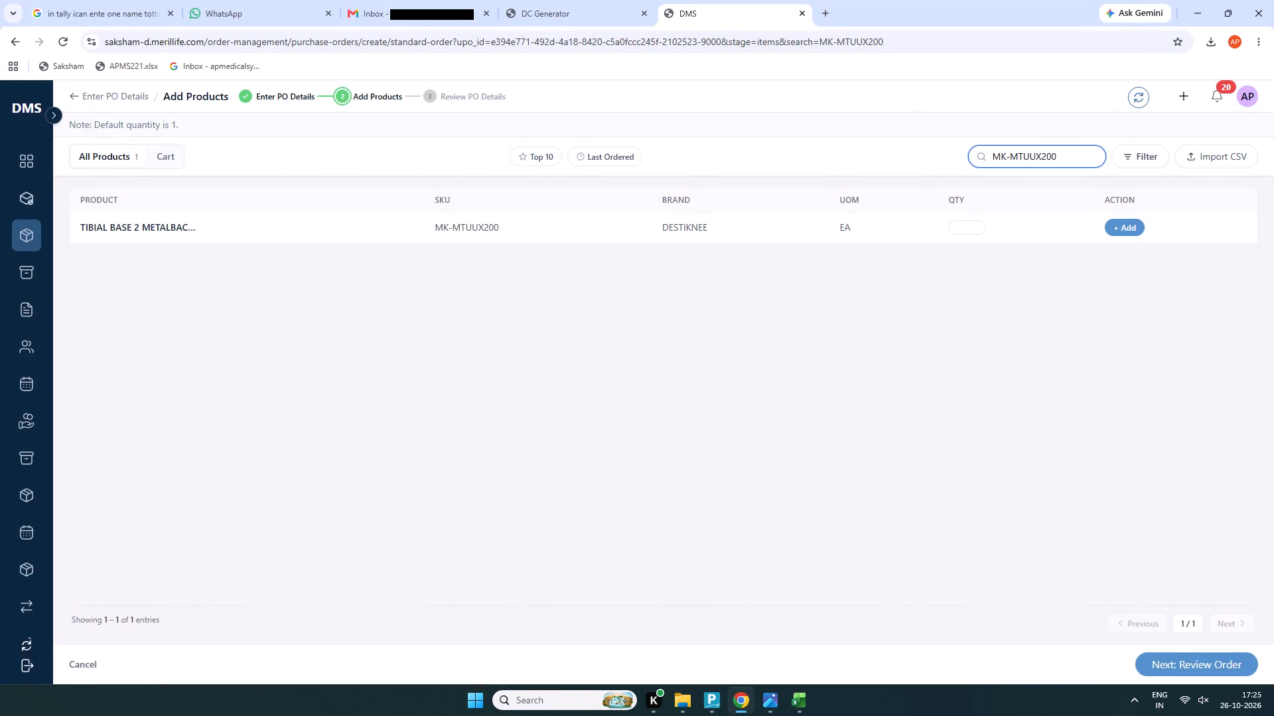
pyautogui.tripleClick(974, 225)
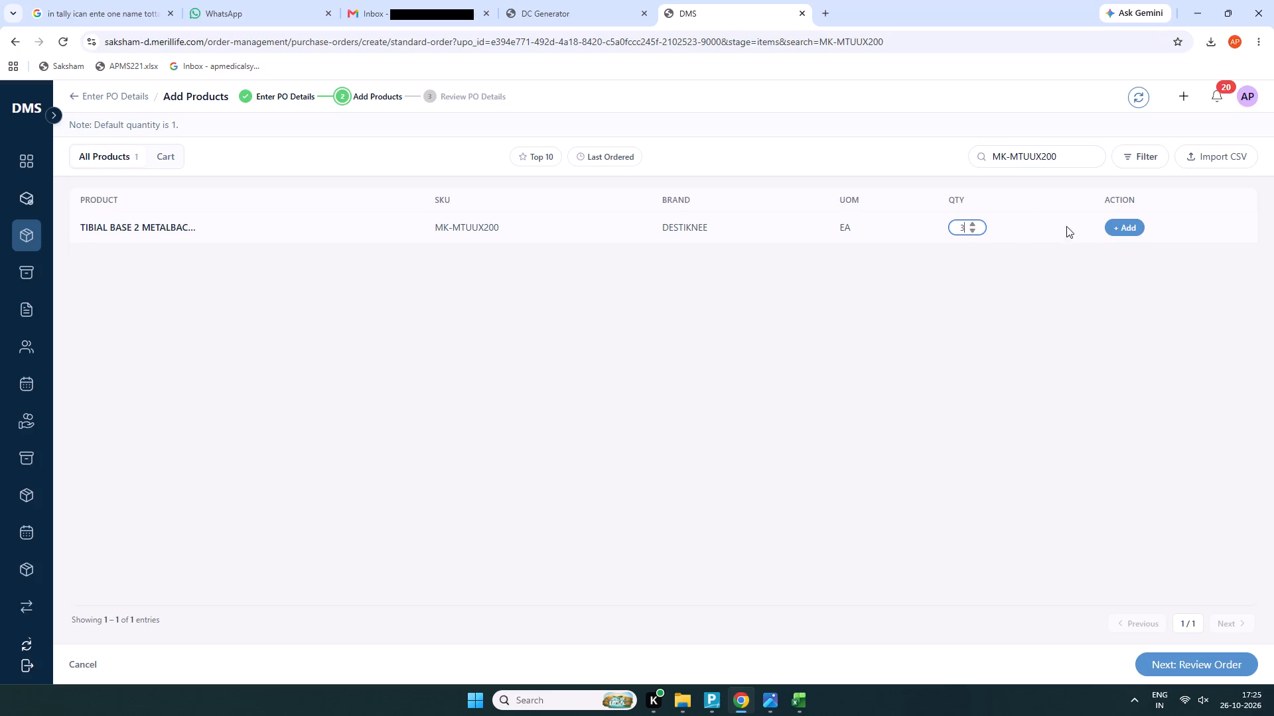
pyautogui.click(1121, 226)
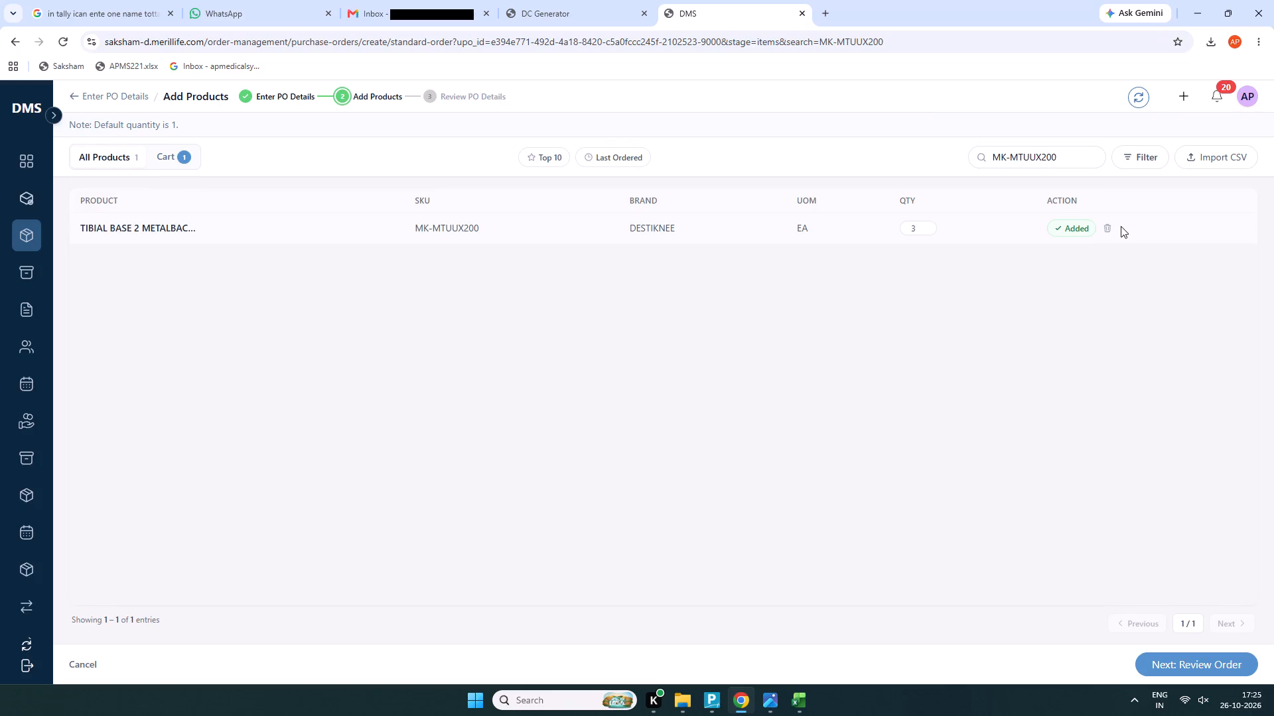
# Copy code MK-UFPSRE00 (FEMORAL PS RIGHT E) from the PO 33 sheet and add that product to the order with quantity 2.
pyautogui.hotkey('alt', 'Tab')
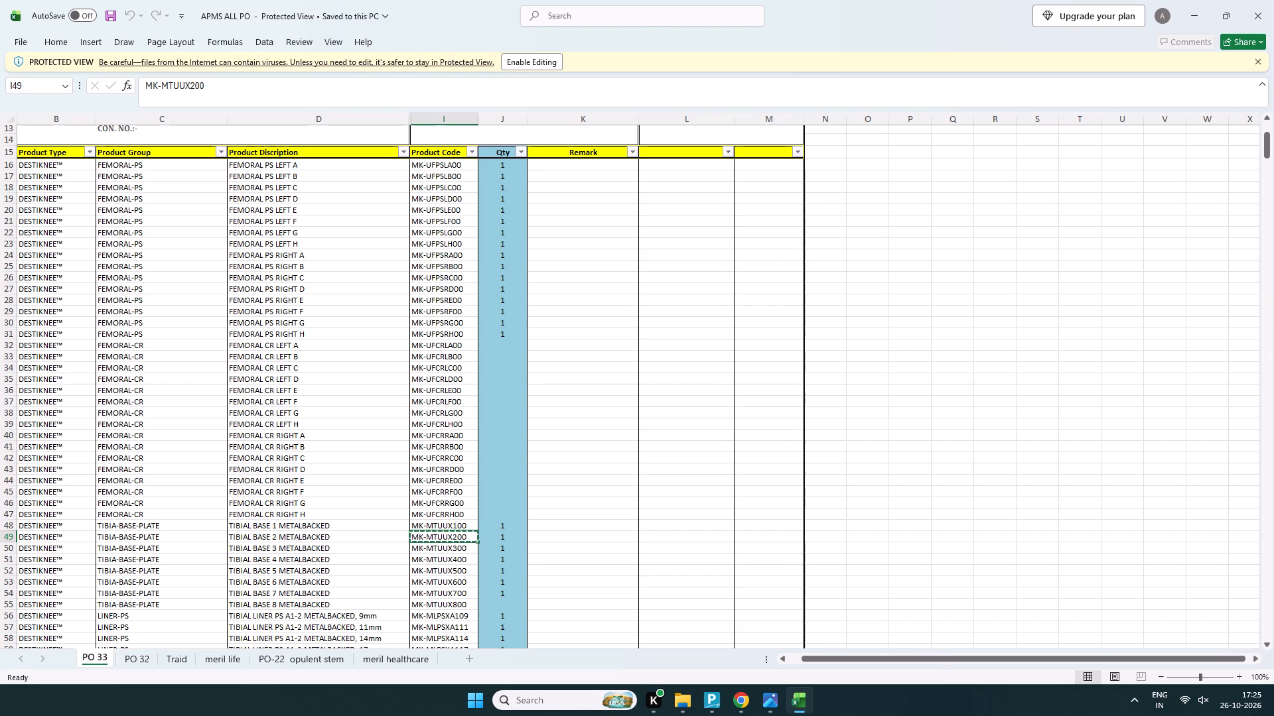
pyautogui.click(447, 304)
pyautogui.hotkey('ctrl', 'c')
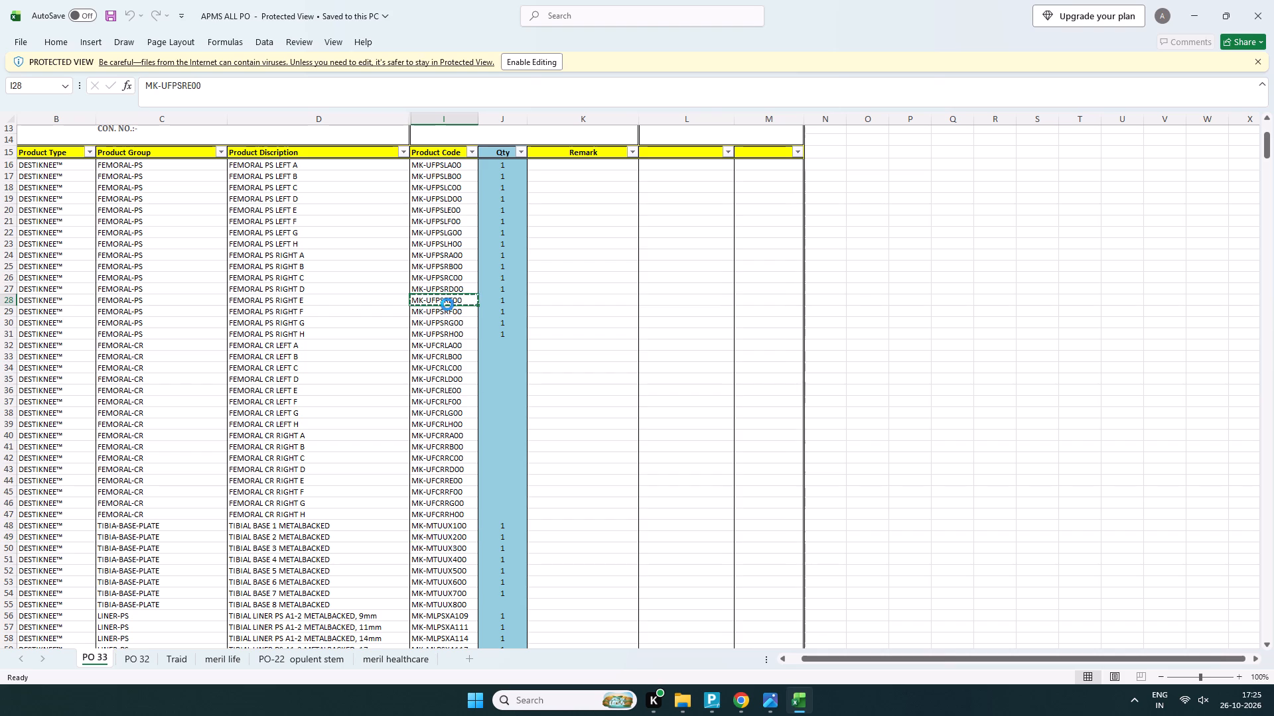
pyautogui.hotkey('alt', 'Tab')
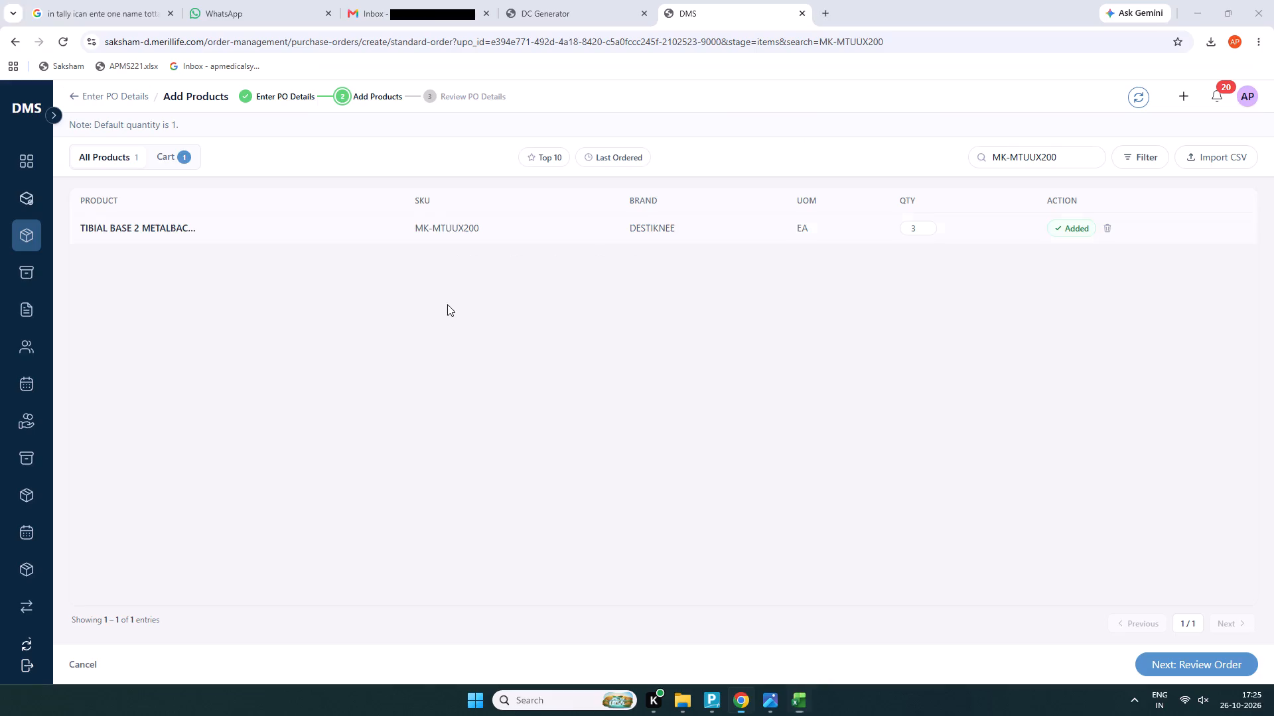
pyautogui.tripleClick(1001, 155)
pyautogui.hotkey('ctrl', 'v')
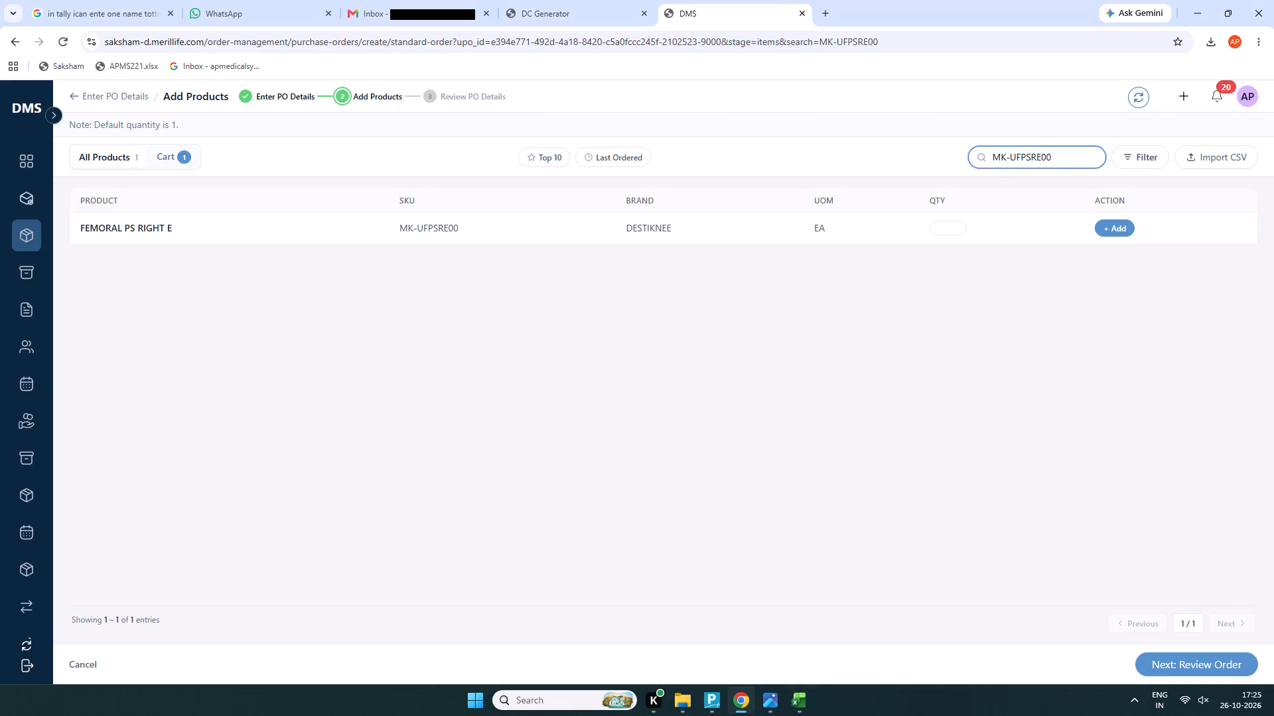
pyautogui.doubleClick(953, 225)
pyautogui.click(1119, 229)
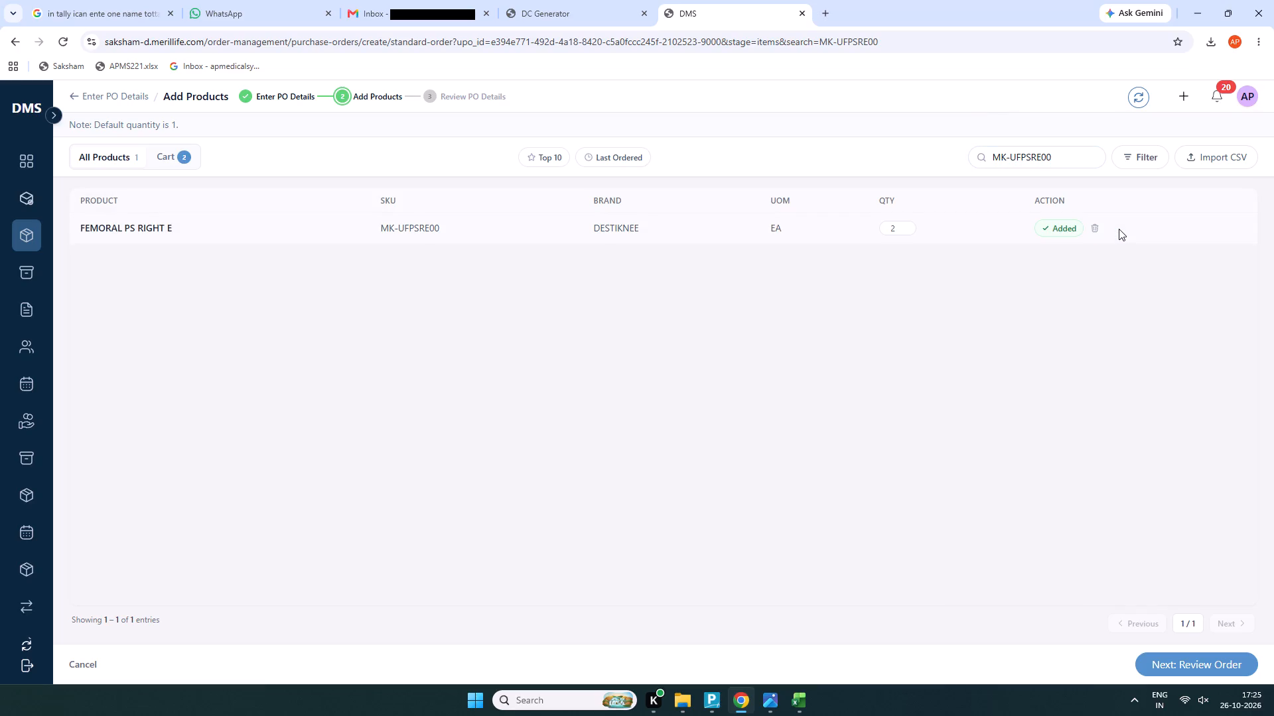
# Copy code MK-MTUUX500 (TIBIAL BASE 5 METALBACKED) from the PO 33 sheet and add that product to the order with quantity 3.
pyautogui.hotkey('alt', 'Tab')
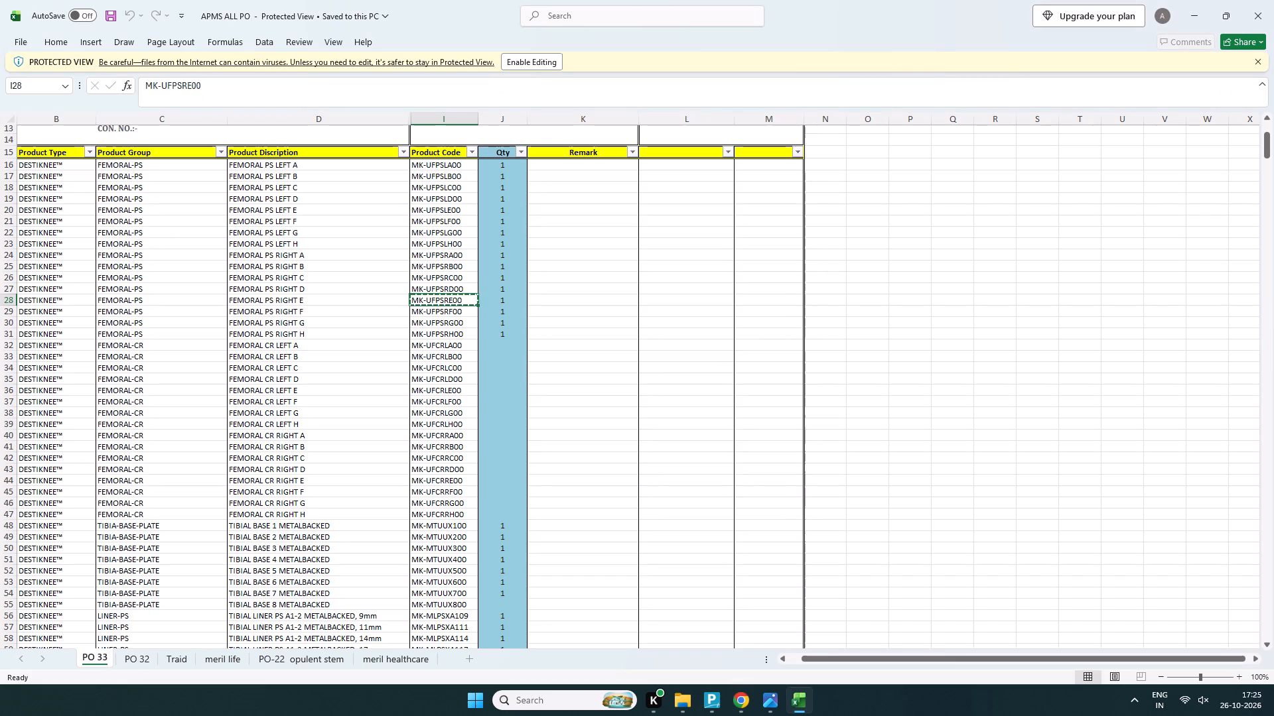
pyautogui.click(452, 573)
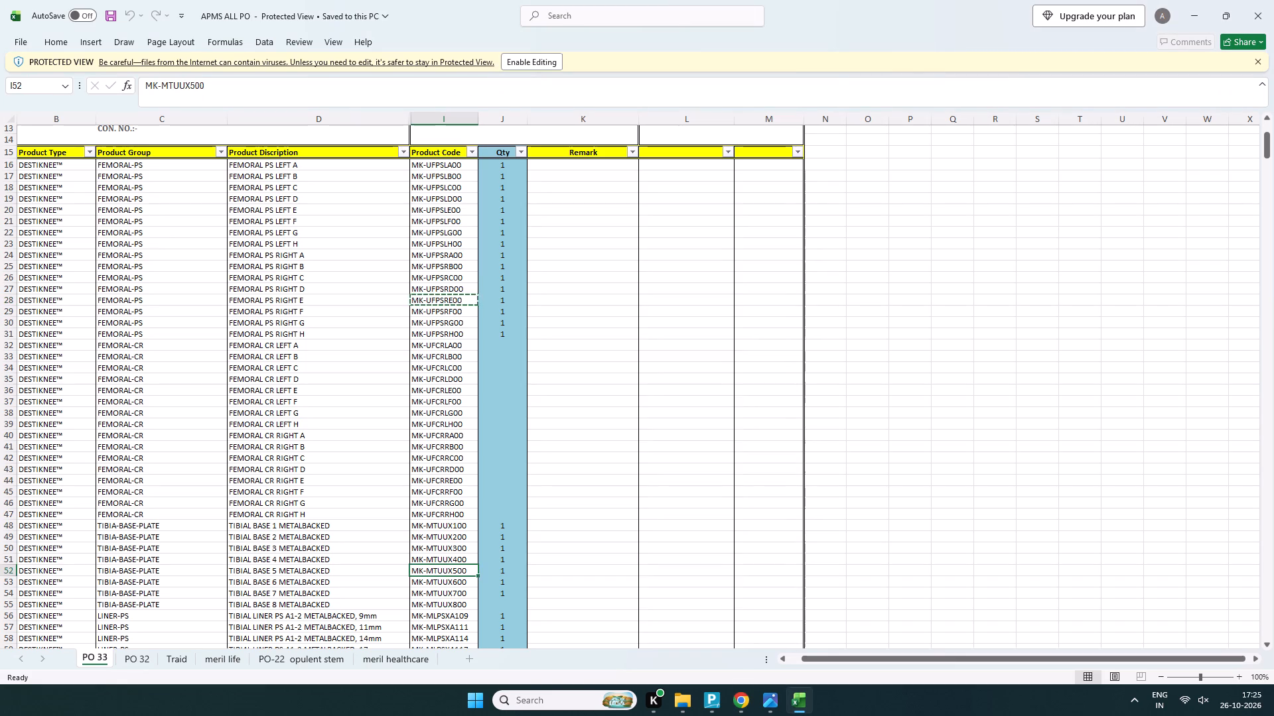
pyautogui.hotkey('ctrl', 'c')
pyautogui.hotkey('alt', 'Tab')
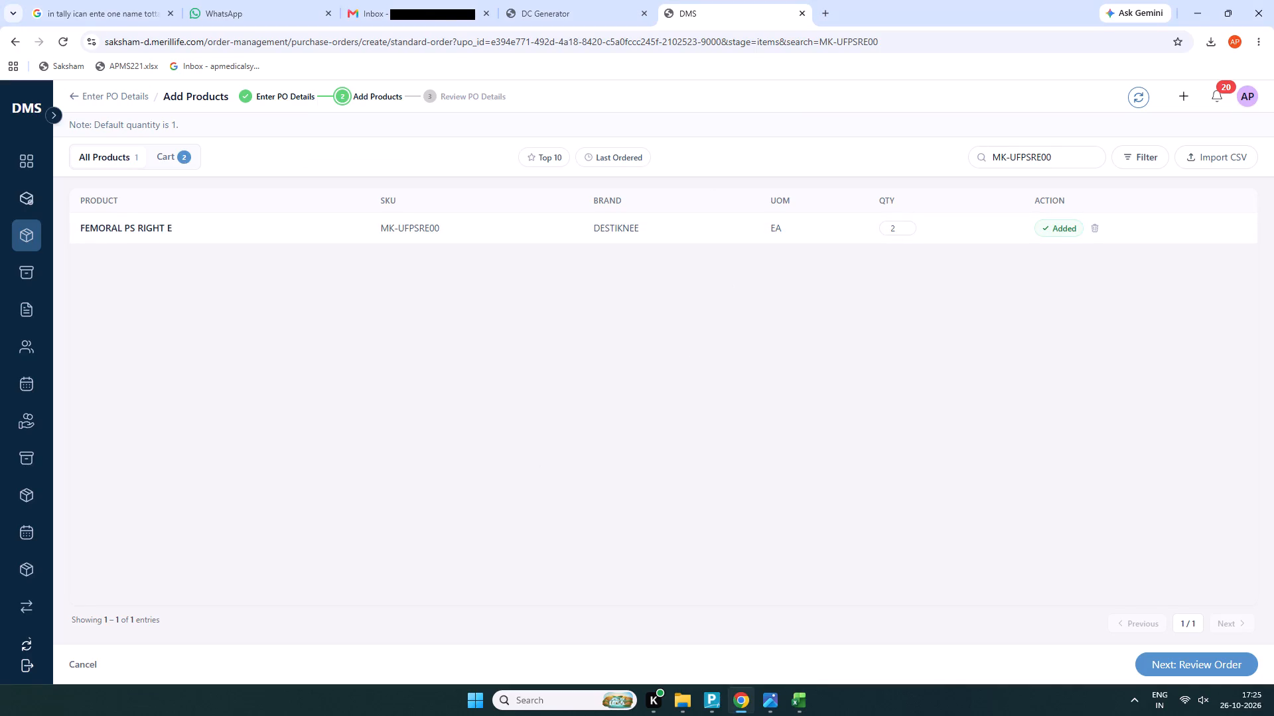
pyautogui.tripleClick(1007, 158)
pyautogui.hotkey('ctrl', 'v')
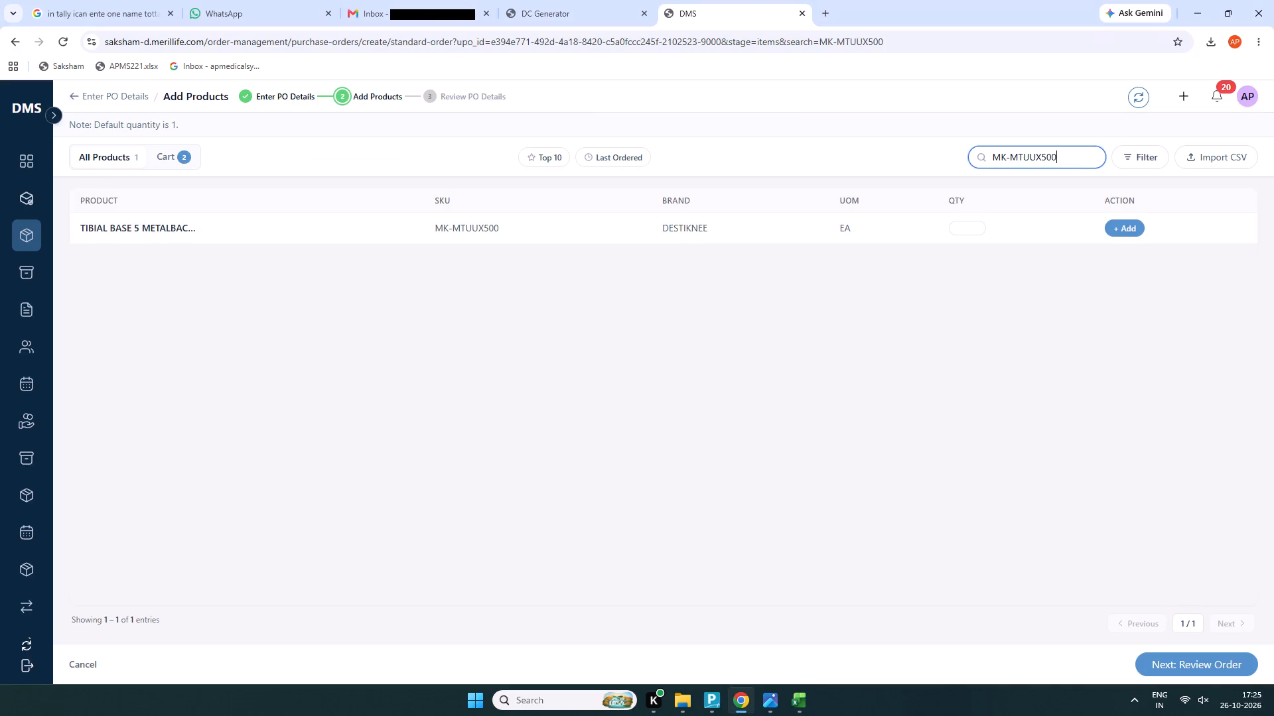
pyautogui.tripleClick(975, 226)
pyautogui.click(1117, 225)
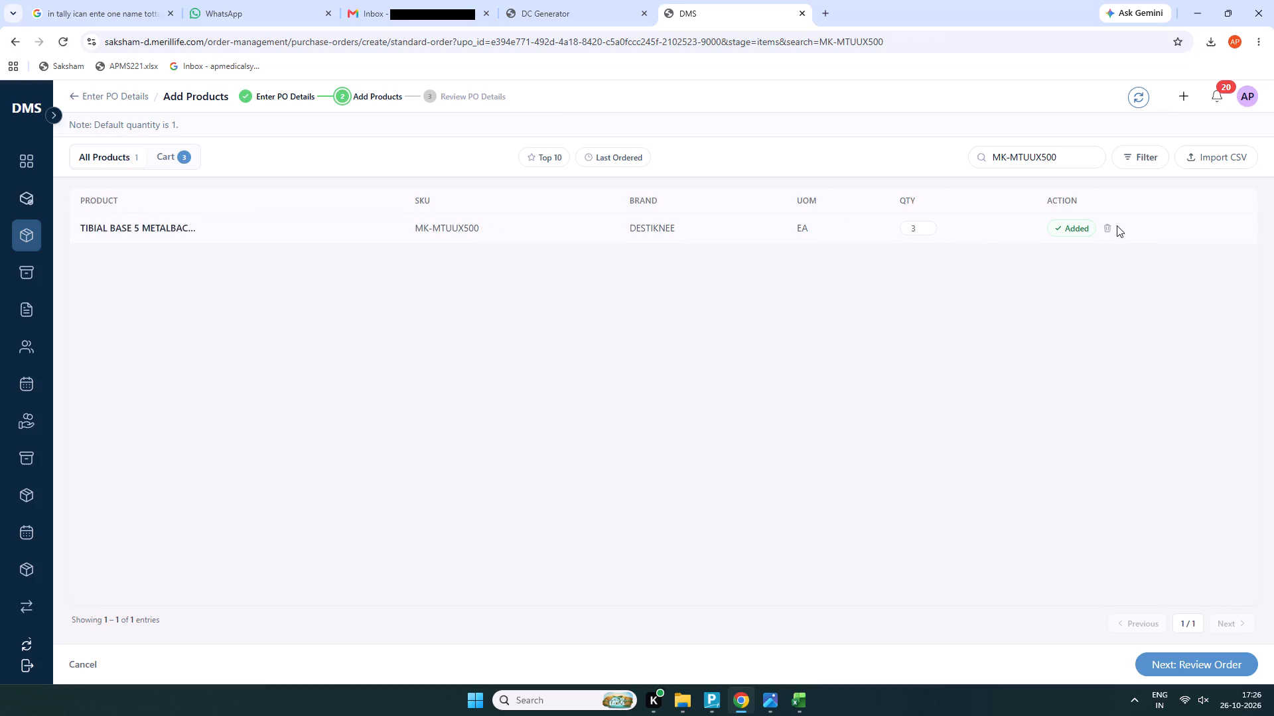
# Copy code MK-MLPSXE509 (TIBIAL LINER PS E5-6, 9mm) from the PO 33 sheet and add that product to the order with quantity 2.
pyautogui.hotkey('alt', 'Tab')
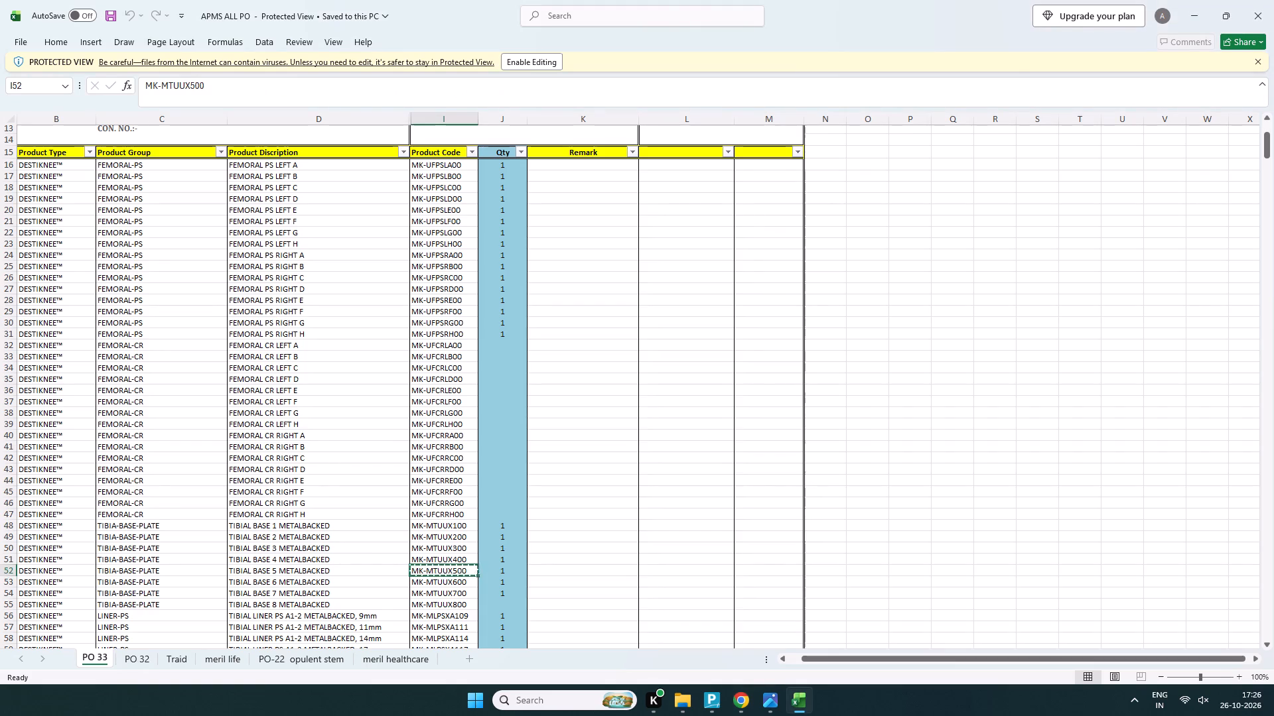
pyautogui.scroll(-4, 465, 469)
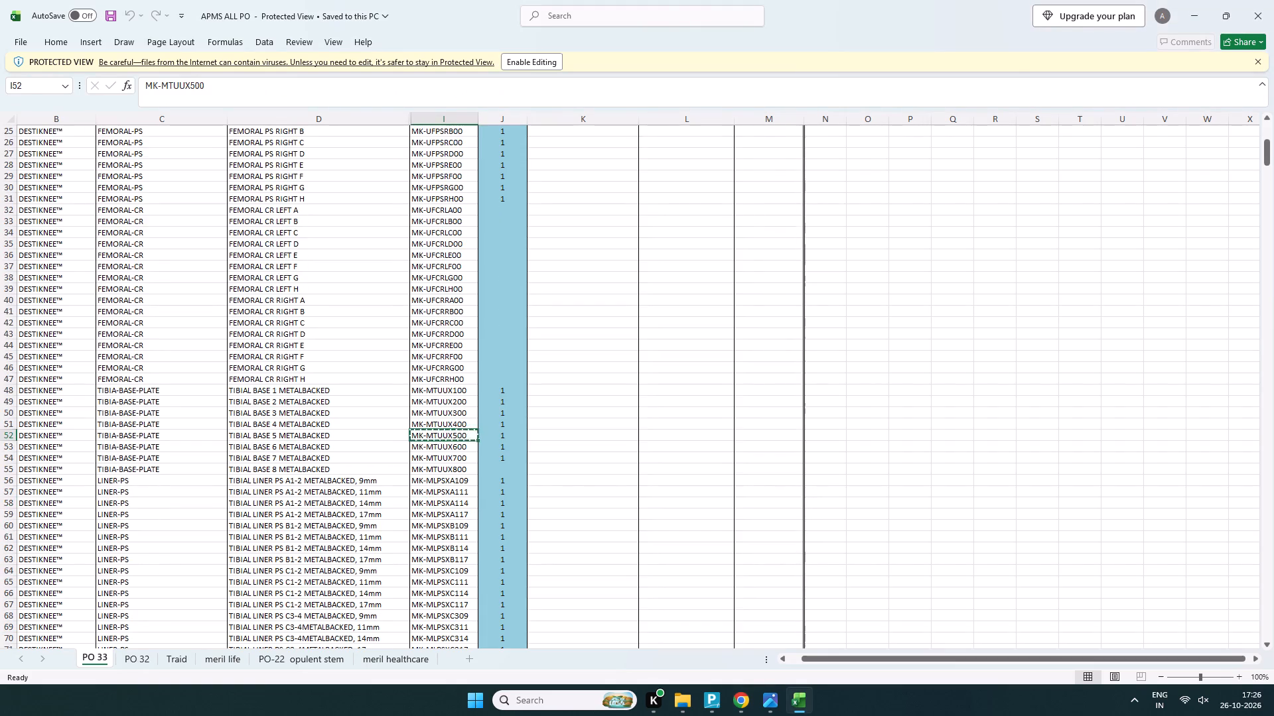
pyautogui.scroll(-2, 464, 528)
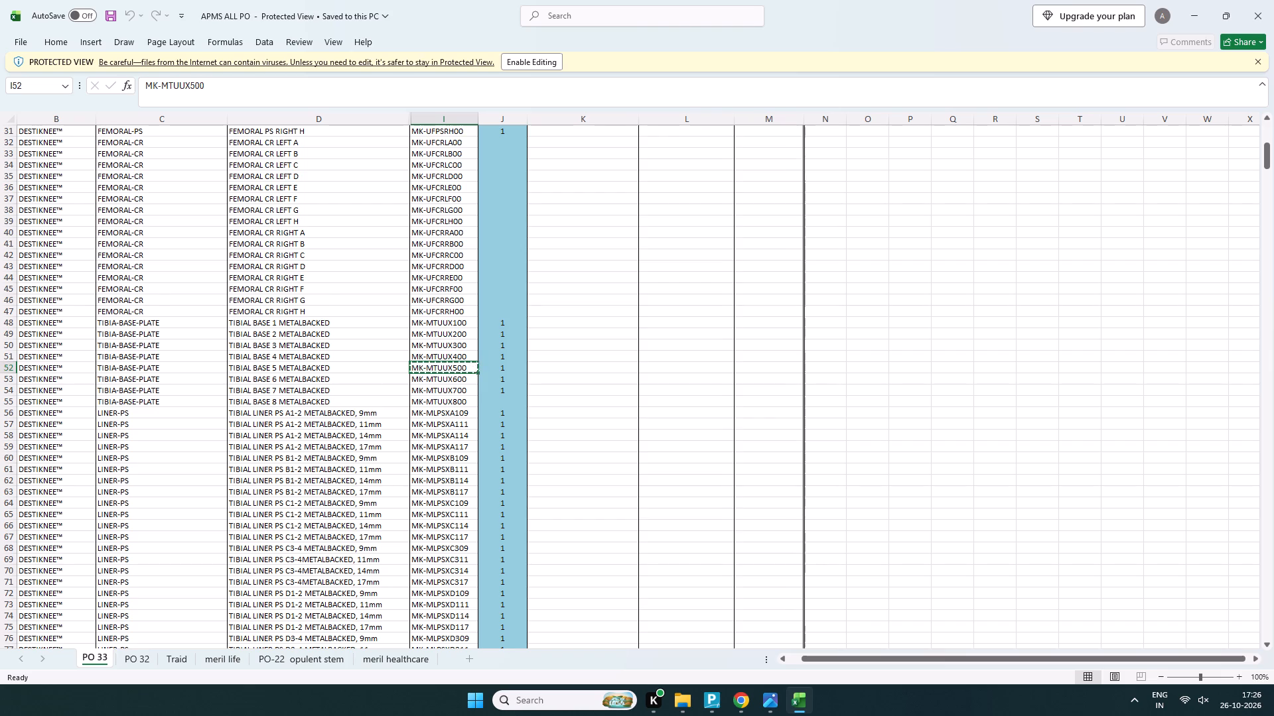
pyautogui.scroll(-4, 461, 538)
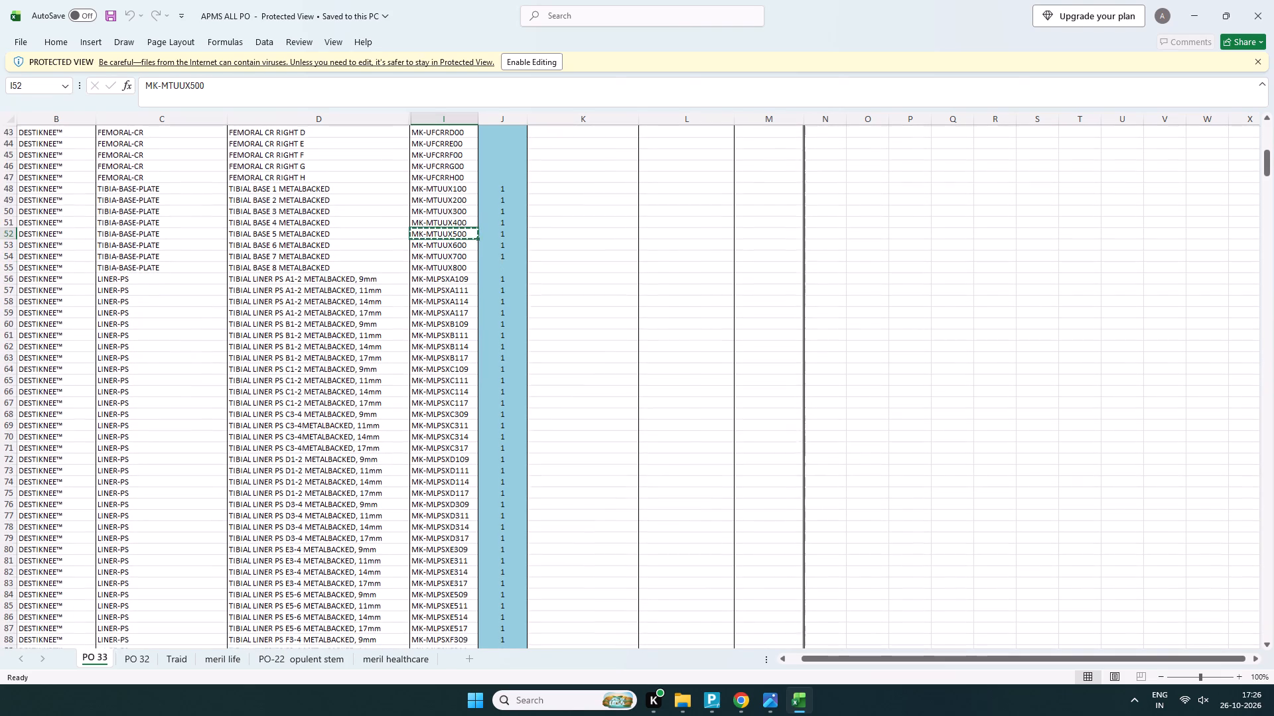
pyautogui.click(458, 595)
pyautogui.hotkey('ctrl', 'c')
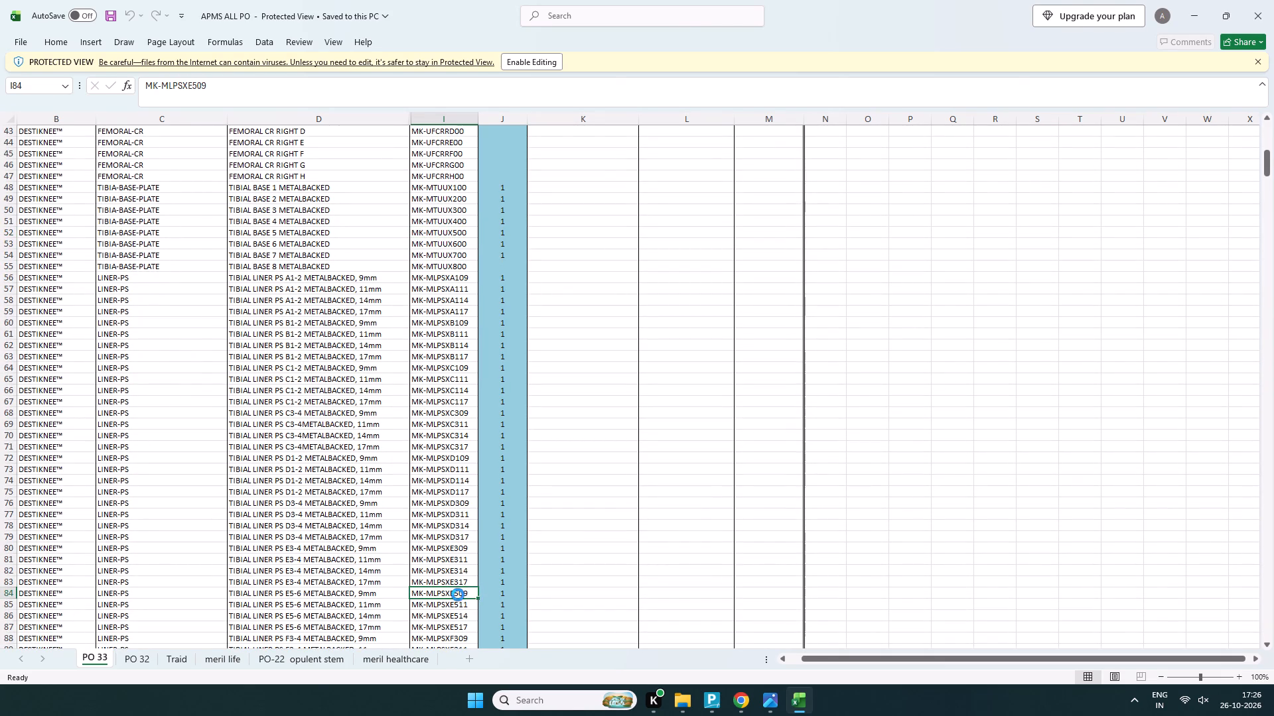
pyautogui.hotkey('alt', 'Tab')
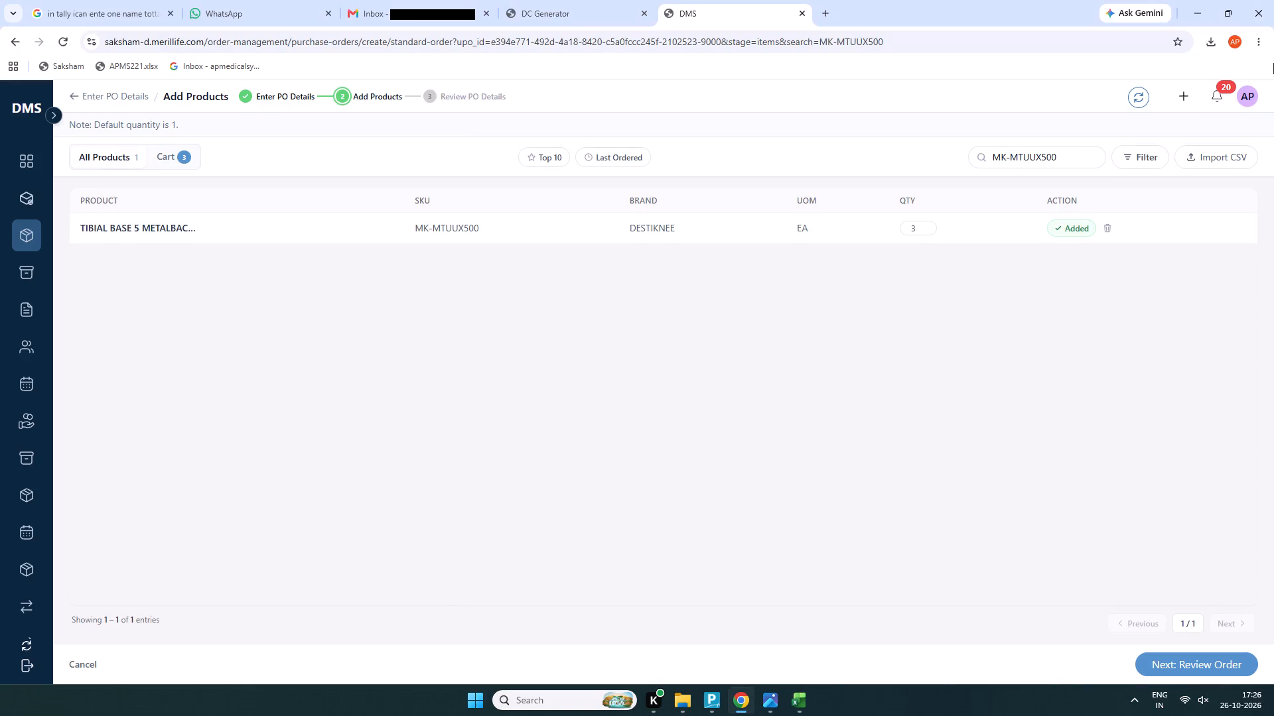
pyautogui.tripleClick(1026, 154)
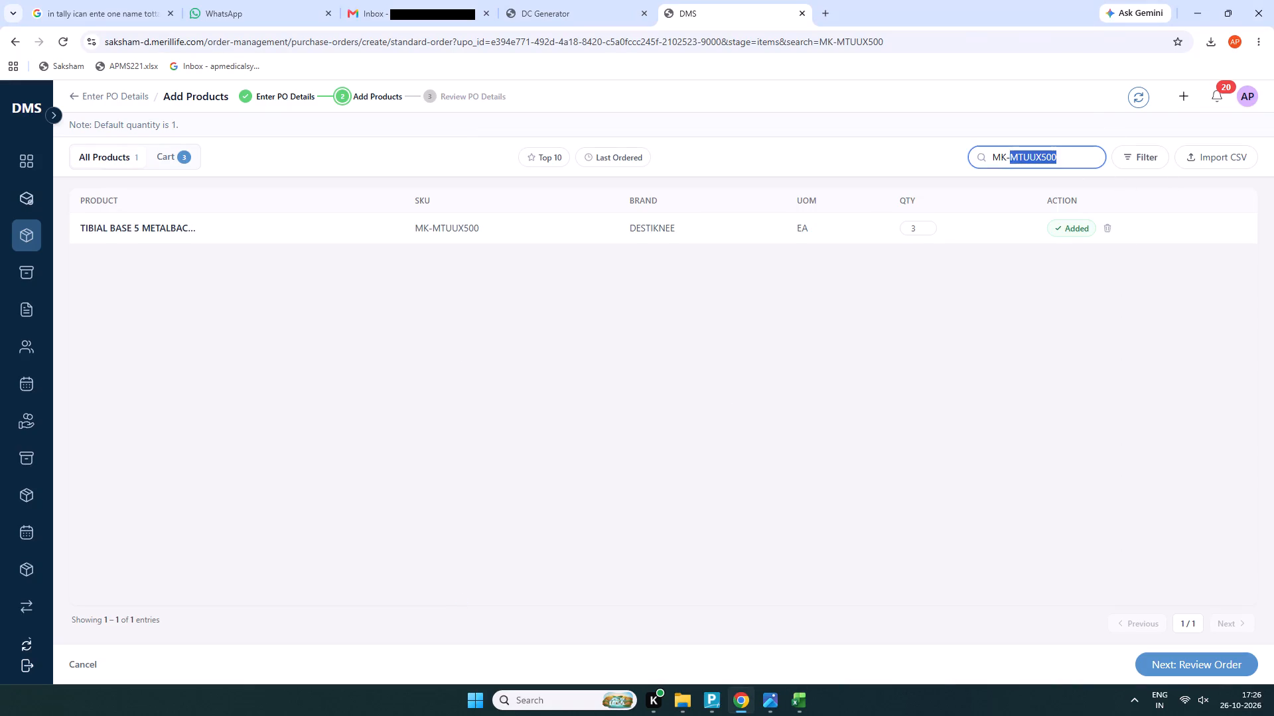
pyautogui.hotkey('ctrl', 'v')
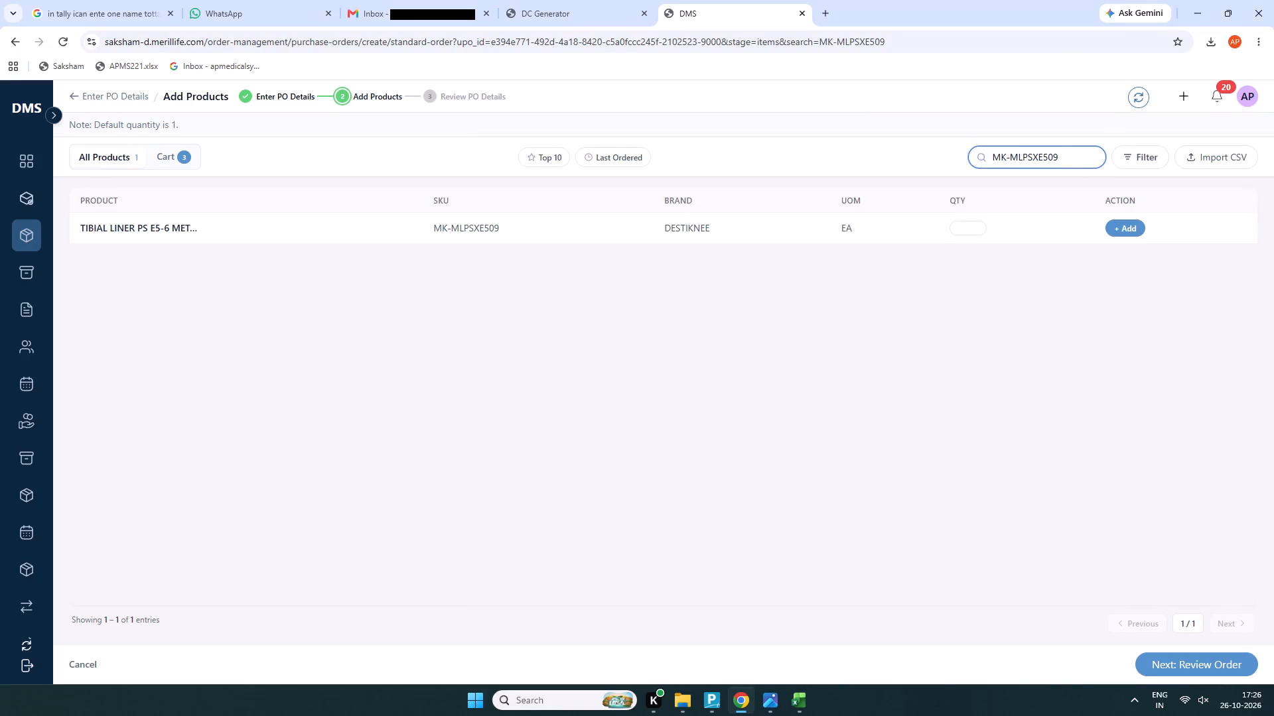
pyautogui.doubleClick(971, 223)
pyautogui.click(1128, 226)
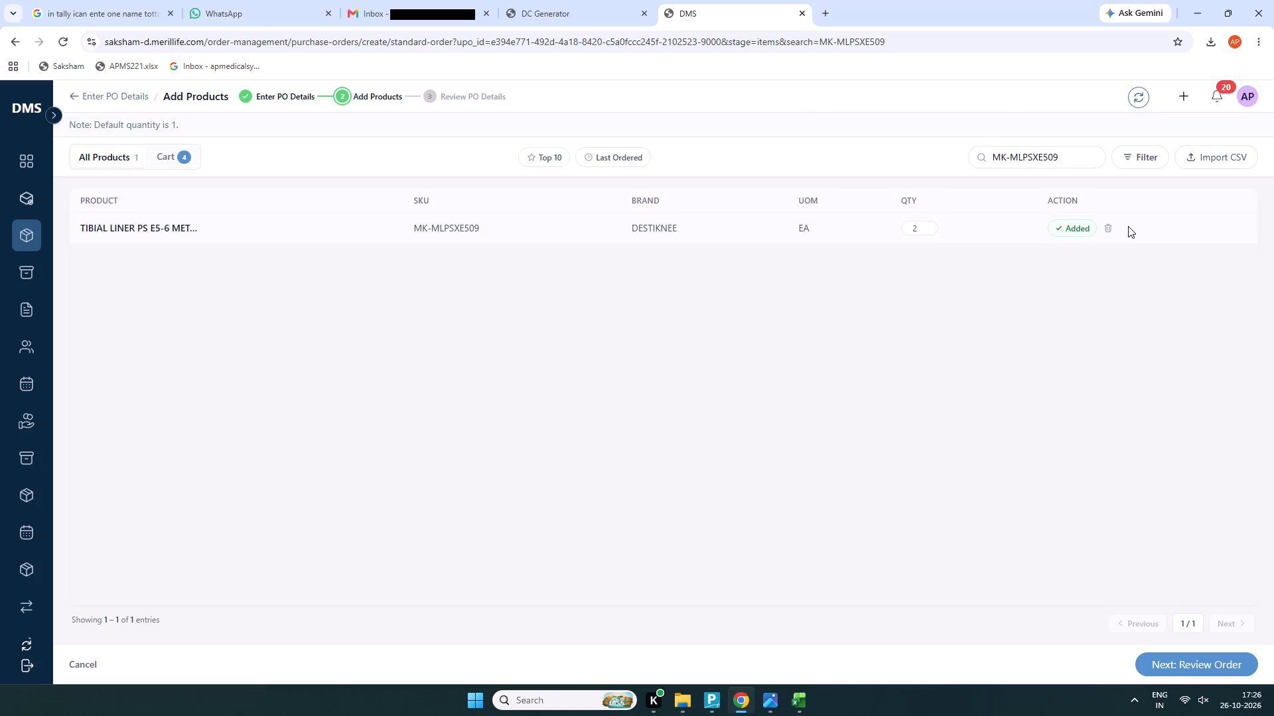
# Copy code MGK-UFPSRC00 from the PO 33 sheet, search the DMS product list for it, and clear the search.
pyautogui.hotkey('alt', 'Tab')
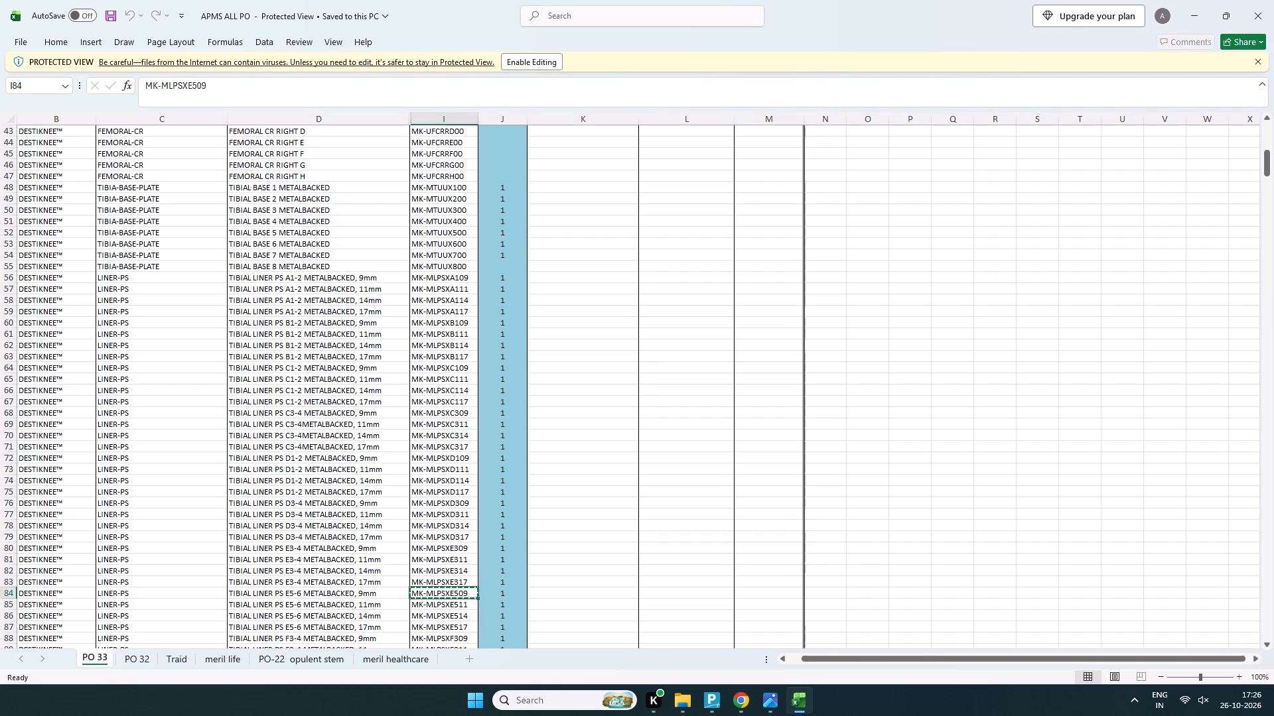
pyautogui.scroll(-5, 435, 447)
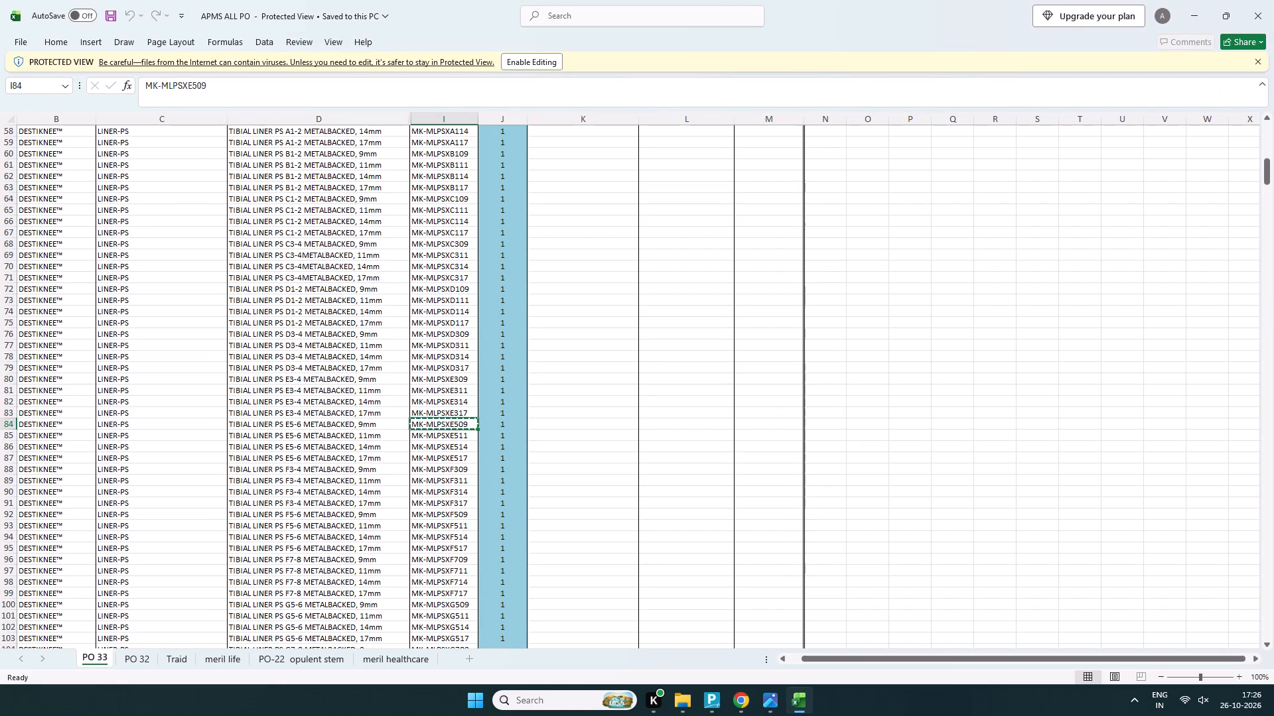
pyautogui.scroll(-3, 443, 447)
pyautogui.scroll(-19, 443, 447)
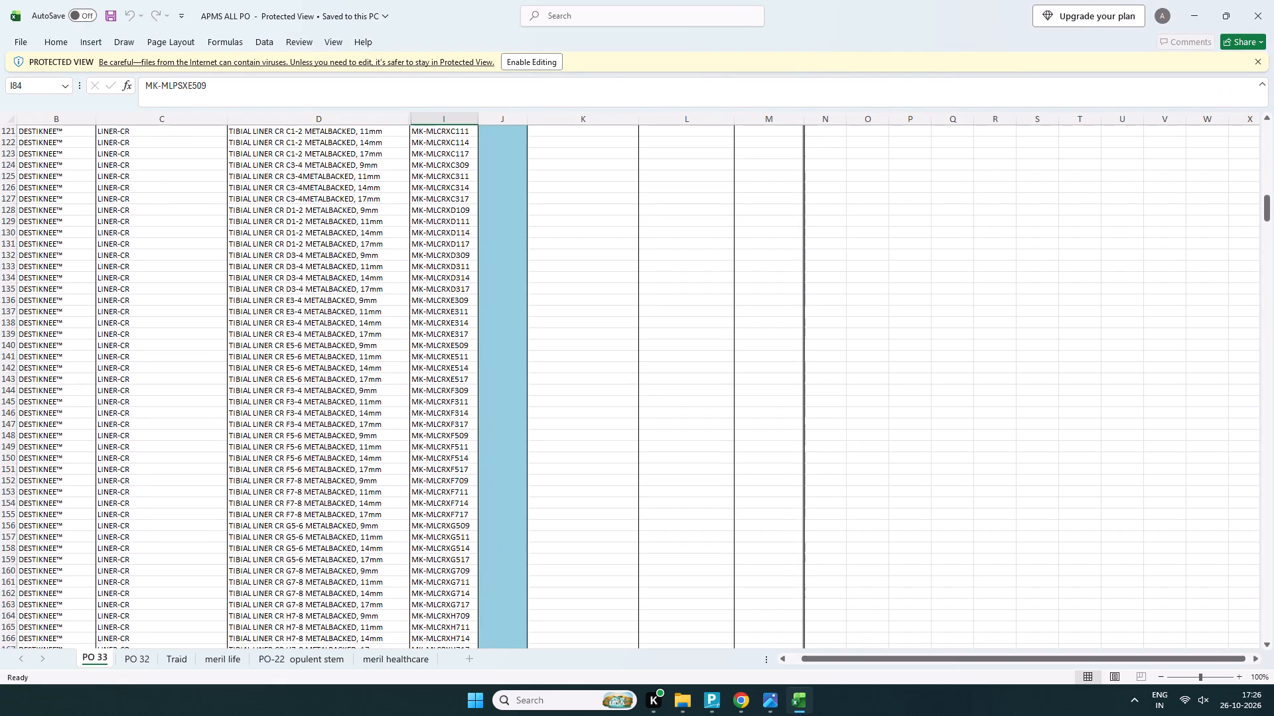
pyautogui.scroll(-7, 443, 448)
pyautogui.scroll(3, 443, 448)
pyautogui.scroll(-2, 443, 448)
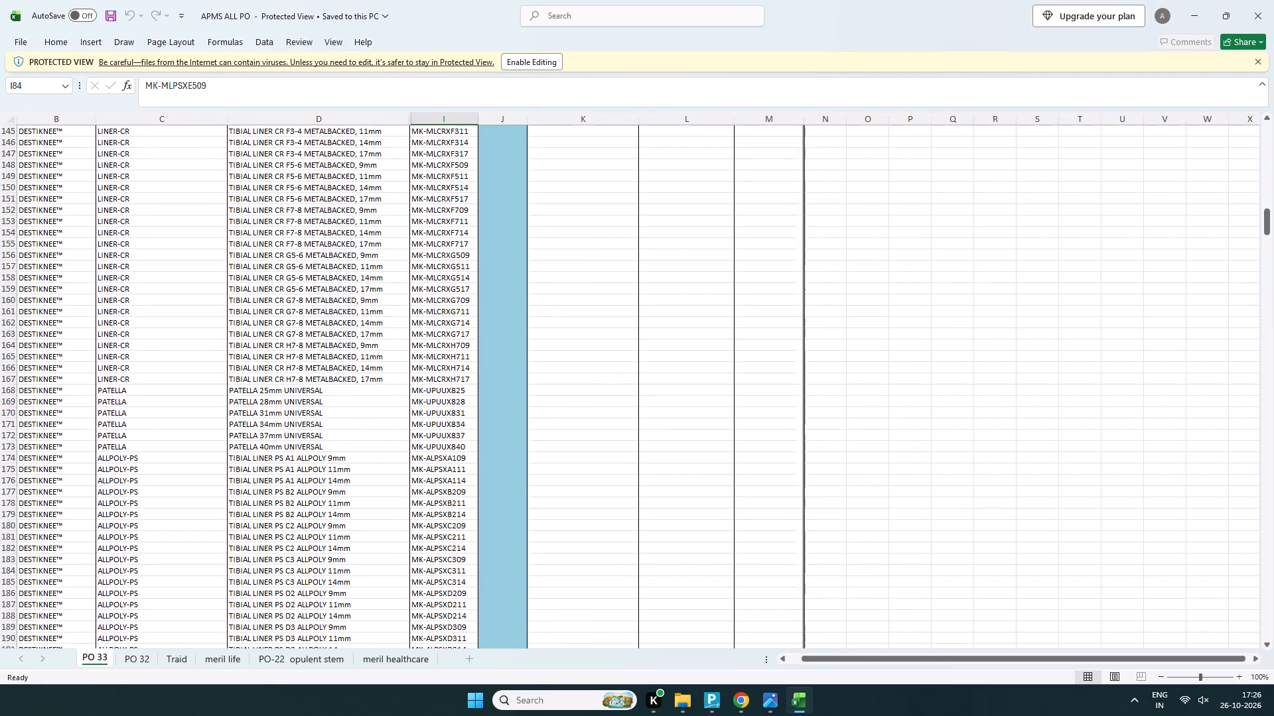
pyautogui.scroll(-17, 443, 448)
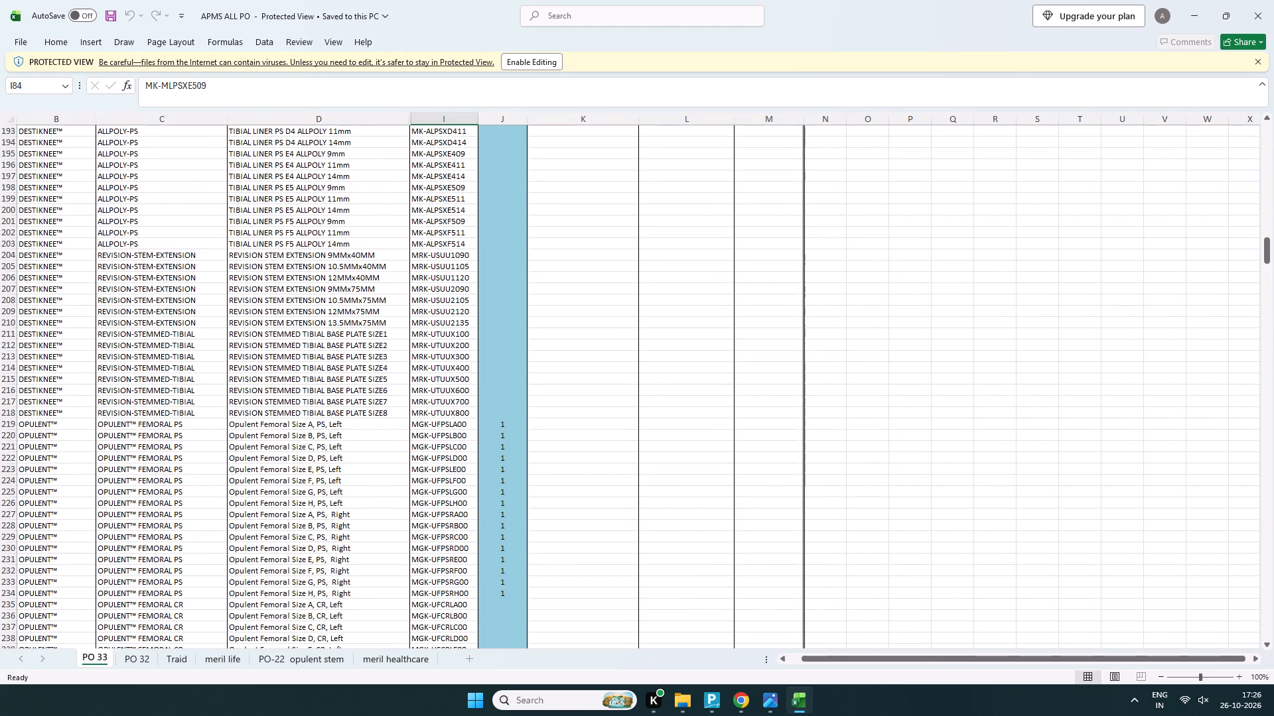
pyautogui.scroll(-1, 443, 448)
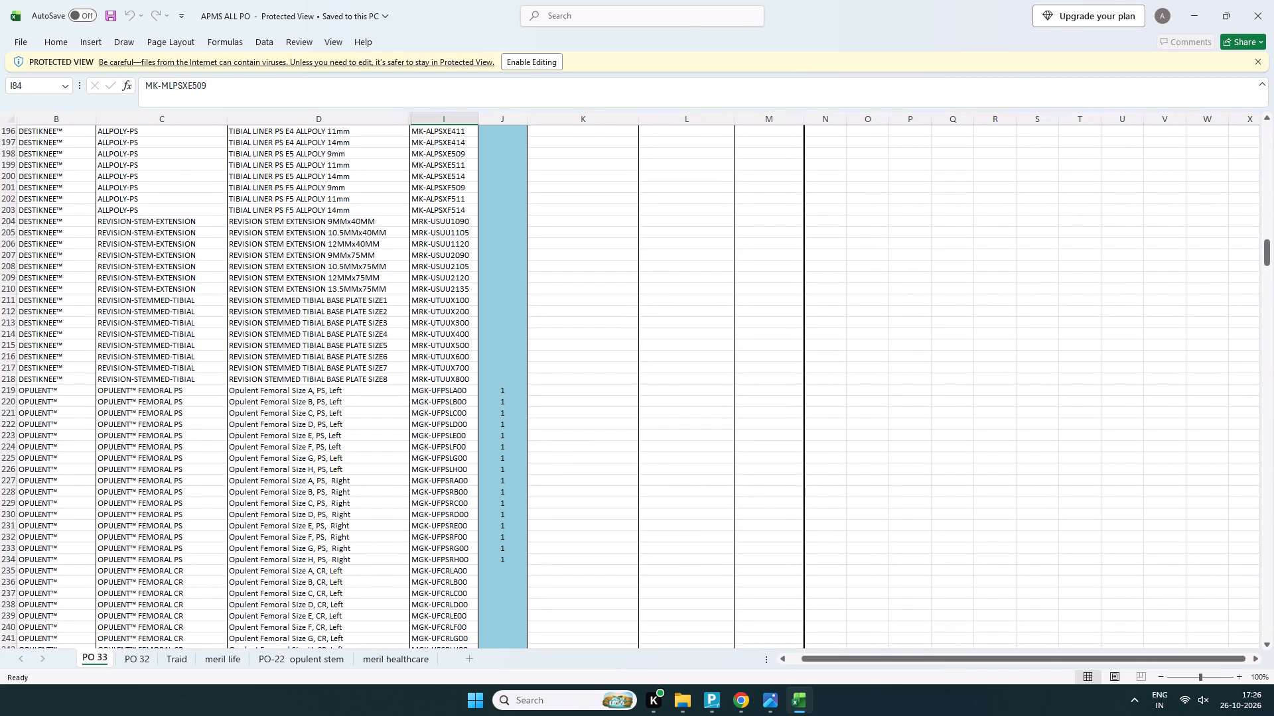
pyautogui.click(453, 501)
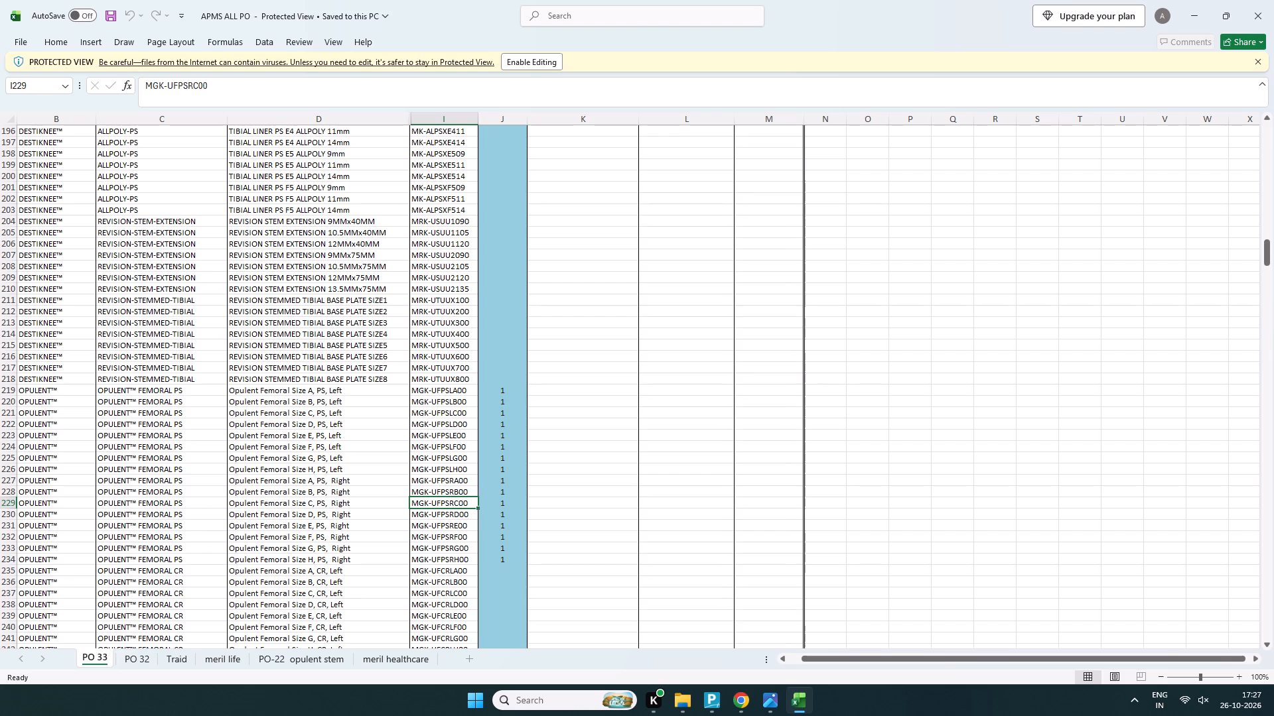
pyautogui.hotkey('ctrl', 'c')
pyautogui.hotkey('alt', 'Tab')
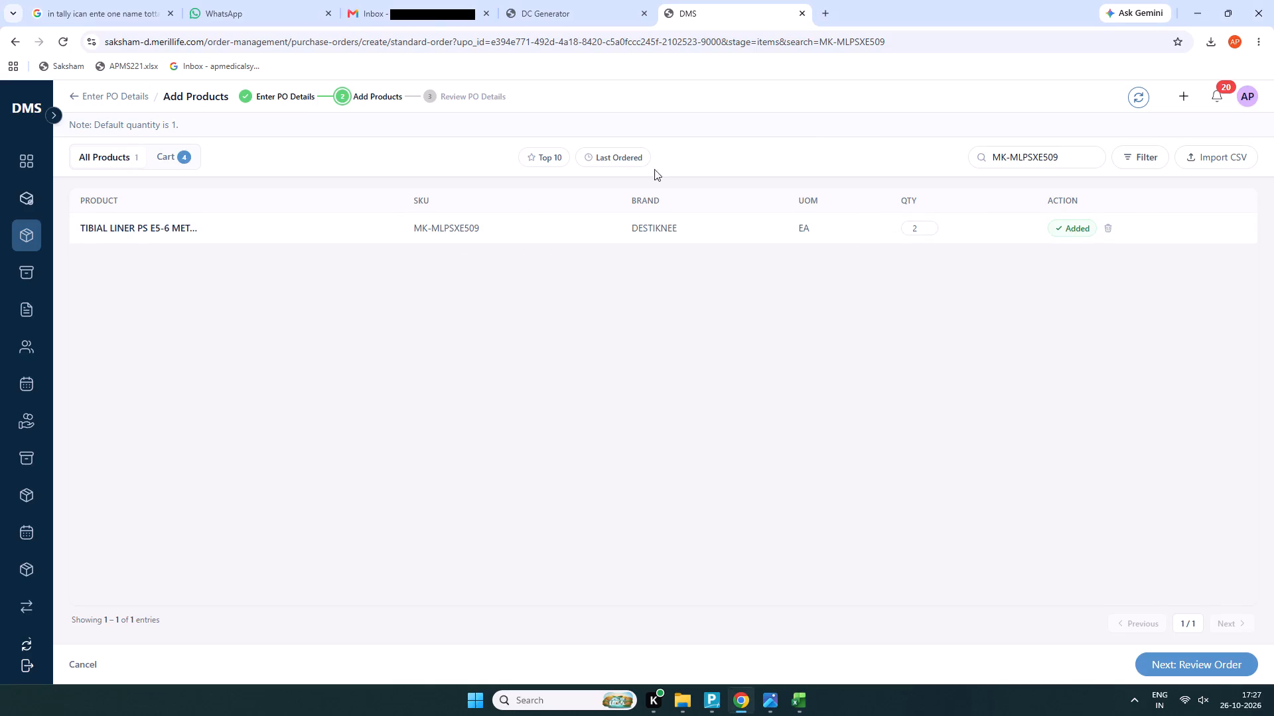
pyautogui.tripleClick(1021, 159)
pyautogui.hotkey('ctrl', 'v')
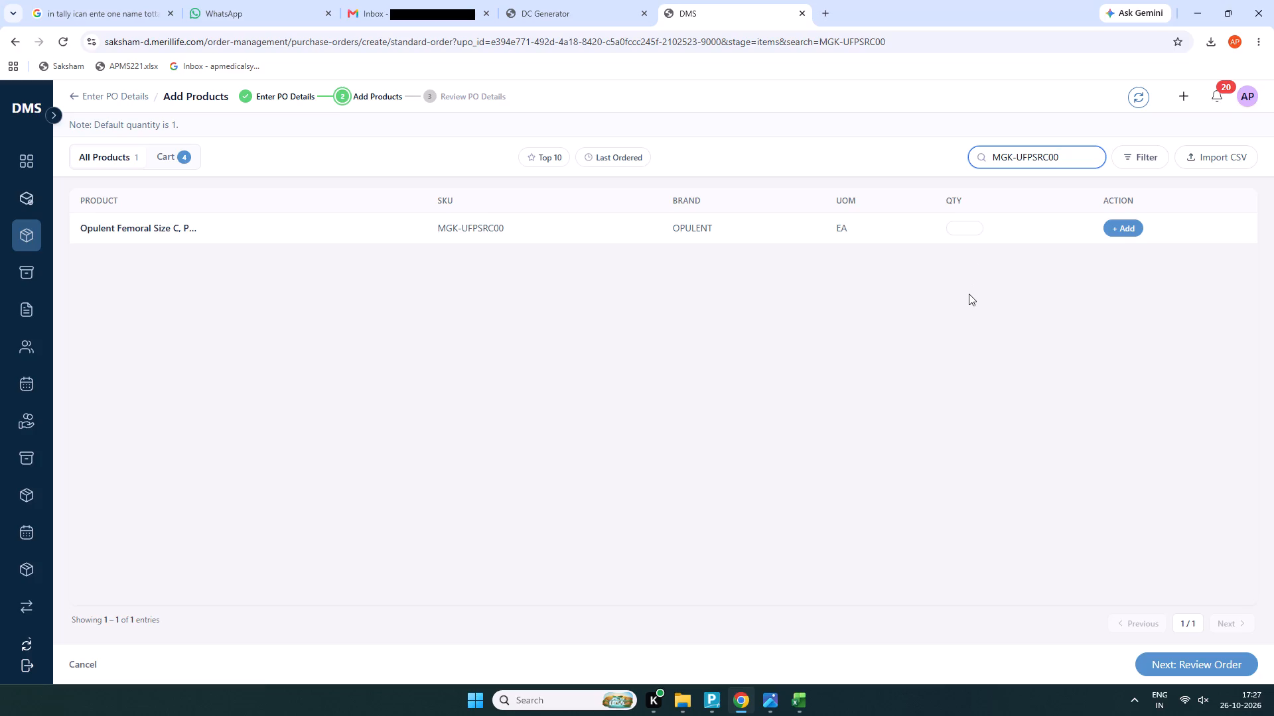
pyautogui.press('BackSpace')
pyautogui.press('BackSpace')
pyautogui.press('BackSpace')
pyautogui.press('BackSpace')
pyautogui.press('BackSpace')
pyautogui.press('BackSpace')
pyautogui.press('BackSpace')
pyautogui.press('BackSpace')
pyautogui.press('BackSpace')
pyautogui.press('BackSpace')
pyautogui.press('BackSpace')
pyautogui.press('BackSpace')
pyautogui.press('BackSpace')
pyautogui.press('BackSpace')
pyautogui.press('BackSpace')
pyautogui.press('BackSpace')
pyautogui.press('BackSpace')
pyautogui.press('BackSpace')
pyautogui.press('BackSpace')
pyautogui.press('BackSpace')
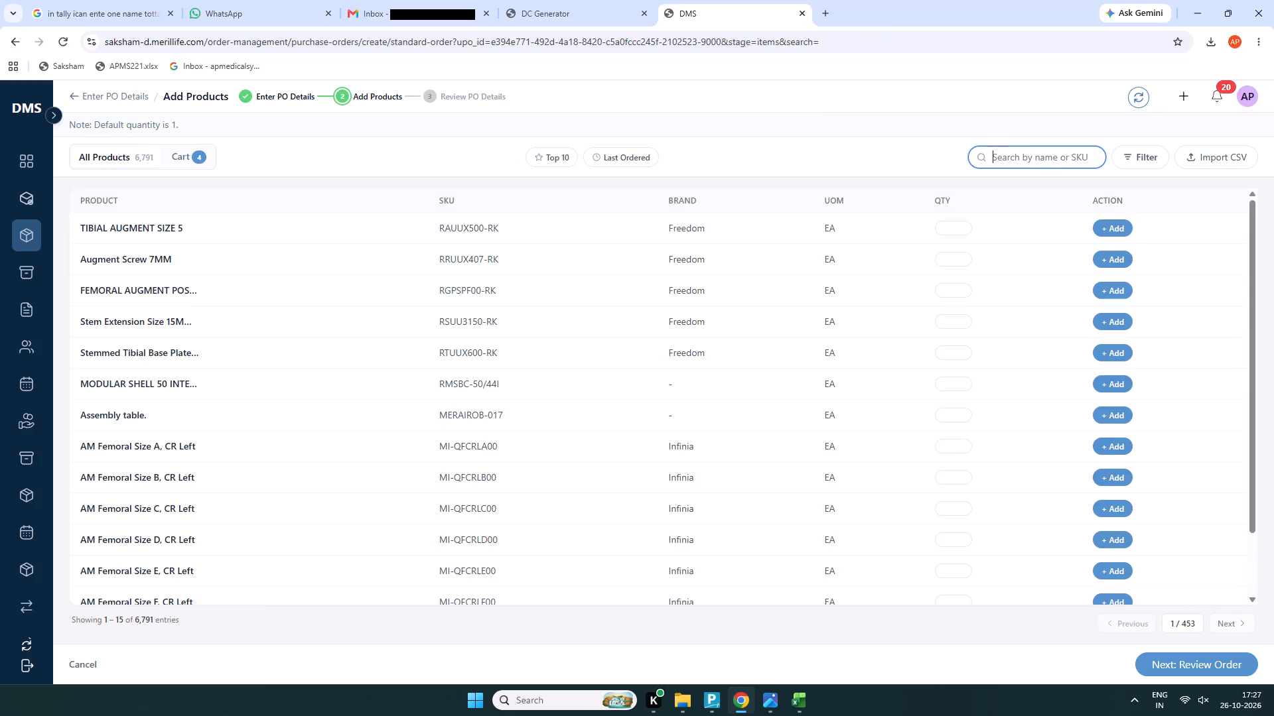
# Look through the product codes in the PO 33 sheet of the APMS ALL PO workbook for the next item.
pyautogui.hotkey('alt', 'Tab')
pyautogui.scroll(20, 630, 410)
pyautogui.scroll(8, 630, 410)
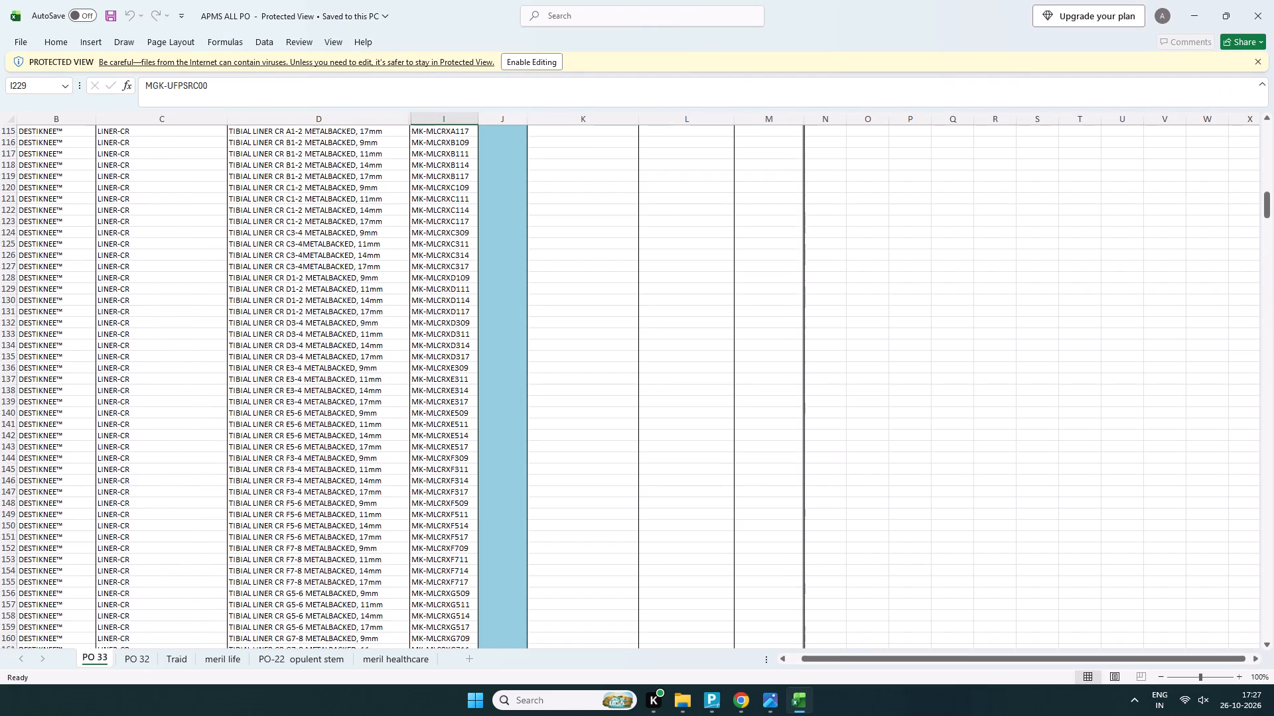
pyautogui.scroll(13, 630, 410)
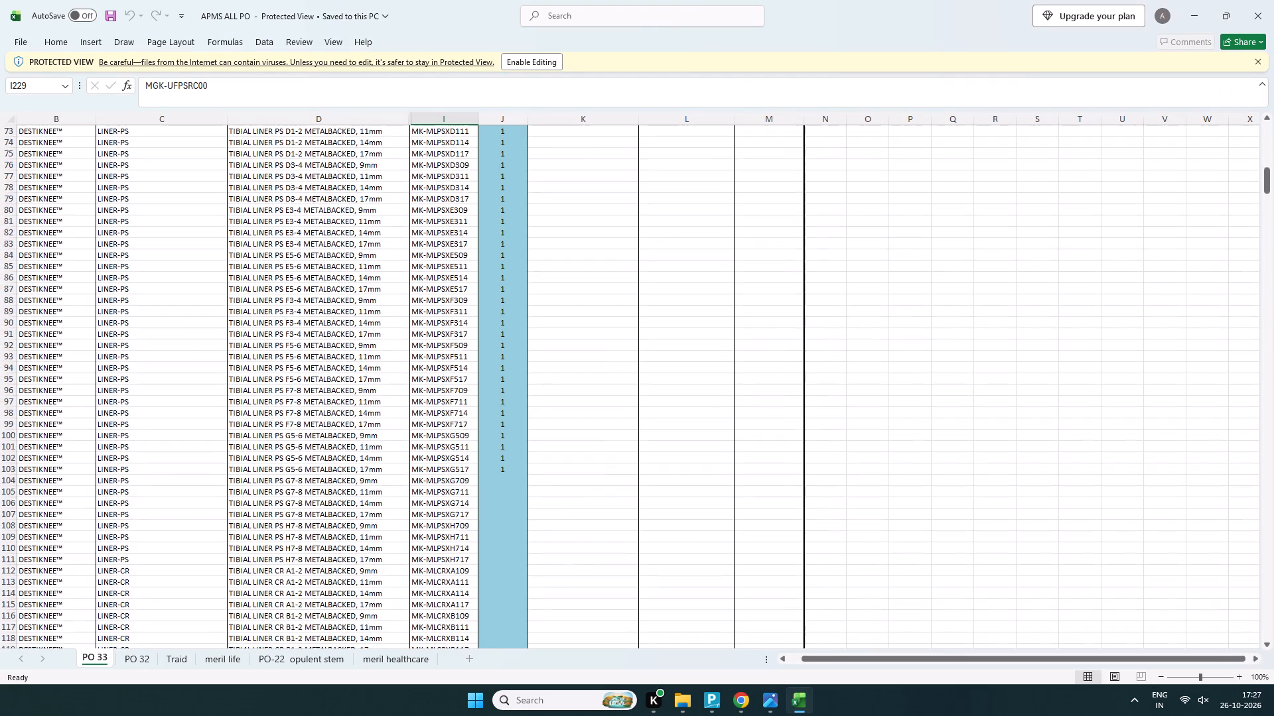
pyautogui.scroll(13, 630, 410)
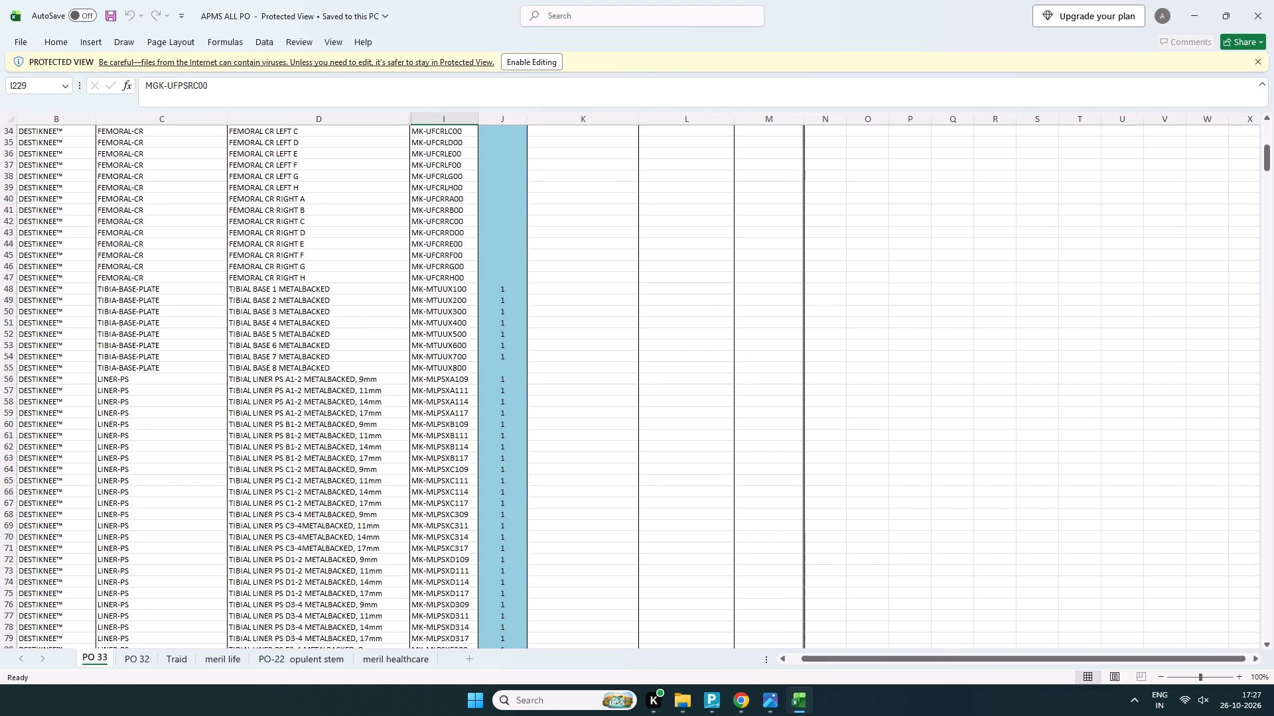
pyautogui.scroll(-1, 460, 384)
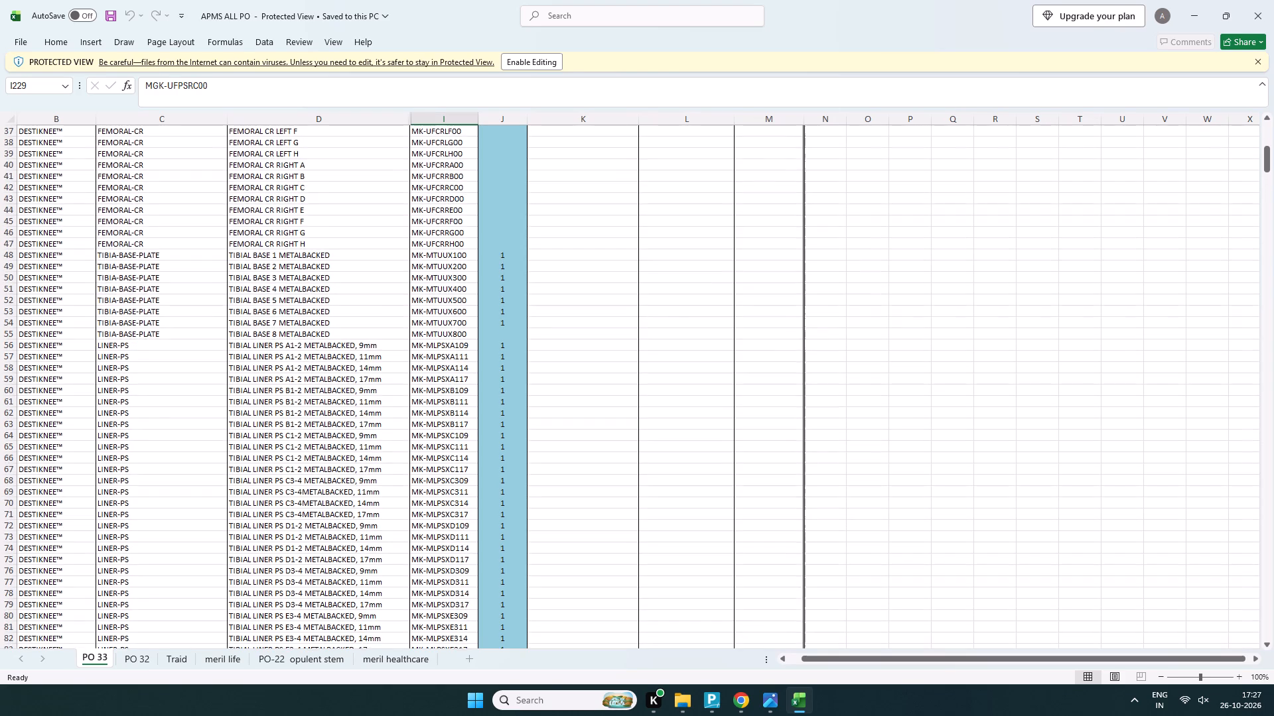
pyautogui.scroll(-20, 460, 384)
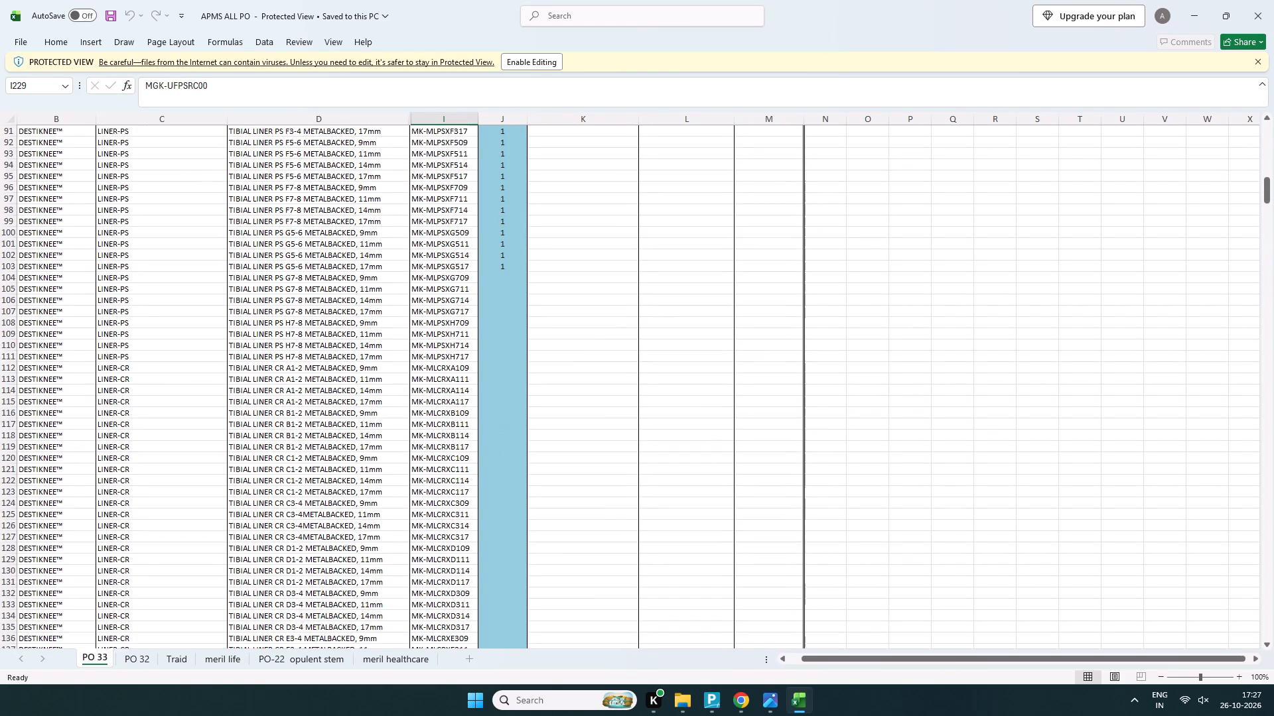
pyautogui.scroll(-20, 460, 384)
pyautogui.scroll(-2, 460, 384)
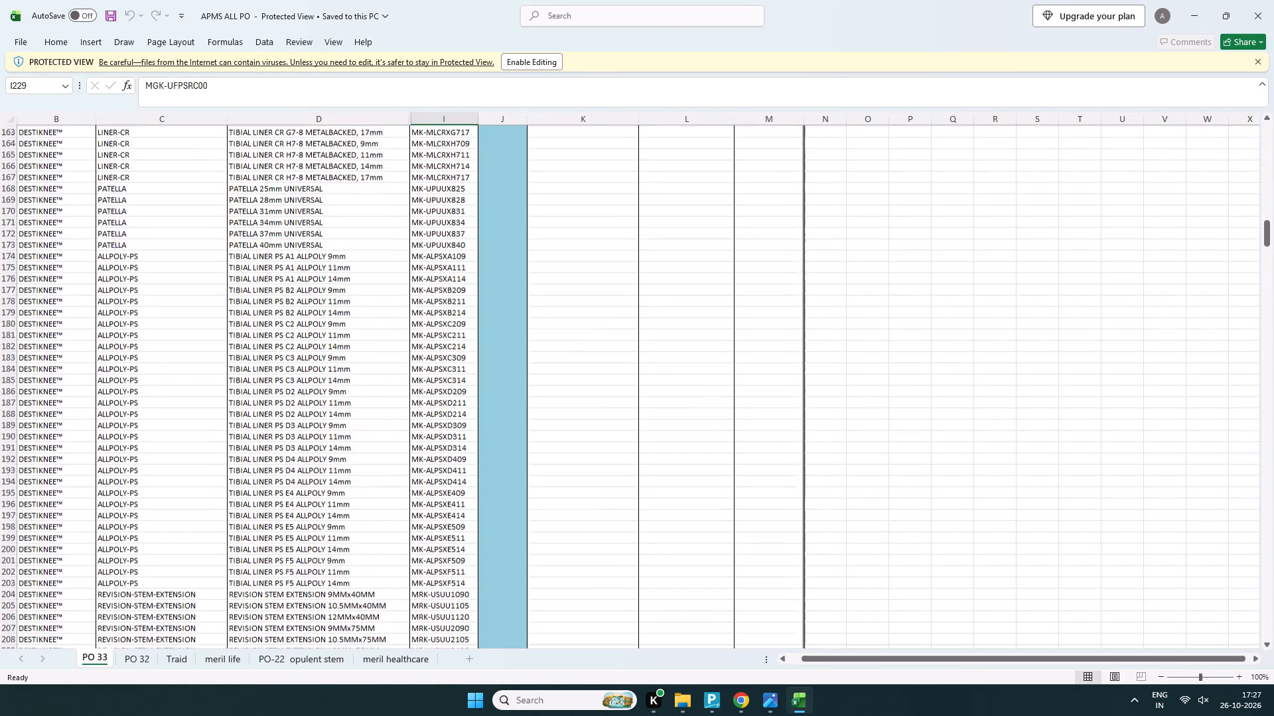
pyautogui.scroll(-12, 459, 390)
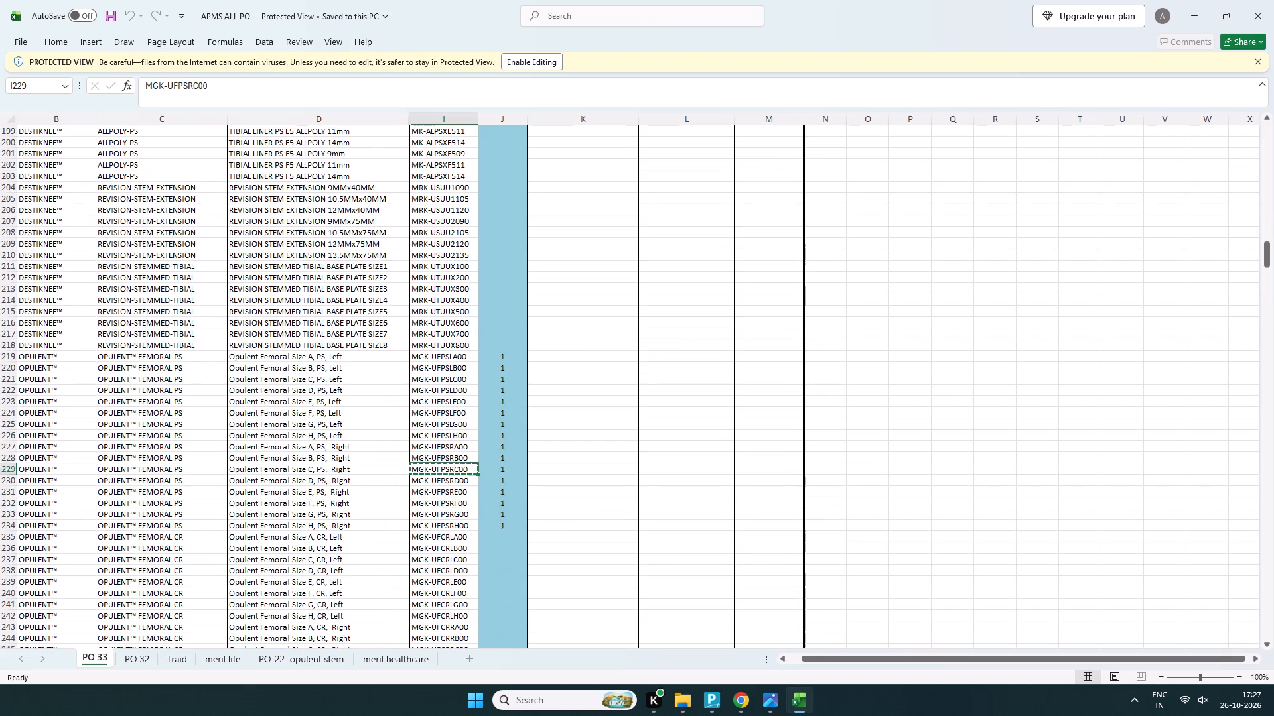
pyautogui.scroll(-20, 458, 386)
pyautogui.scroll(-7, 458, 386)
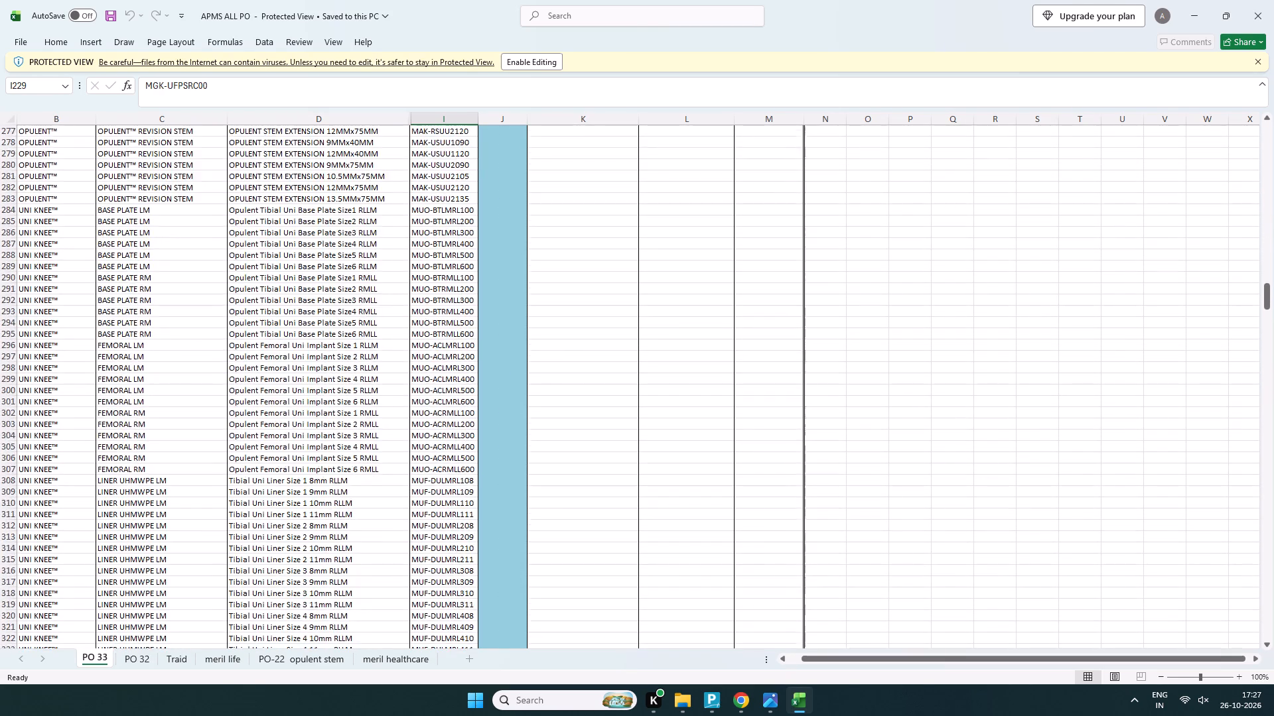
pyautogui.scroll(-14, 457, 390)
# Search the DMS product list in Chrome for MK-UFPSRC00 (FEMORAL PS RIGHT C) and add it to the order with quantity 2.
pyautogui.hotkey('alt', 'Tab')
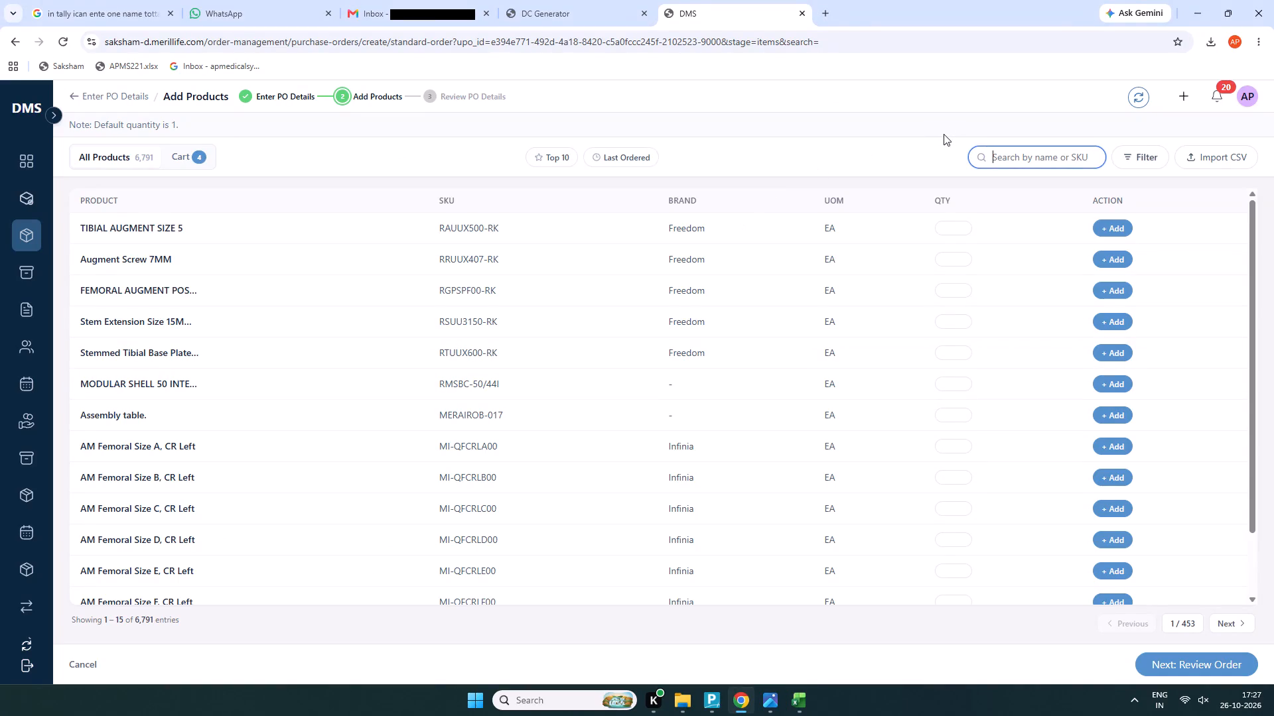
pyautogui.write('MK-UFPS')
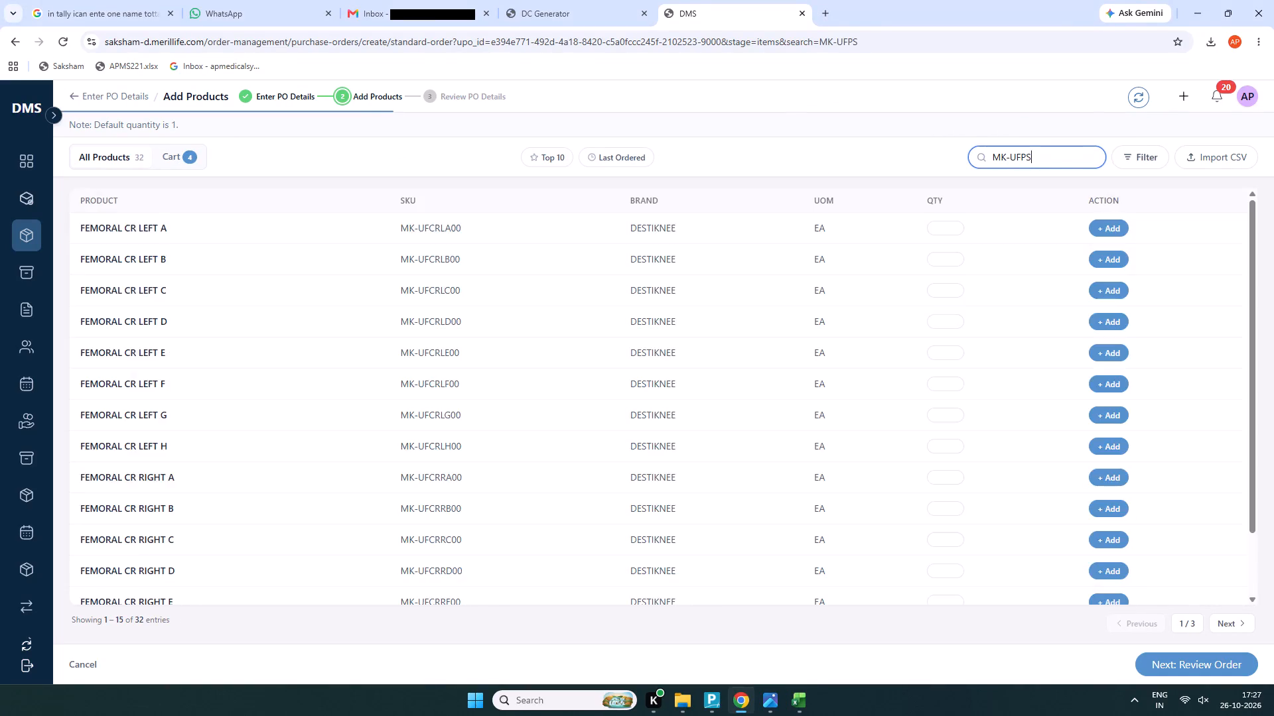
pyautogui.write('RC00')
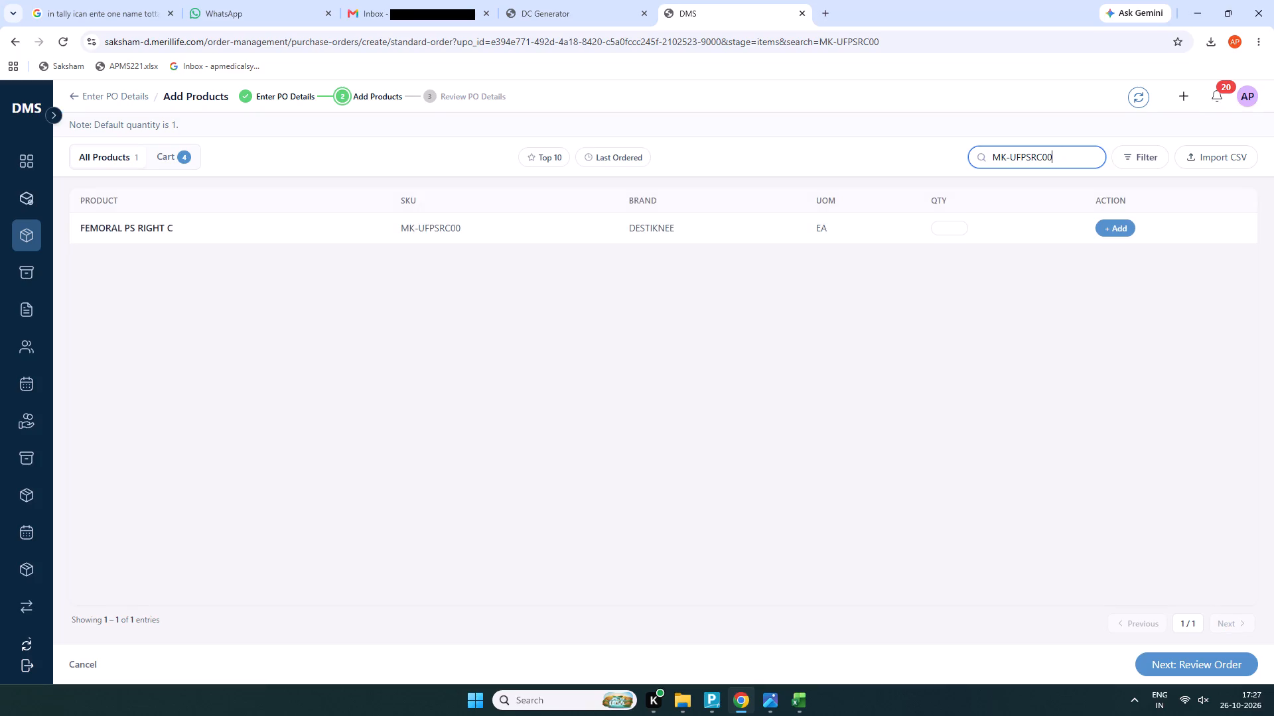
pyautogui.doubleClick(952, 224)
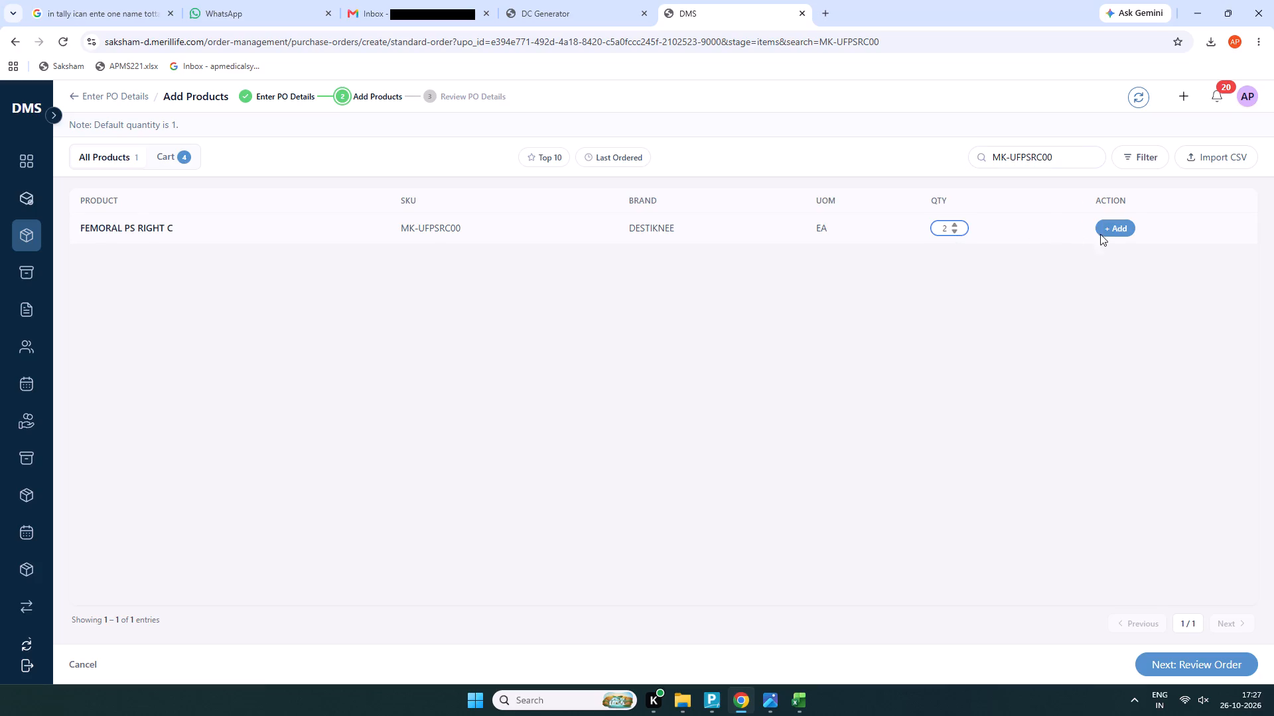
pyautogui.click(1111, 230)
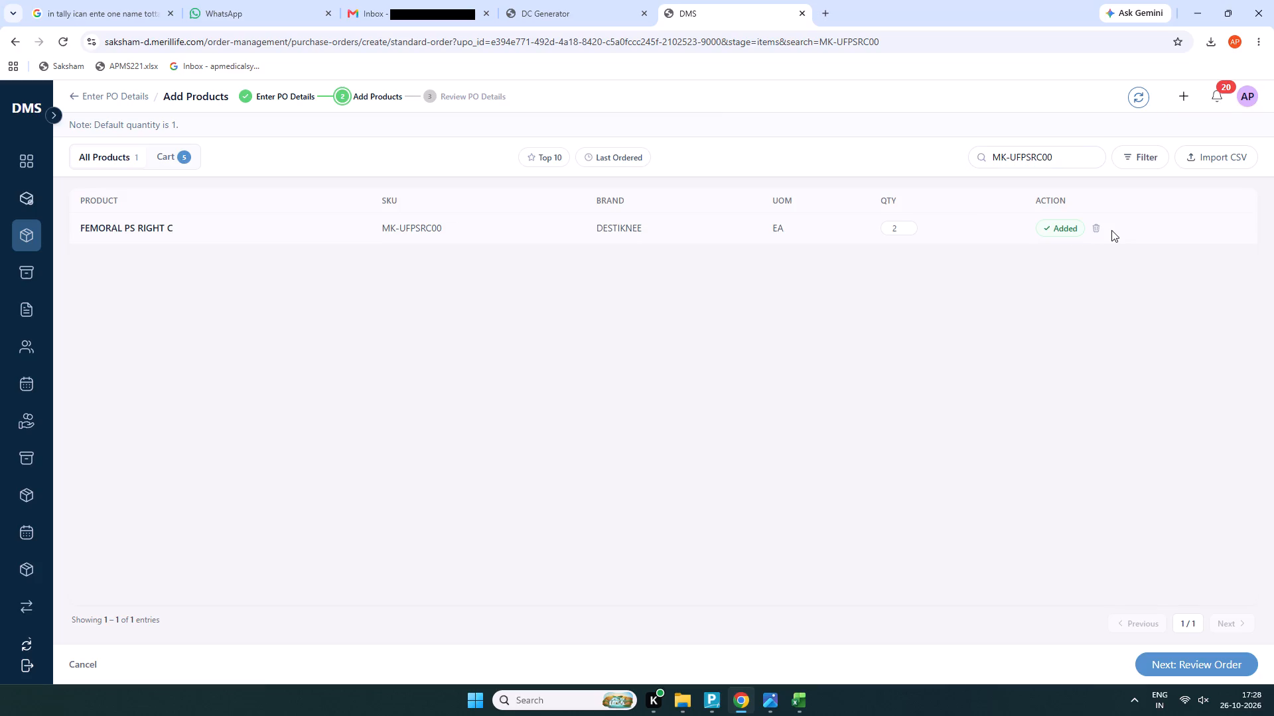
# Return to the APMS ALL PO workbook in Excel and enable editing on it.
pyautogui.hotkey('alt', 'Tab')
pyautogui.scroll(4, 664, 391)
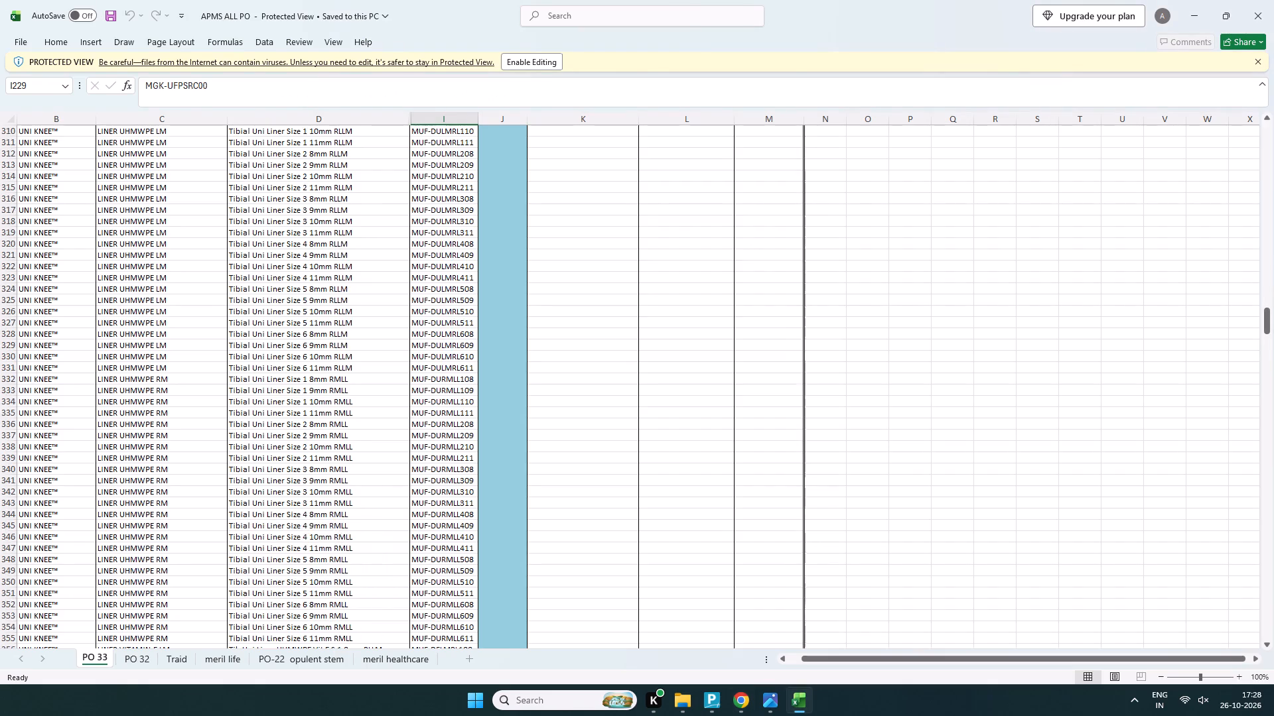
pyautogui.scroll(20, 662, 391)
pyautogui.scroll(5, 662, 391)
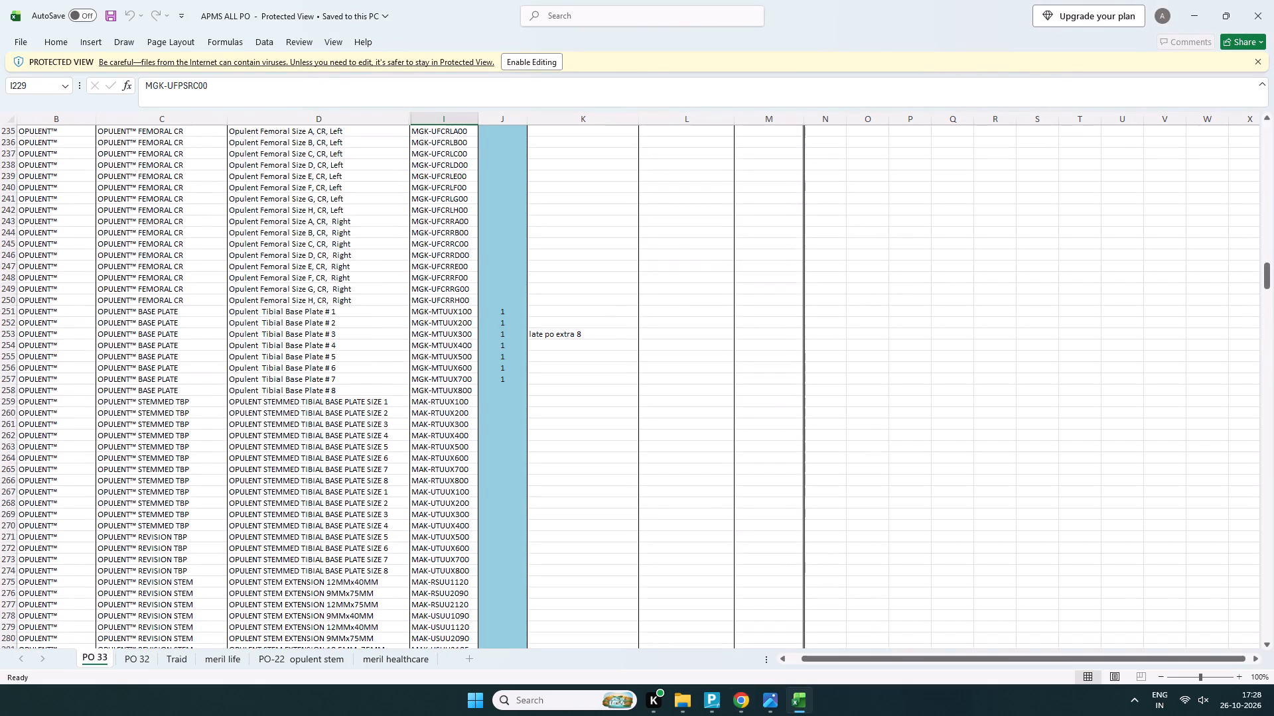
pyautogui.scroll(2, 455, 370)
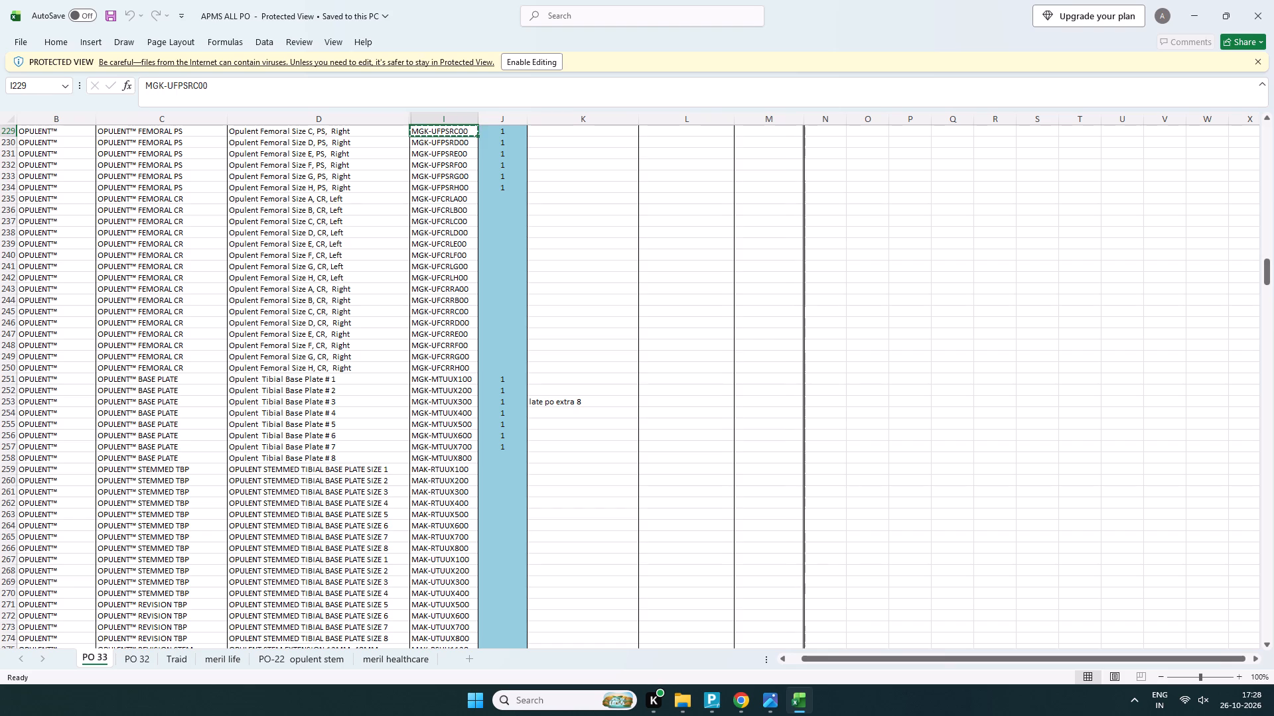
pyautogui.click(533, 59)
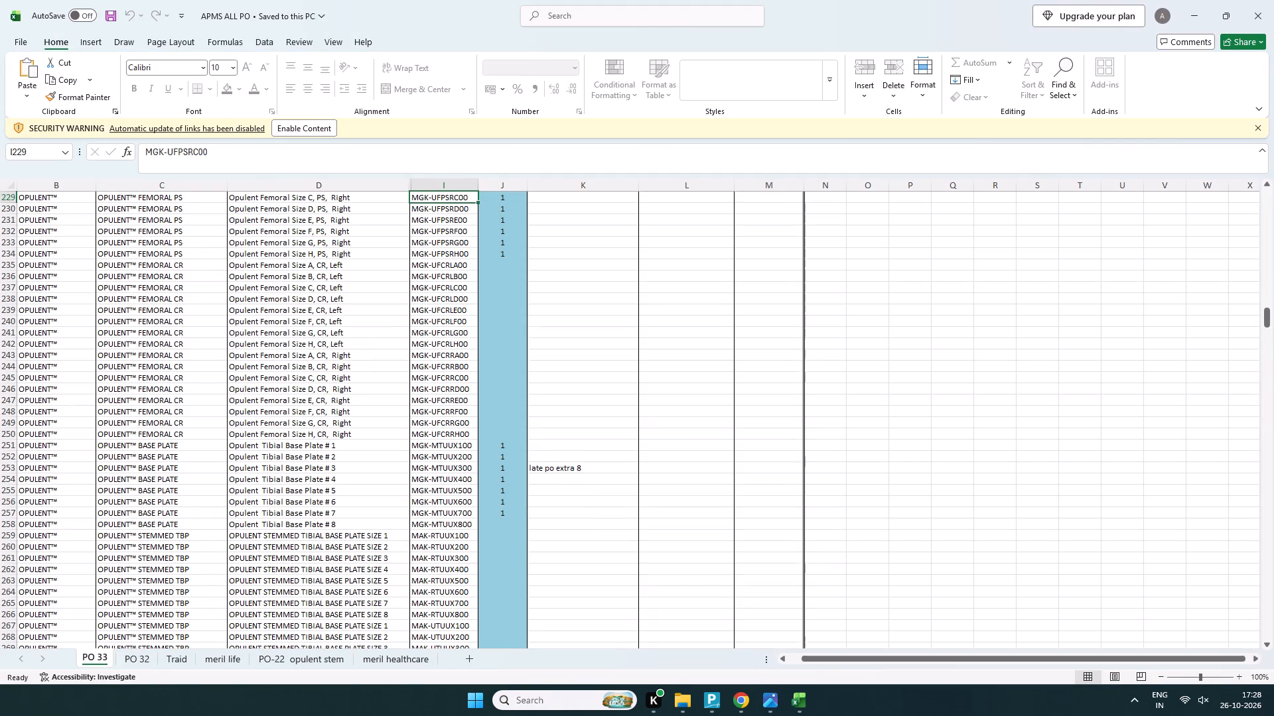
# Copy code MGK-MTUUX300 (Opulent Tibial Base Plate # 3) from the PO 33 sheet and add that product to the DMS order with quantity 1.
pyautogui.hotkey('alt', 'Tab')
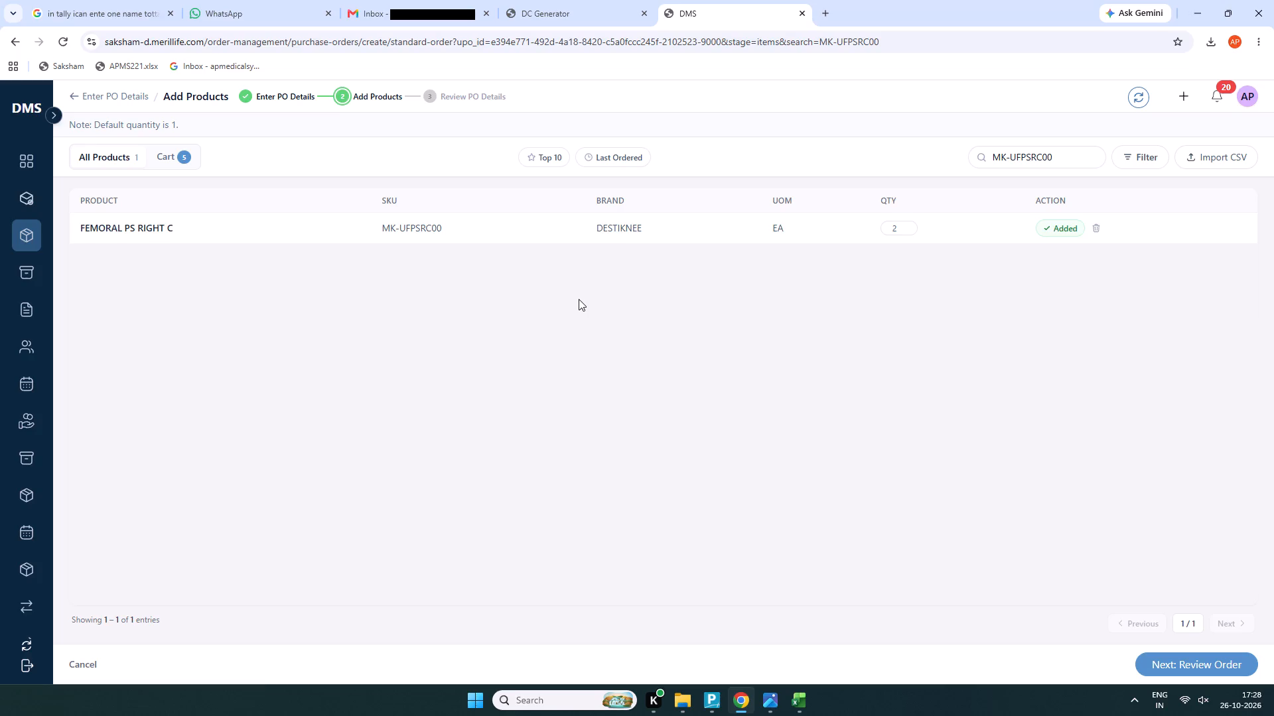
pyautogui.hotkey('alt', 'Tab')
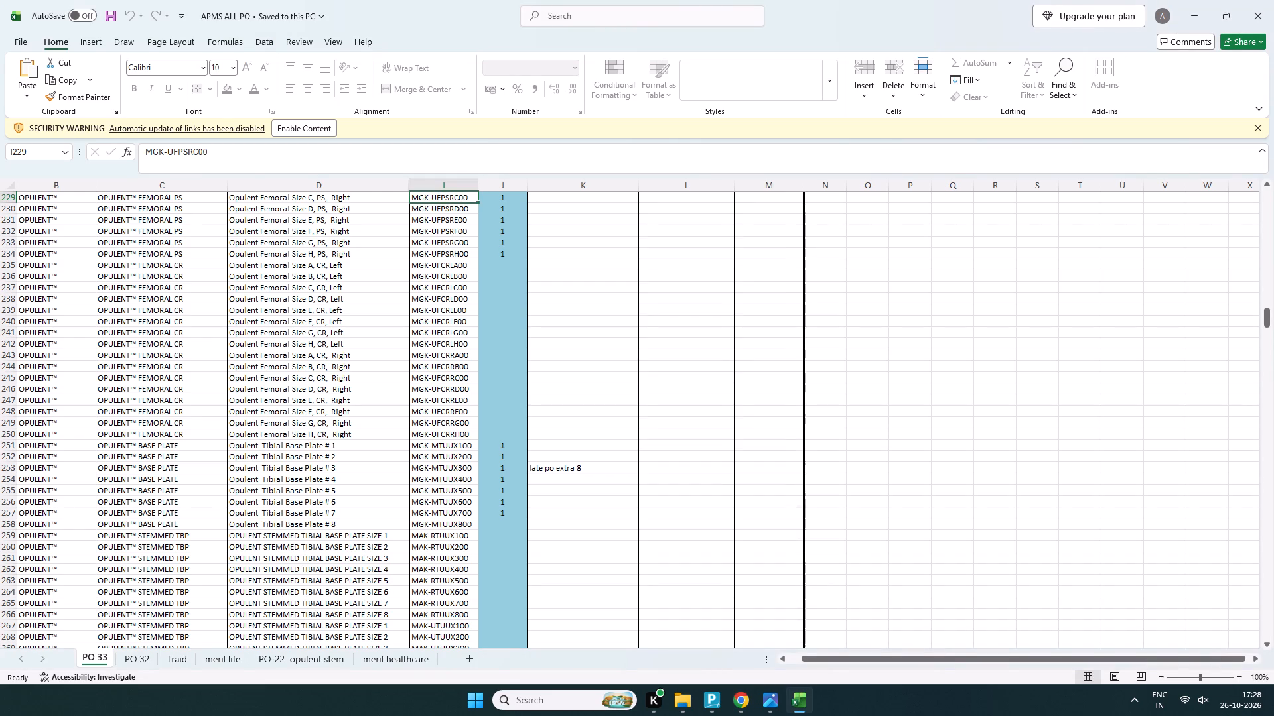
pyautogui.click(446, 469)
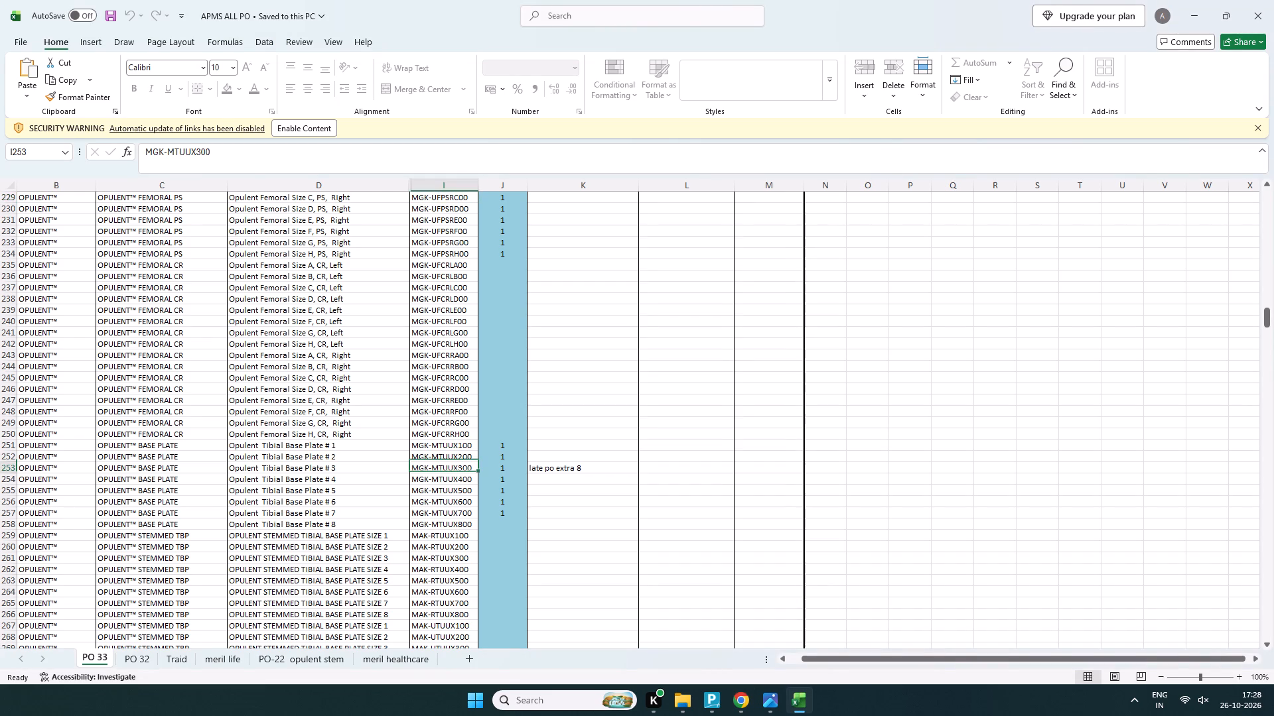
pyautogui.hotkey('ctrl', 'c')
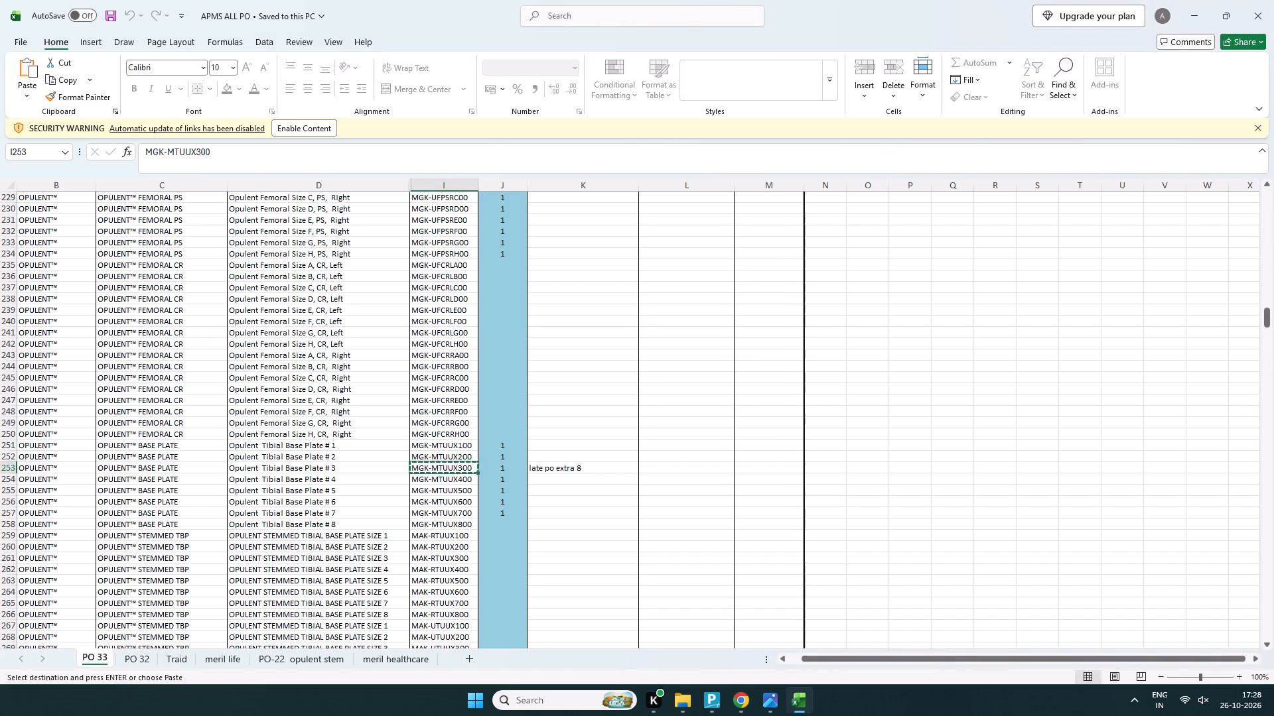
pyautogui.hotkey('alt', 'Tab')
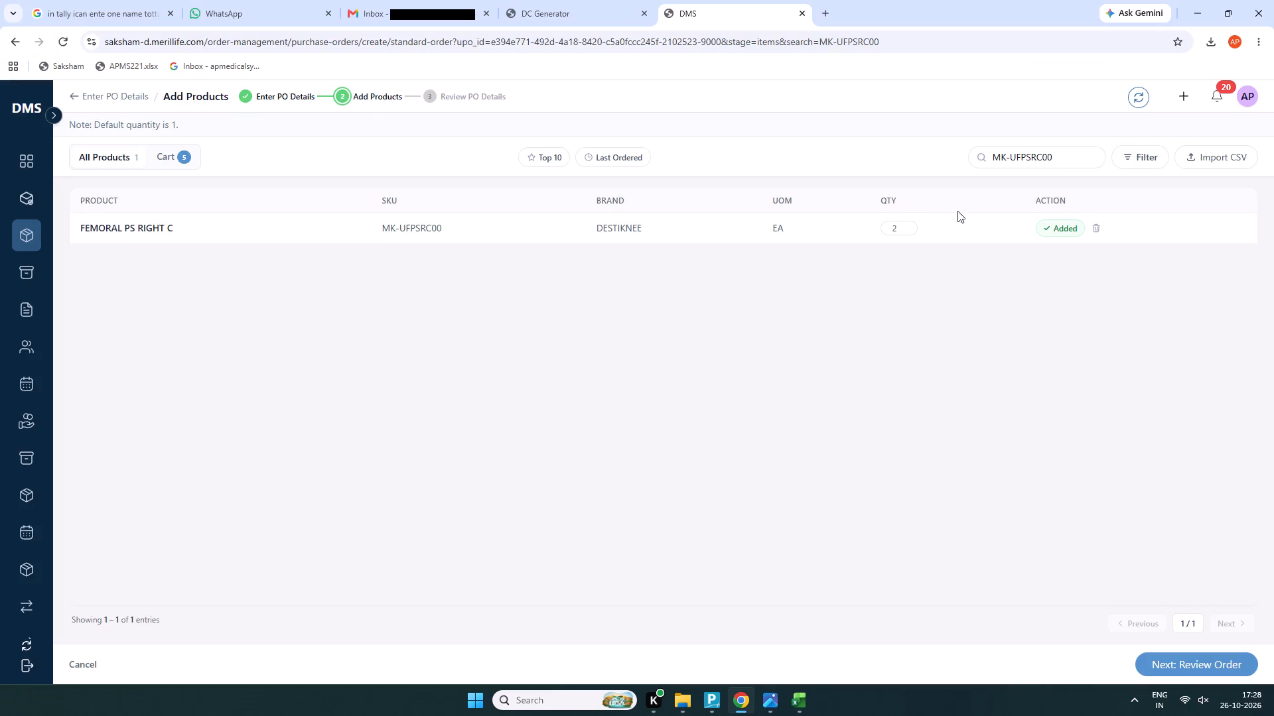
pyautogui.tripleClick(1007, 152)
pyautogui.hotkey('ctrl', 'v')
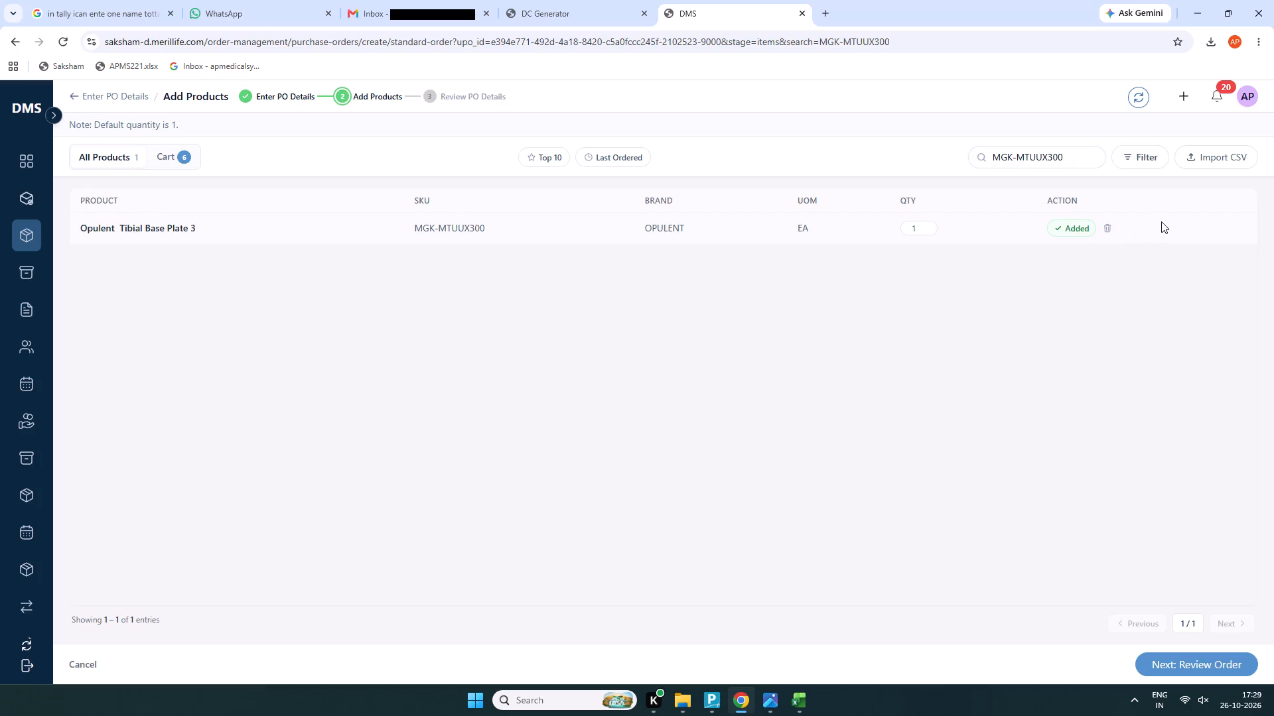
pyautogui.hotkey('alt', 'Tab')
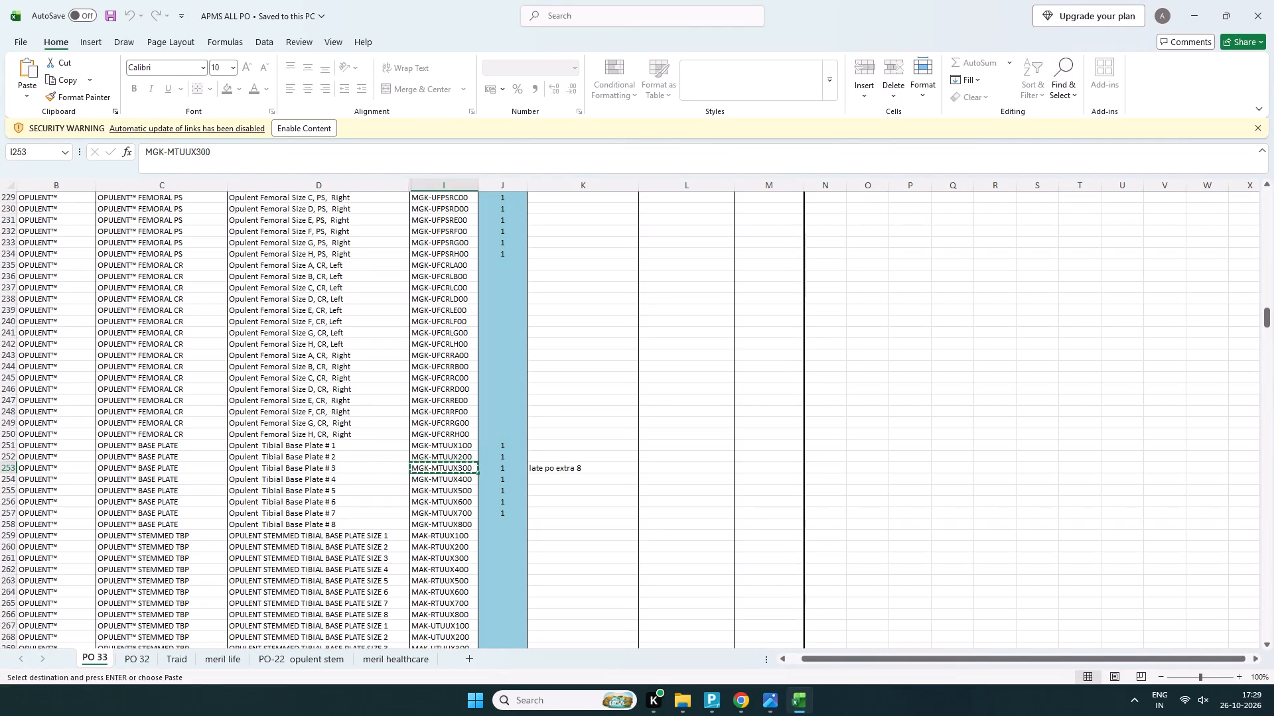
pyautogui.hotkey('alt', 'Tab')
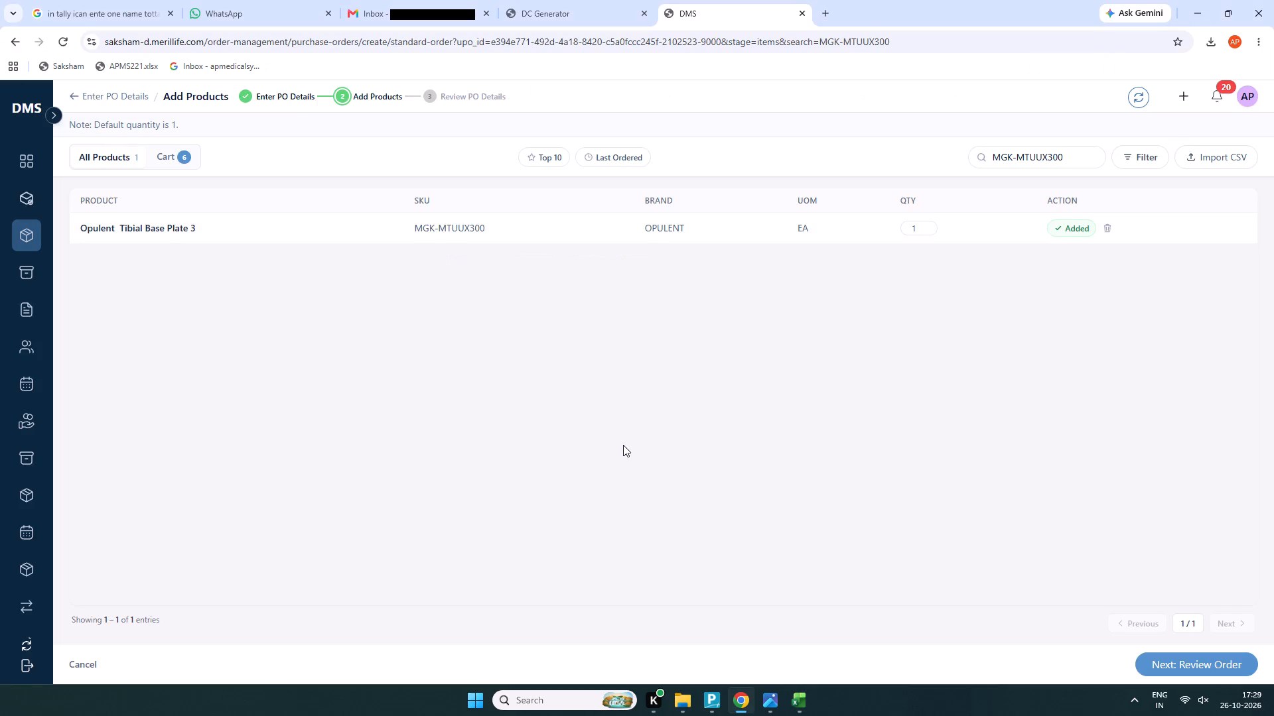
# Remove MGK-MTUUX300 (Opulent Tibial Base Plate 3) from the DMS order.
pyautogui.click(1106, 225)
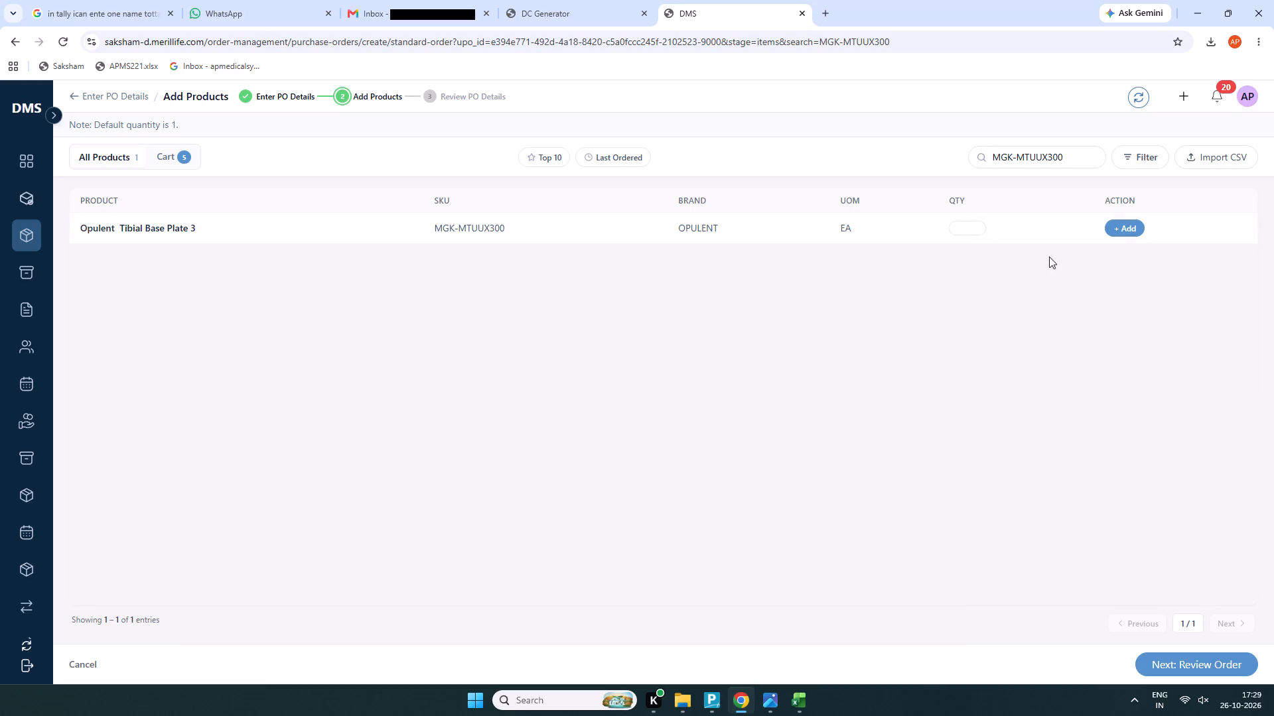
# Copy code MK-MTUUX300 (TIBIAL BASE 3 METALBACKED) from the PO 33 sheet in Excel and add that product to the DMS order with quantity 1.
pyautogui.hotkey('alt', 'Tab')
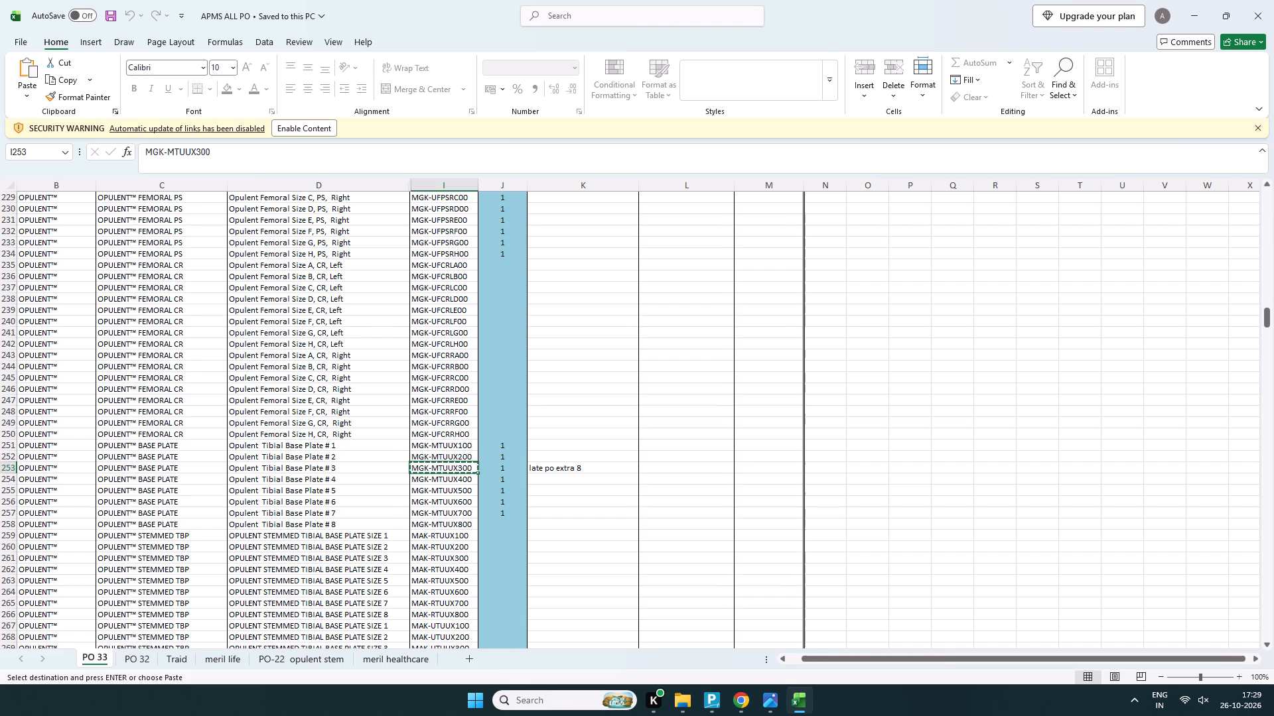
pyautogui.scroll(8, 473, 294)
pyautogui.scroll(1, 696, 414)
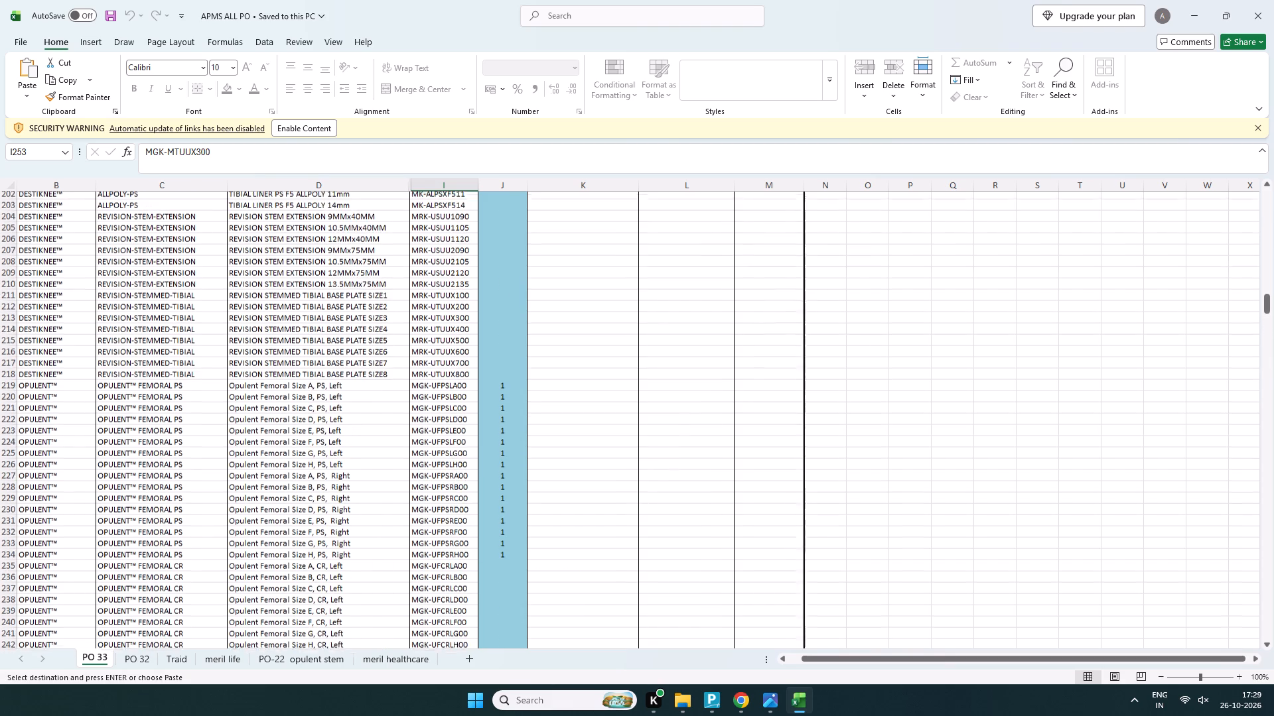
pyautogui.scroll(1, 1007, 426)
pyautogui.scroll(3, 517, 433)
pyautogui.scroll(-7, 517, 432)
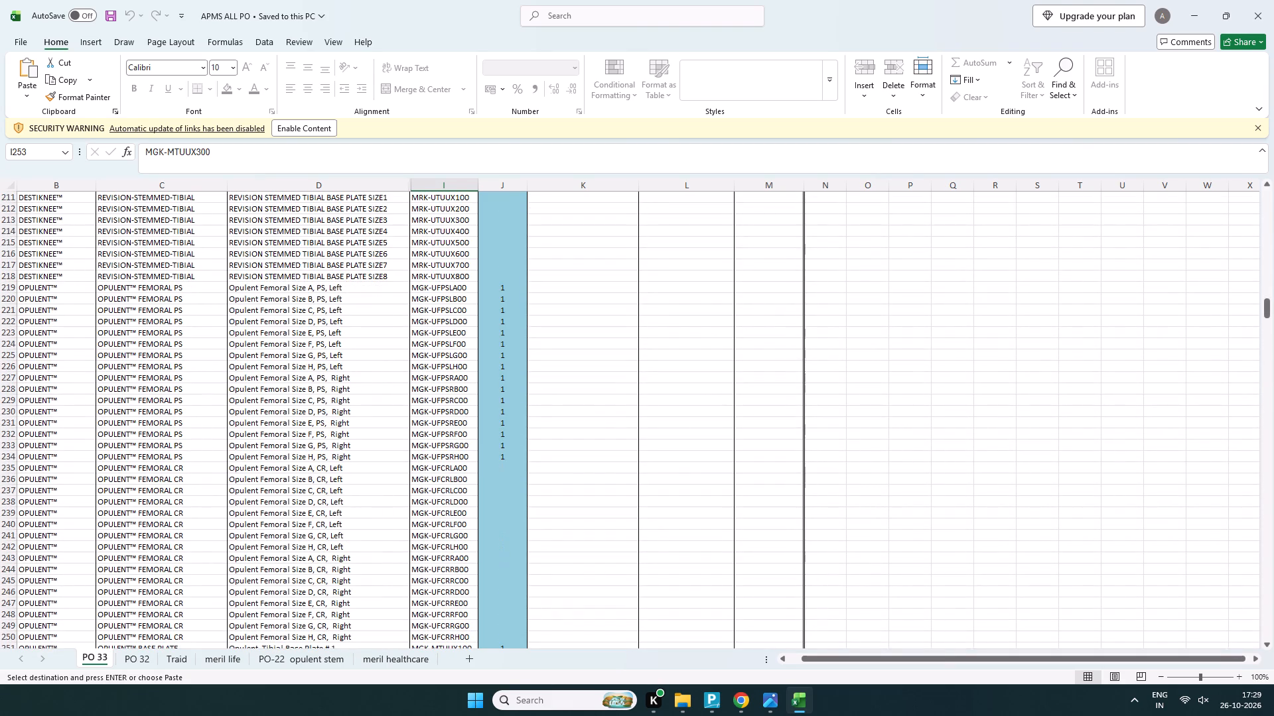
pyautogui.scroll(9, 497, 428)
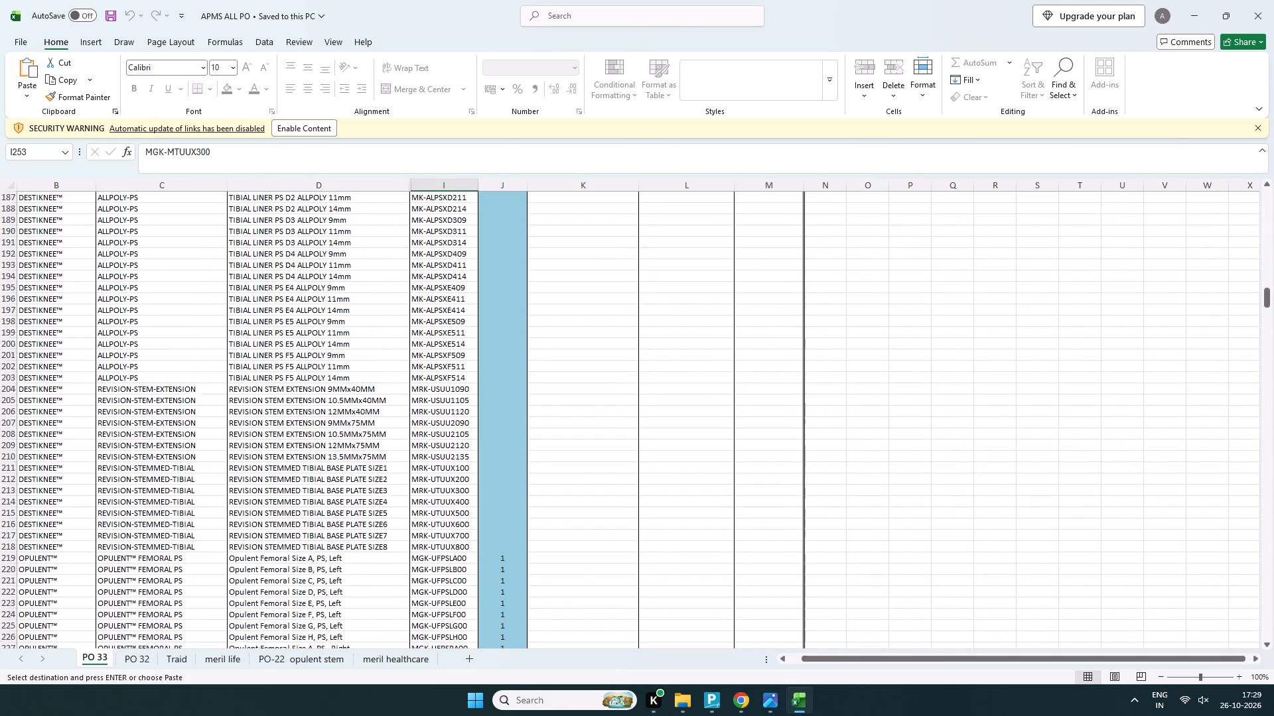
pyautogui.scroll(20, 505, 423)
pyautogui.scroll(4, 505, 423)
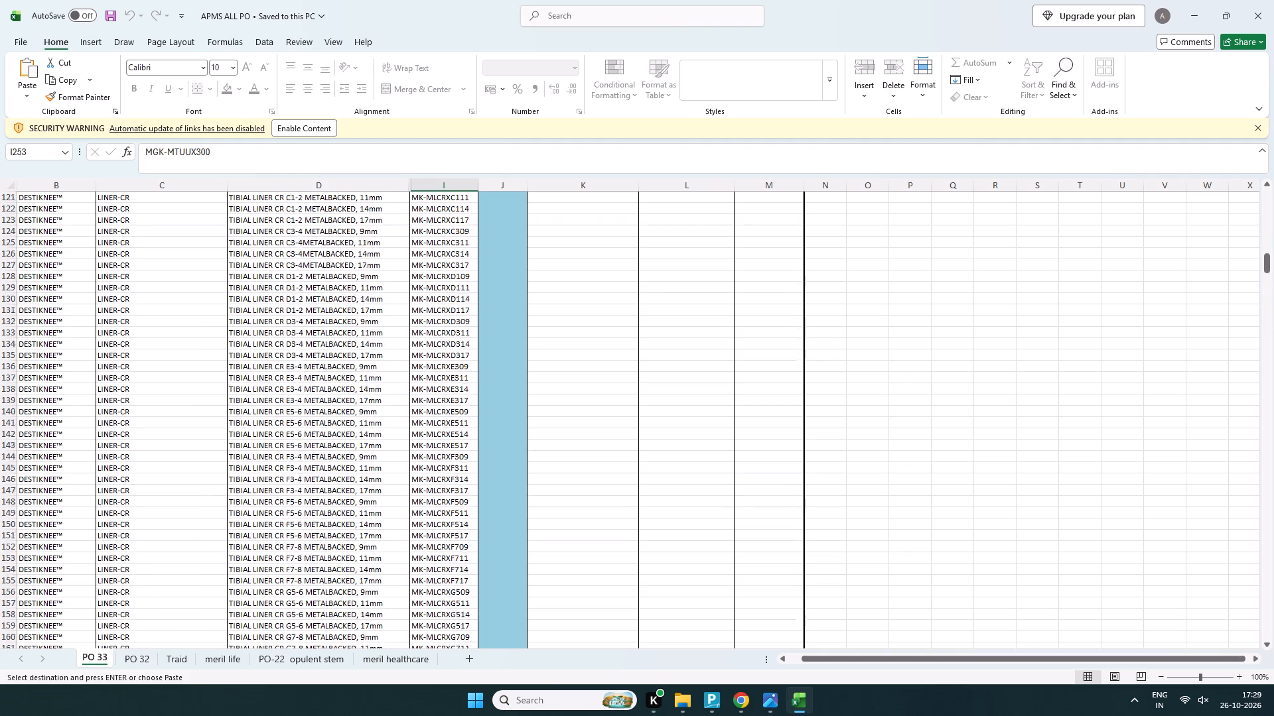
pyautogui.scroll(18, 505, 422)
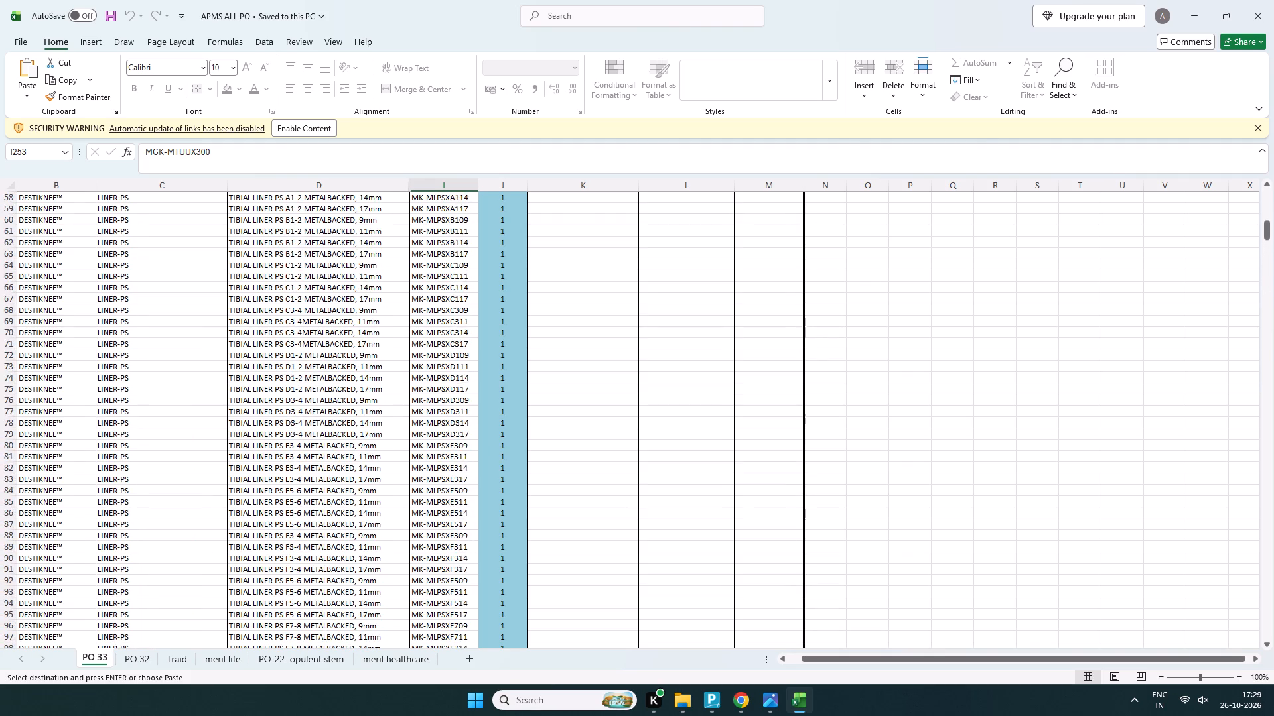
pyautogui.scroll(4, 505, 422)
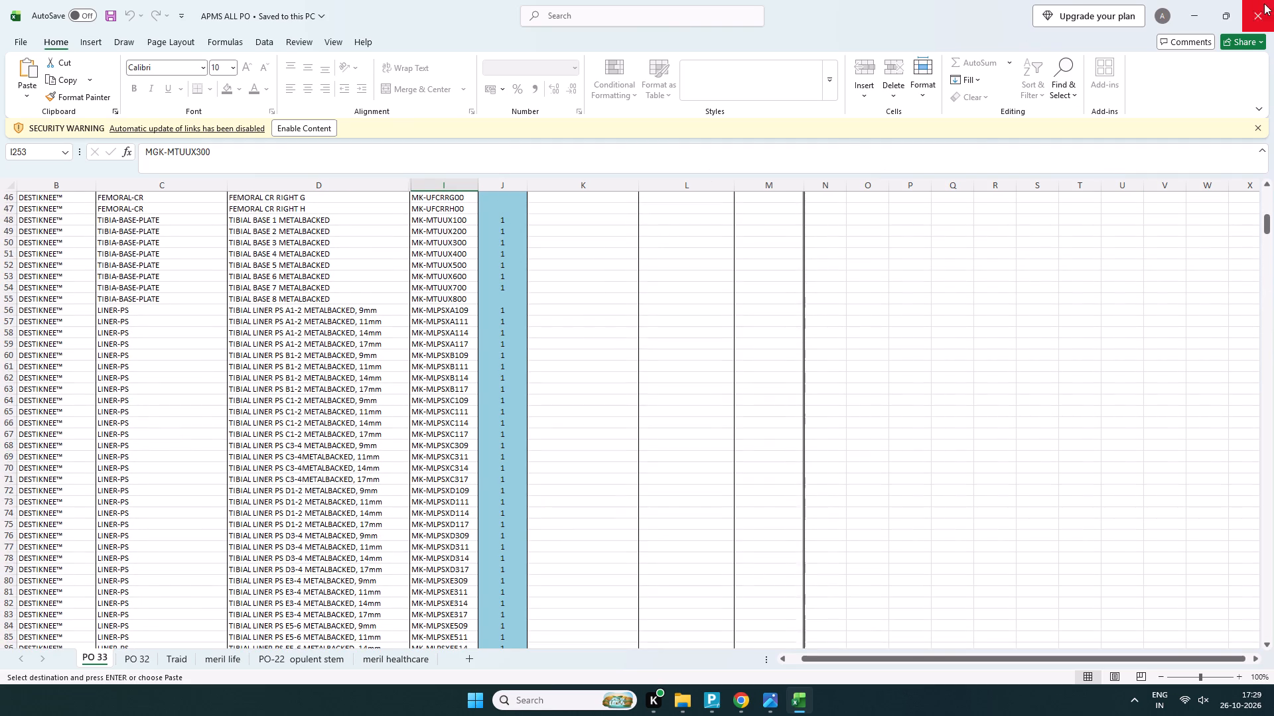
pyautogui.click(437, 242)
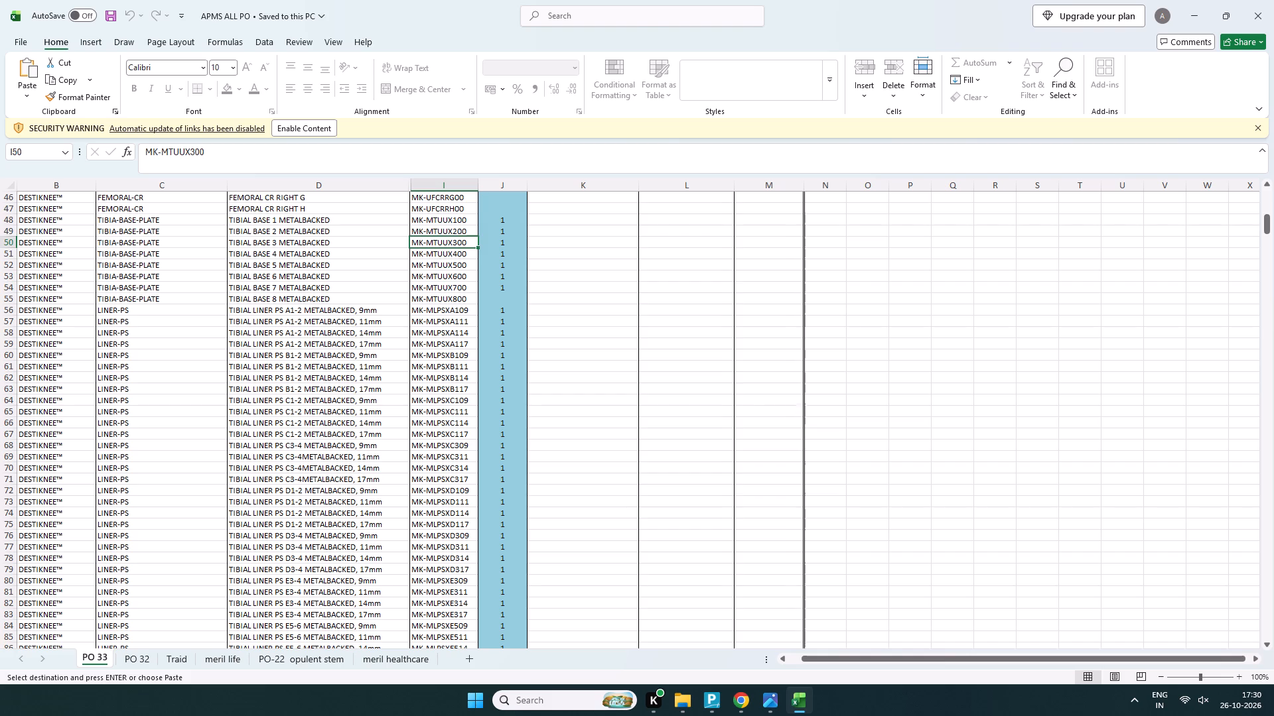
pyautogui.hotkey('ctrl', 'c')
pyautogui.hotkey('alt', 'Tab')
pyautogui.tripleClick(1039, 160)
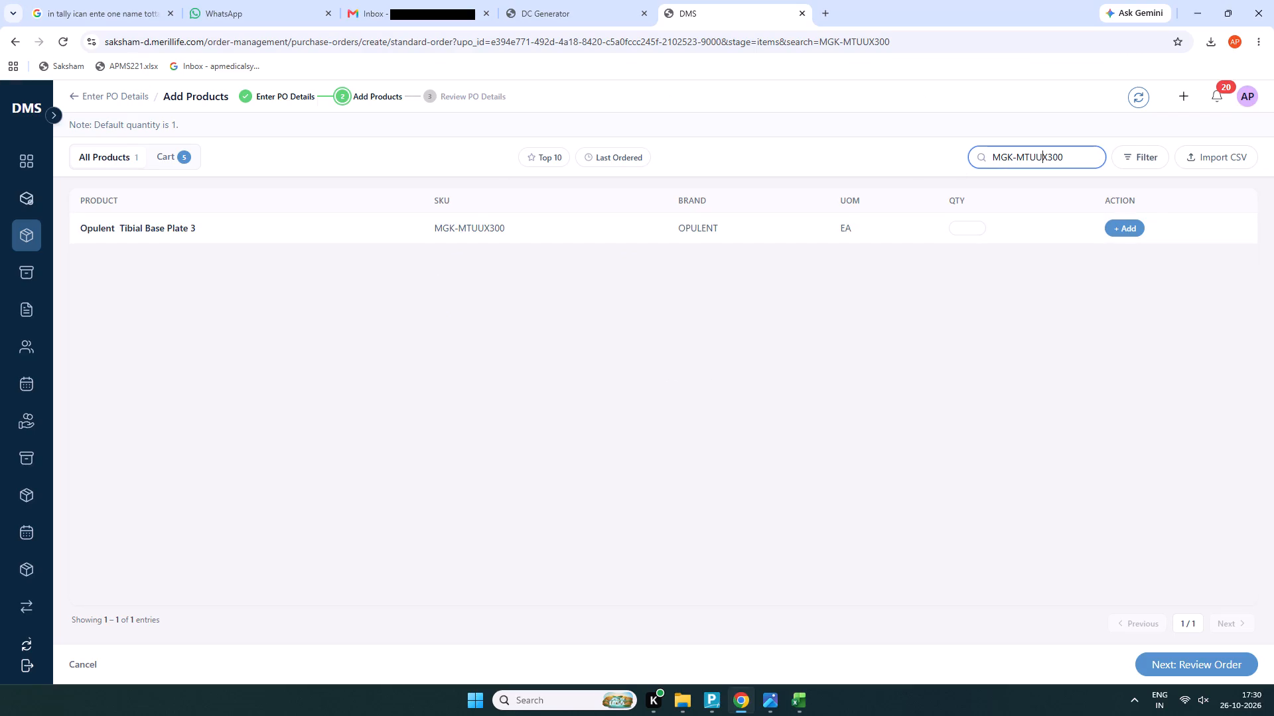
pyautogui.hotkey('ctrl', 'v')
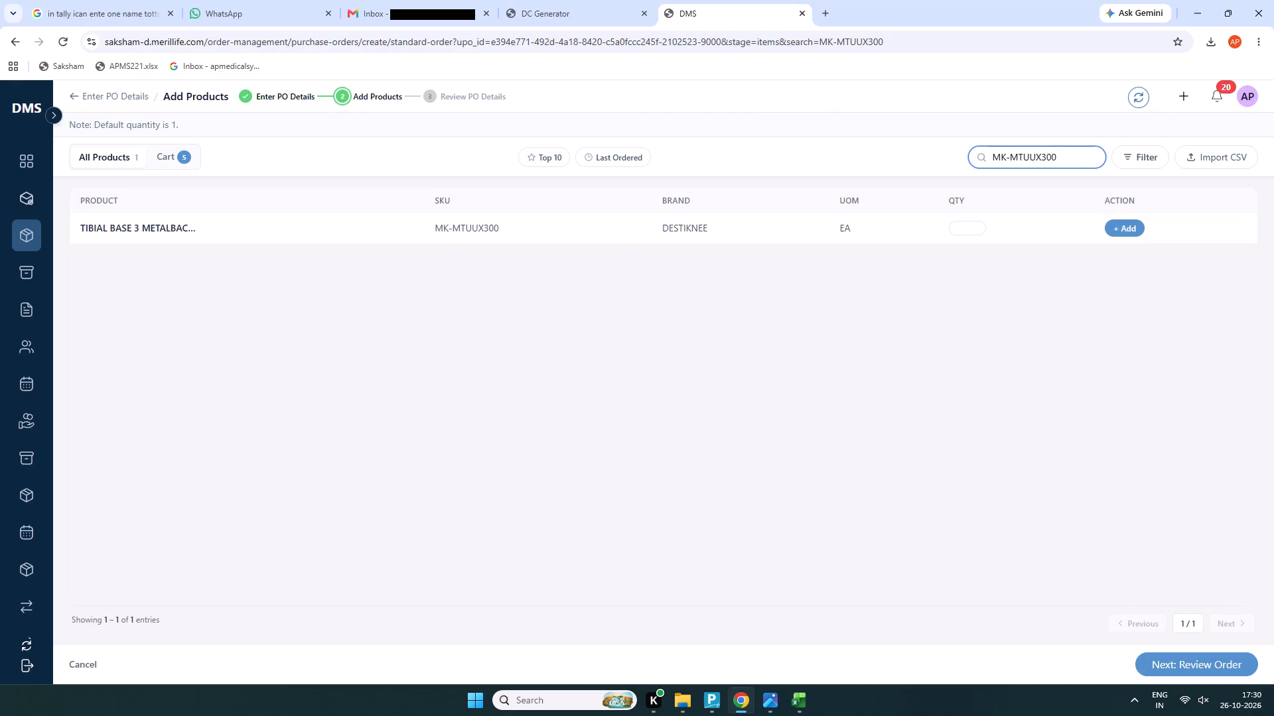
pyautogui.click(1120, 224)
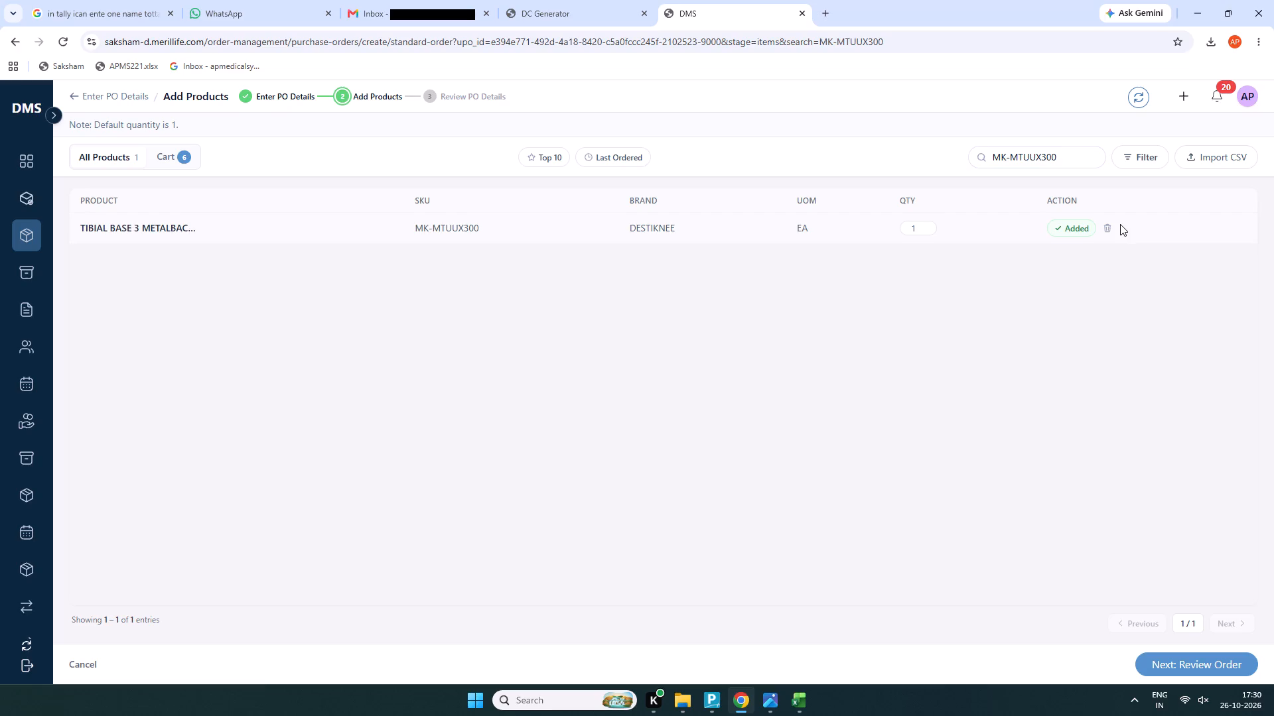
# Copy code MGK-UFPSRB00 (Opulent Femoral Size B, PS, Right) from the PO 33 sheet and add that product to the DMS order with quantity 2.
pyautogui.hotkey('alt', 'Tab')
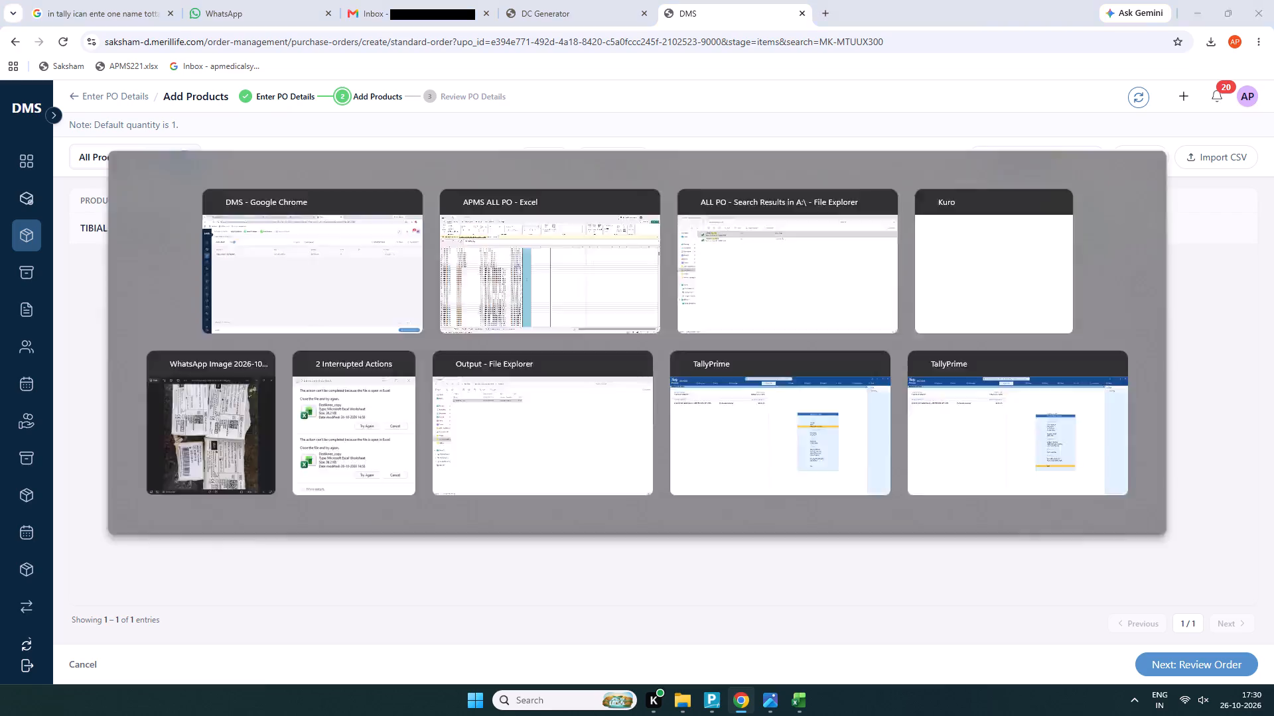
pyautogui.scroll(-2, 443, 357)
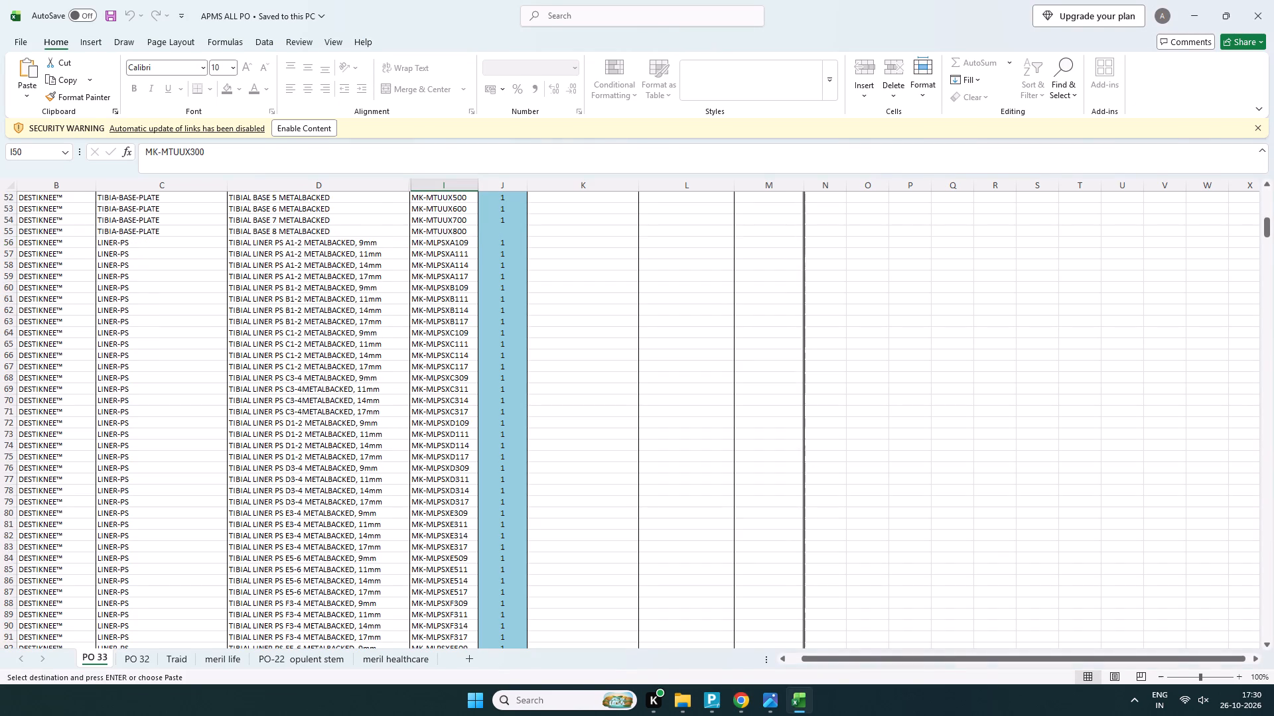
pyautogui.scroll(-13, 440, 358)
pyautogui.scroll(-10, 440, 358)
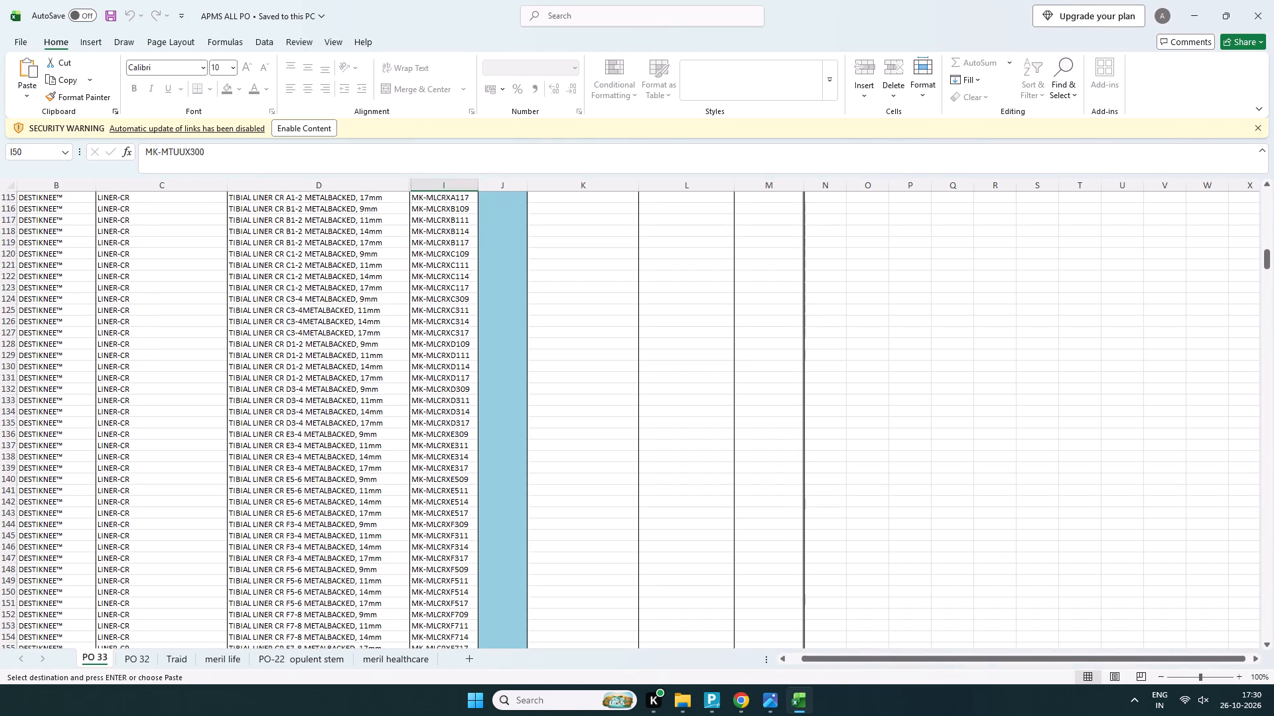
pyautogui.scroll(-17, 440, 359)
pyautogui.scroll(-5, 440, 359)
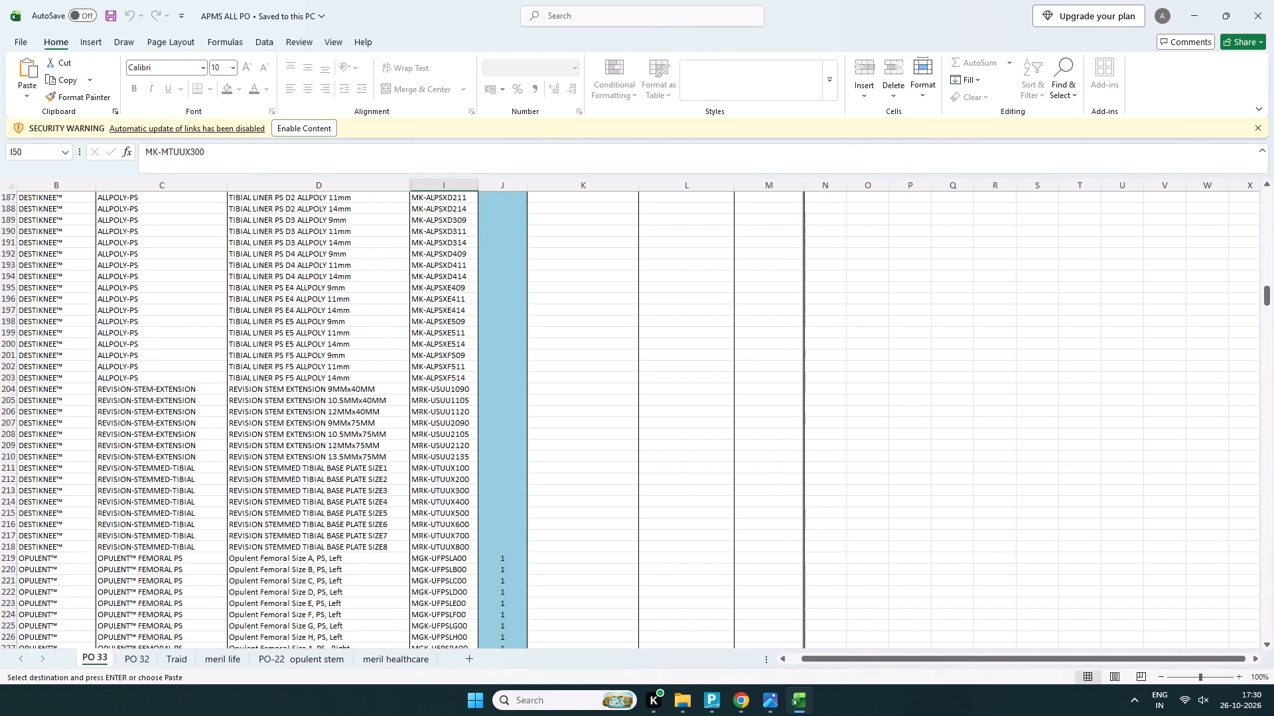
pyautogui.scroll(-4, 440, 359)
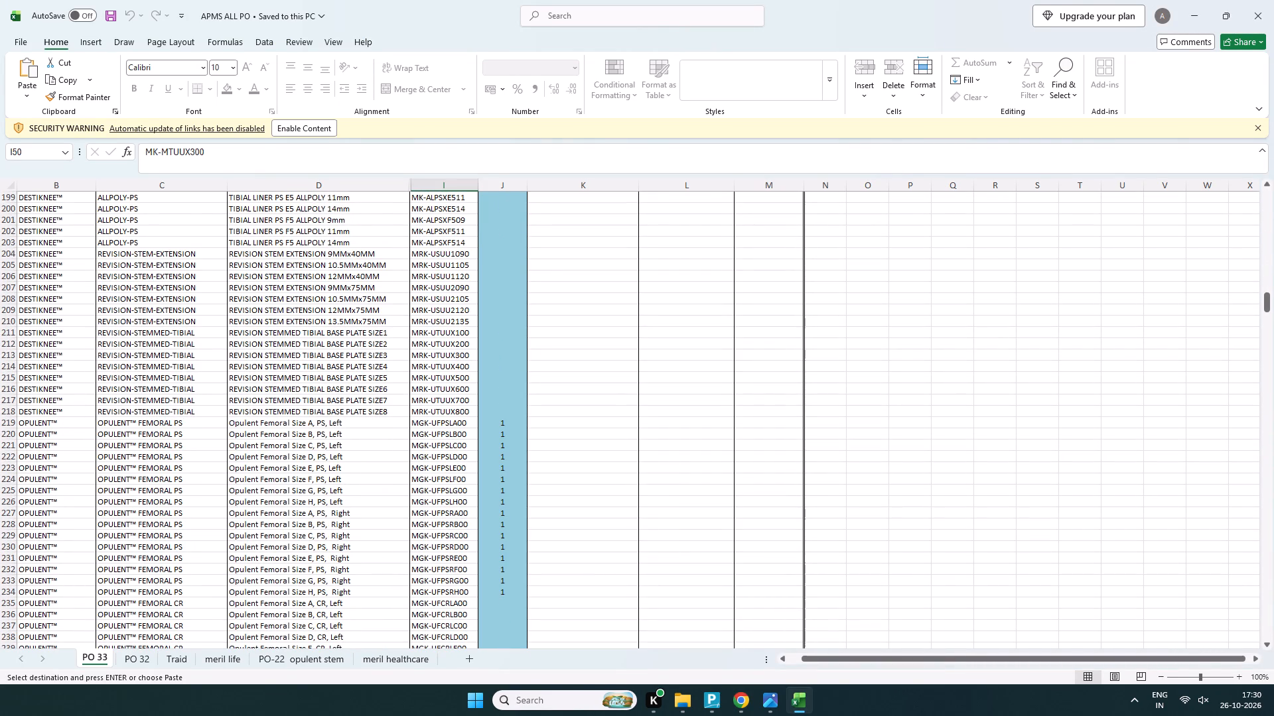
pyautogui.scroll(-2, 472, 451)
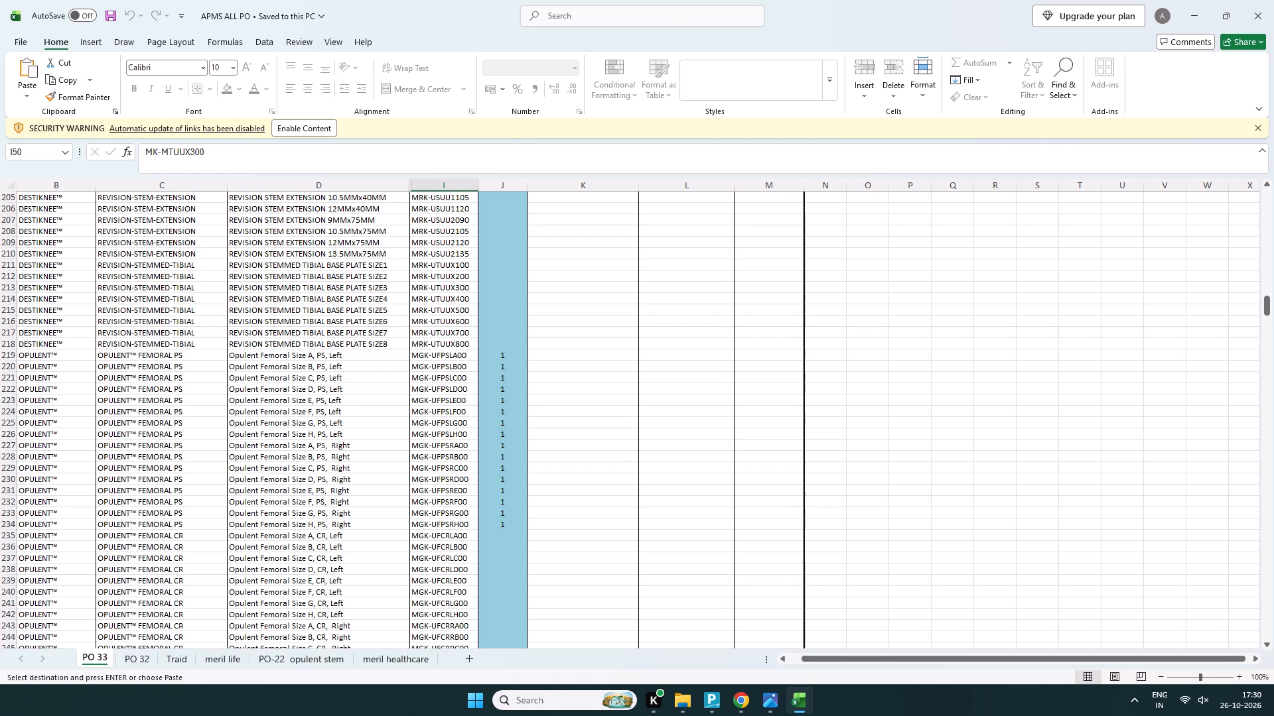
pyautogui.click(467, 458)
pyautogui.hotkey('ctrl', 'c')
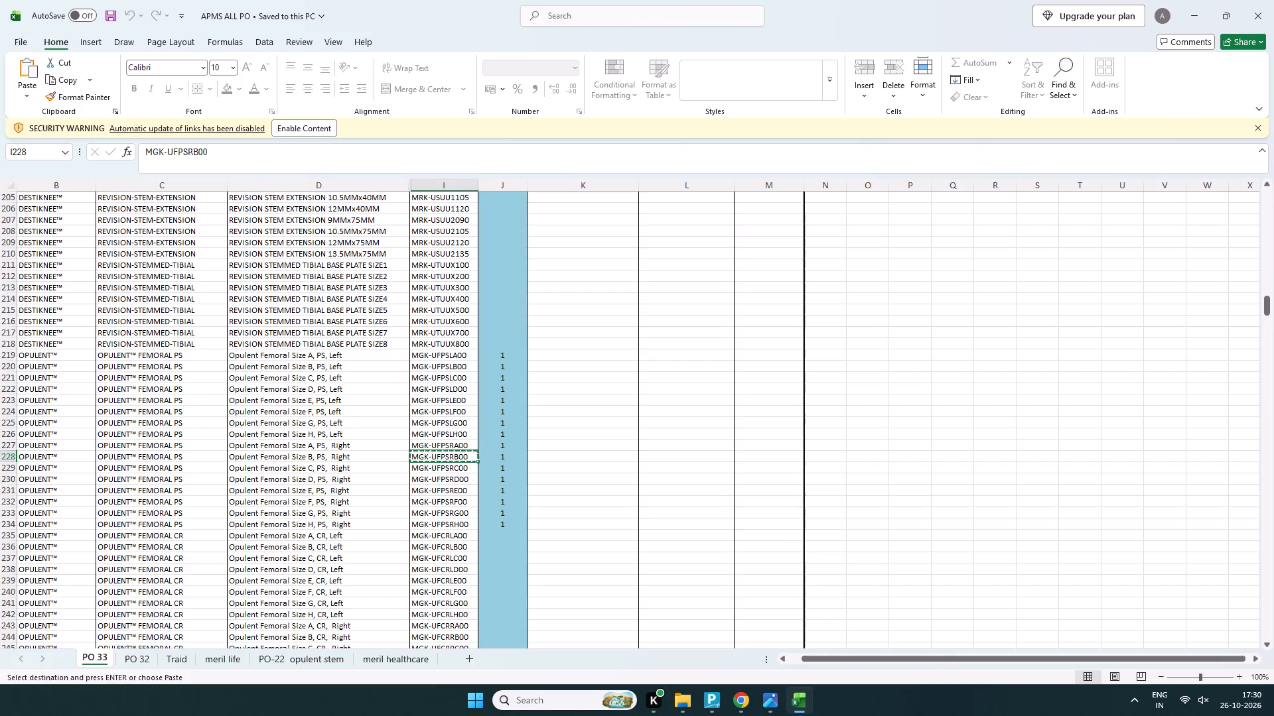
pyautogui.hotkey('alt', 'Tab')
pyautogui.tripleClick(999, 159)
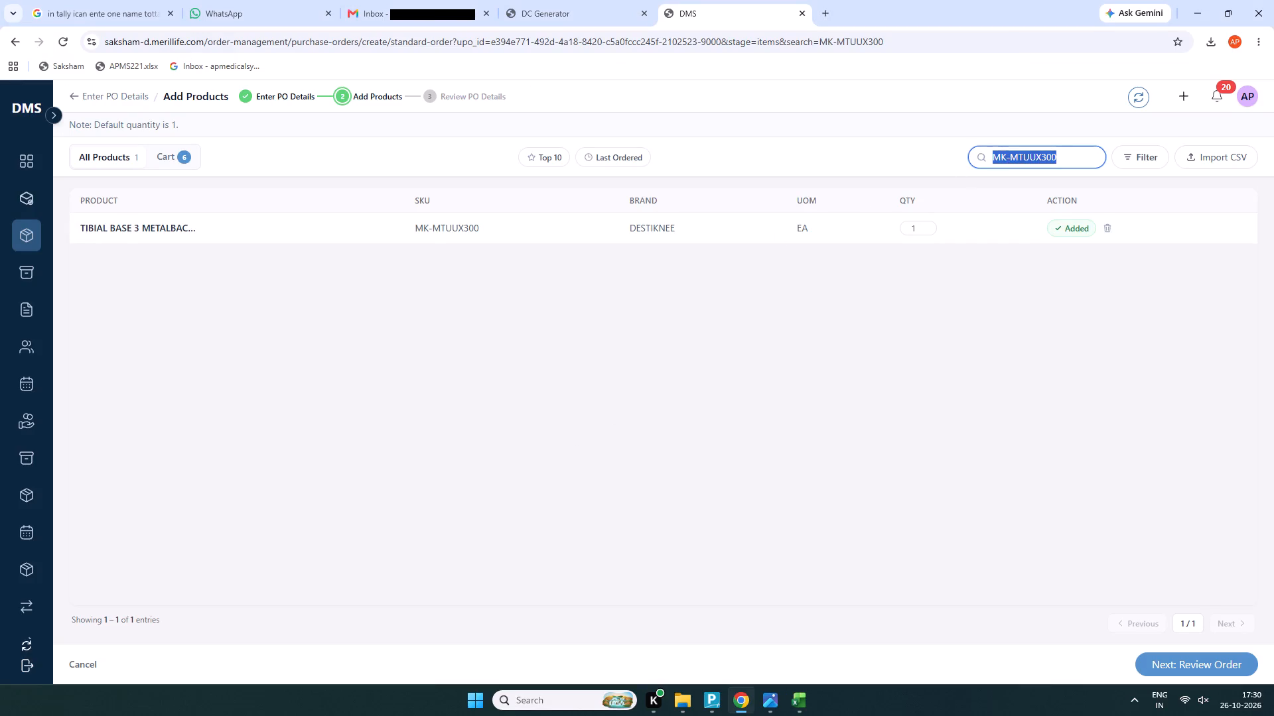
pyautogui.hotkey('ctrl', 'v')
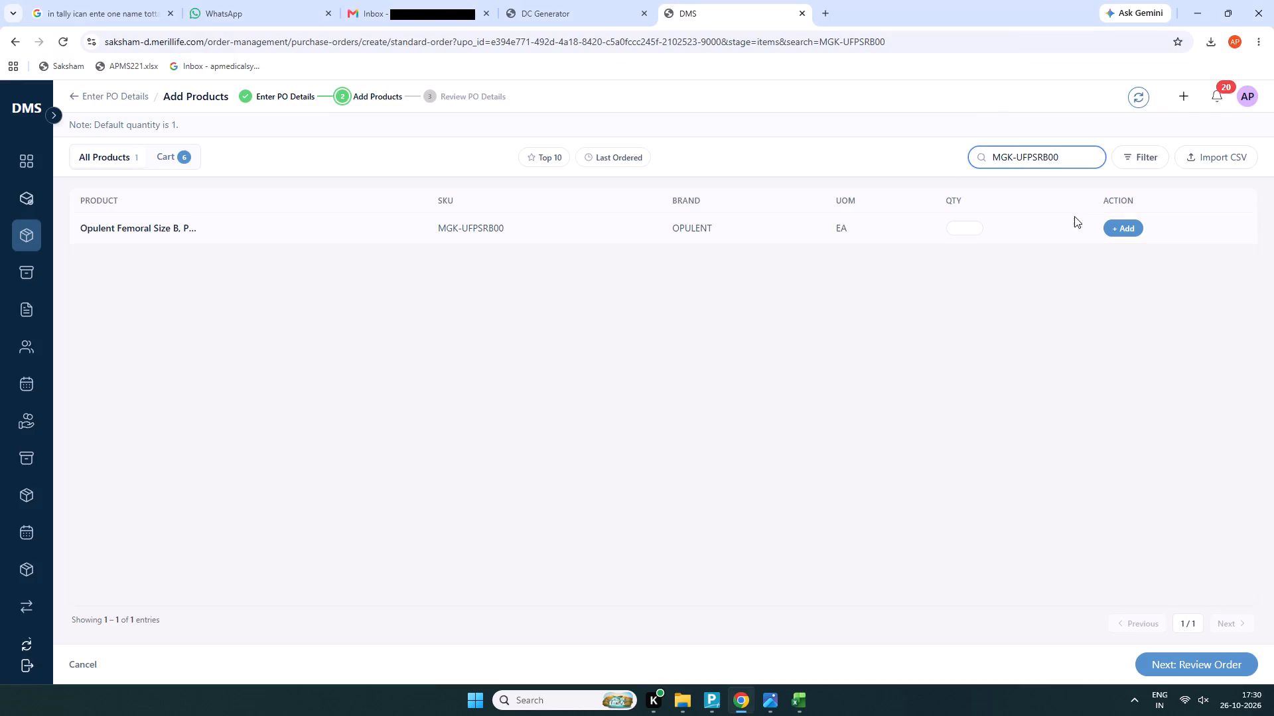
pyautogui.doubleClick(968, 225)
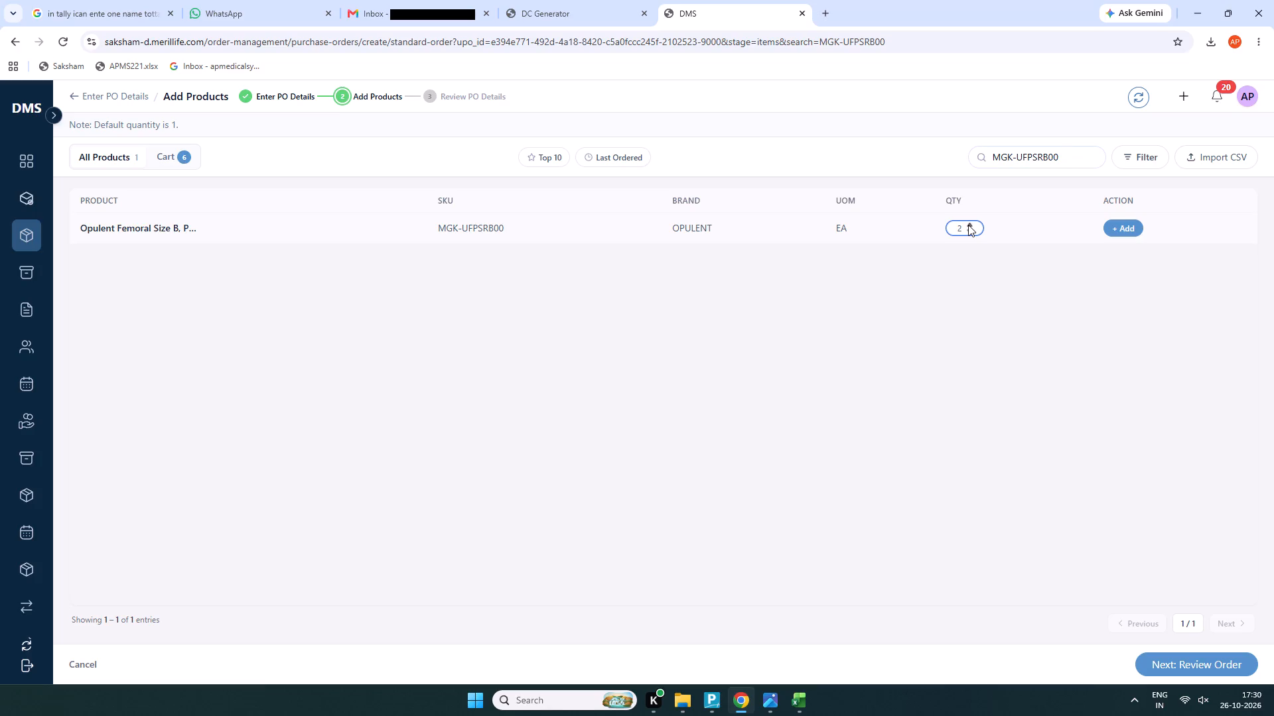
pyautogui.click(1135, 228)
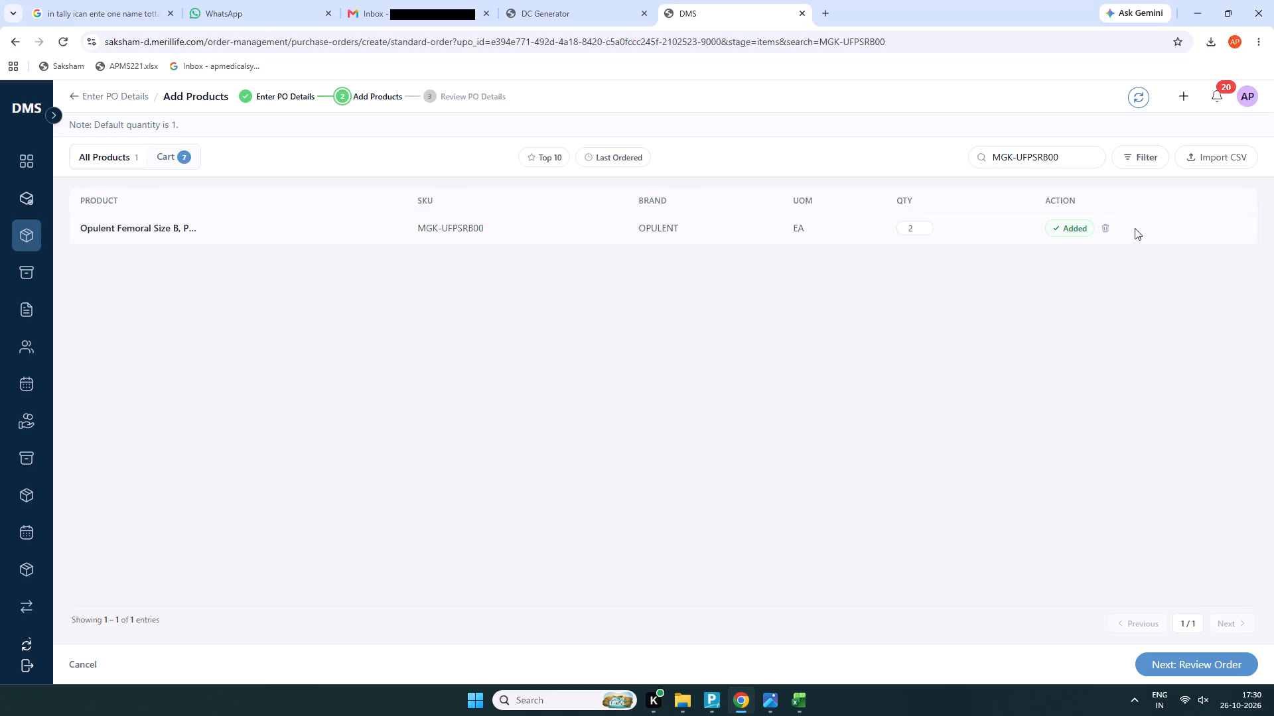
# Copy code MK-MLPSXB109 (TIBIAL LINER PS B1-2 METALBACKED, 9mm) from the PO 33 sheet in Excel and add that product to the DMS order with quantity 2.
pyautogui.hotkey('alt', 'Tab')
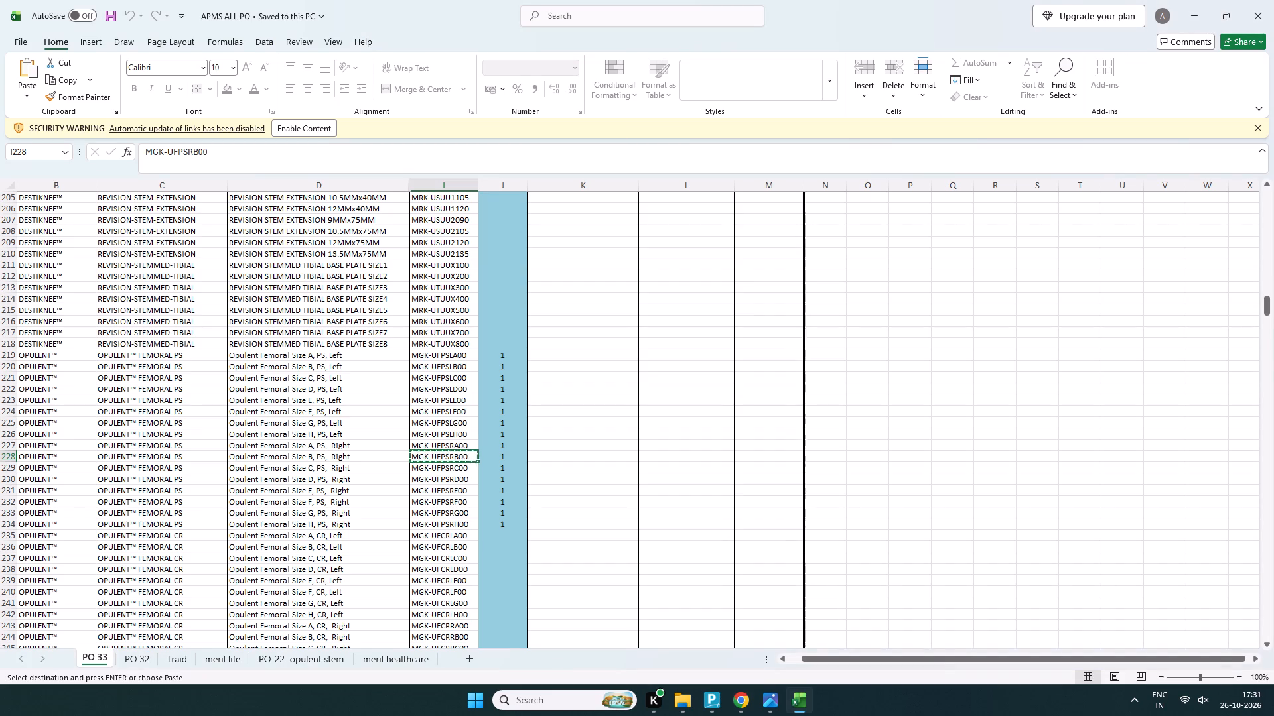
pyautogui.scroll(6, 459, 420)
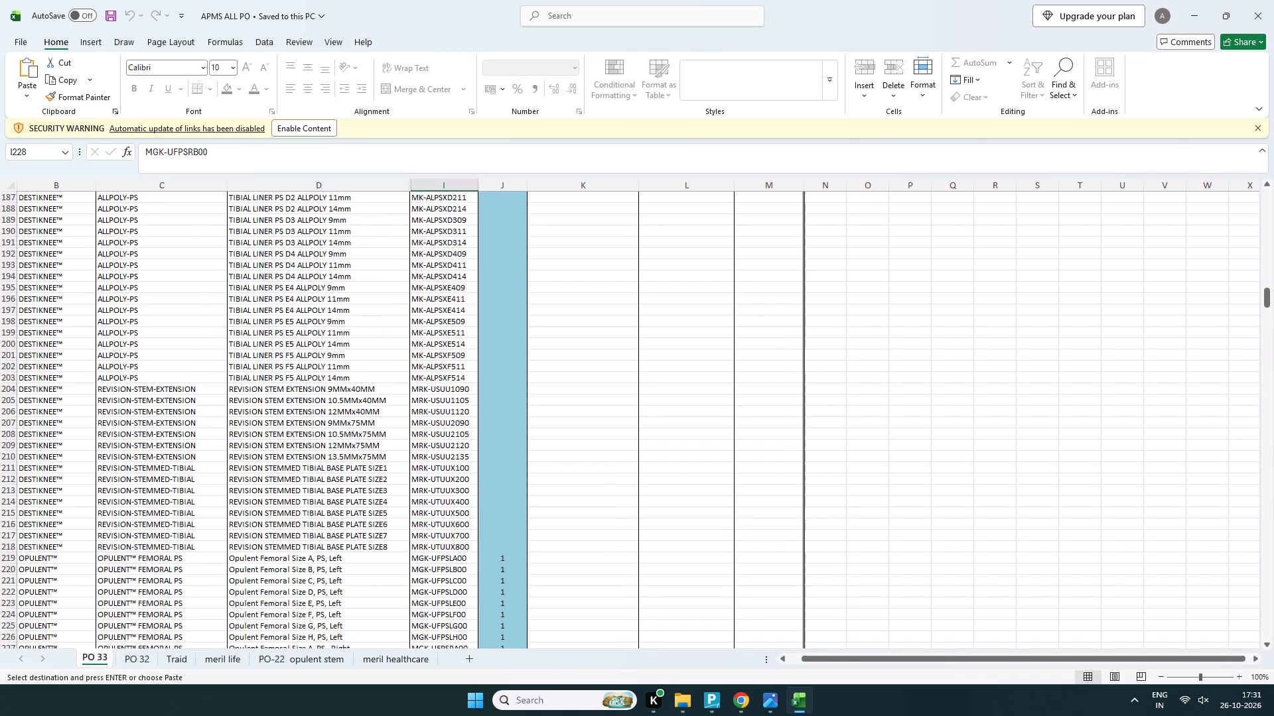
pyautogui.scroll(17, 459, 420)
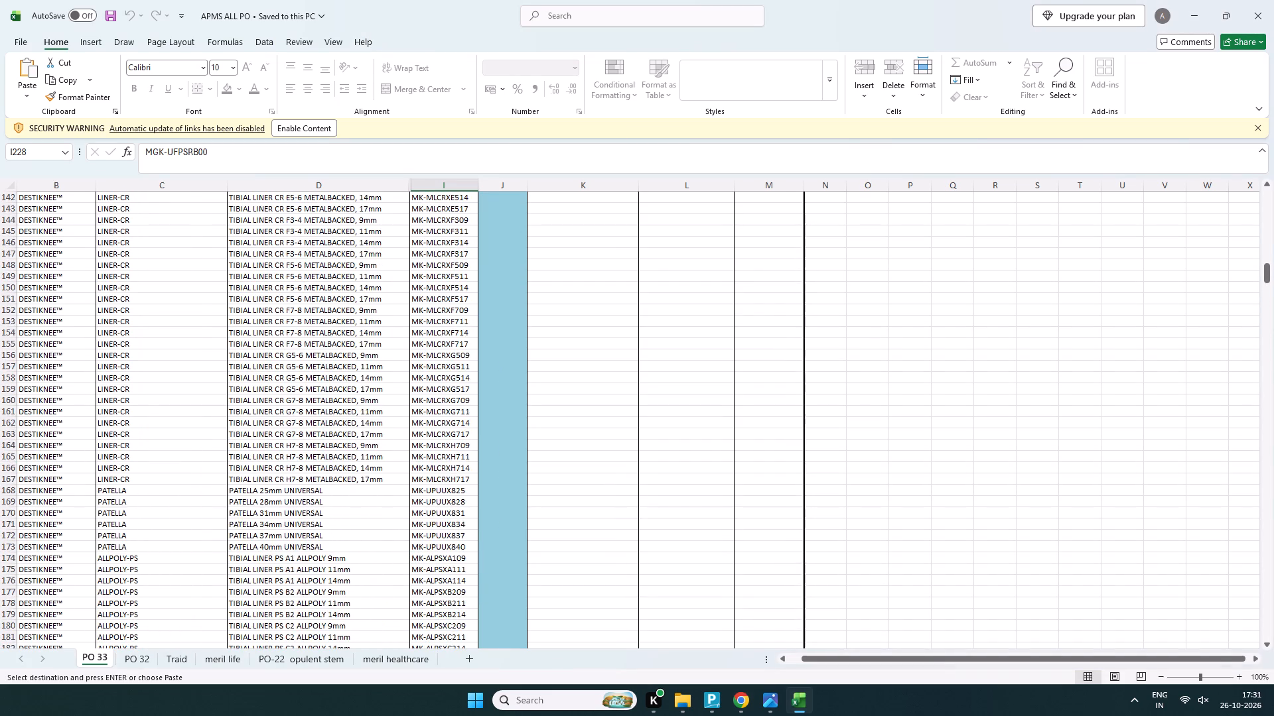
pyautogui.scroll(14, 459, 420)
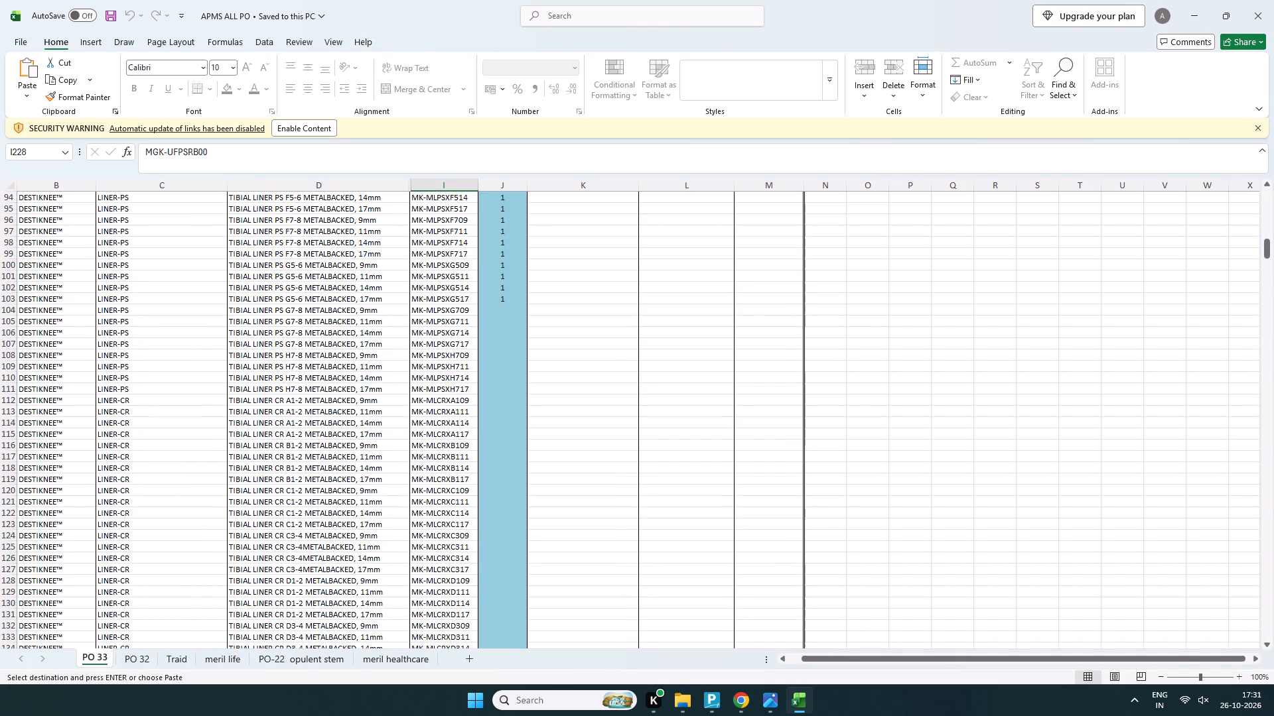
pyautogui.scroll(2, 459, 420)
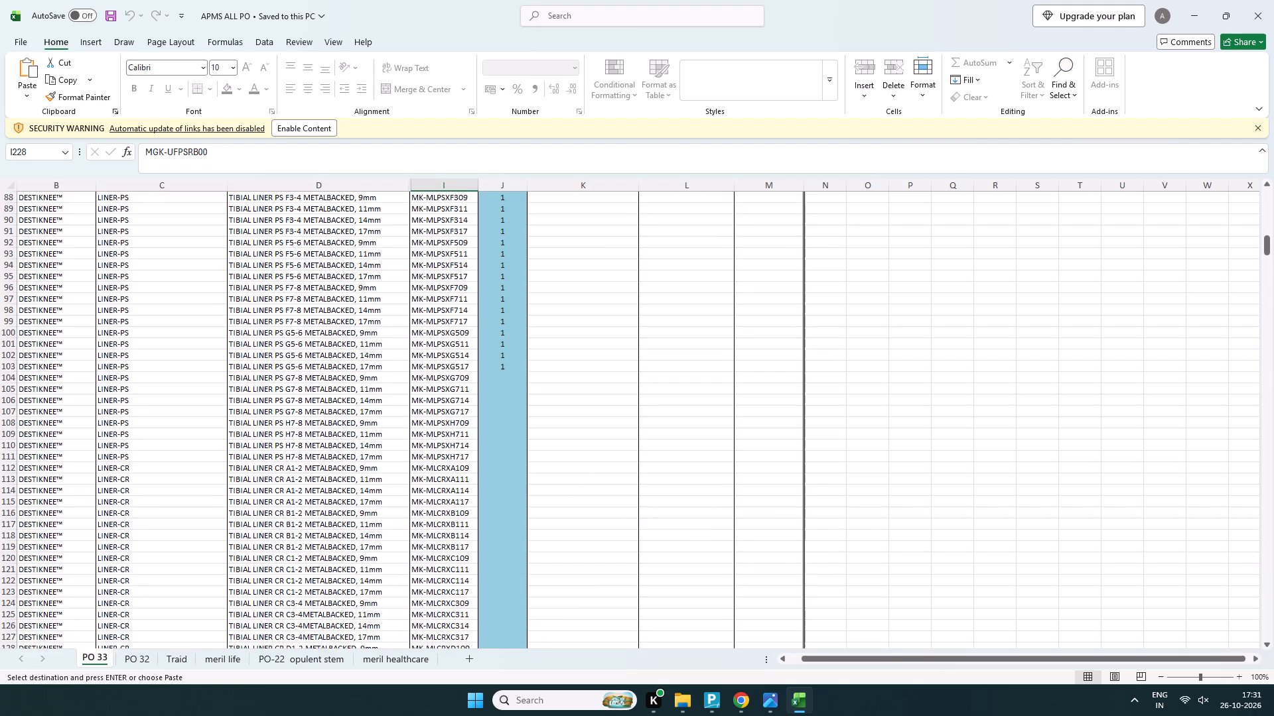
pyautogui.scroll(5, 459, 420)
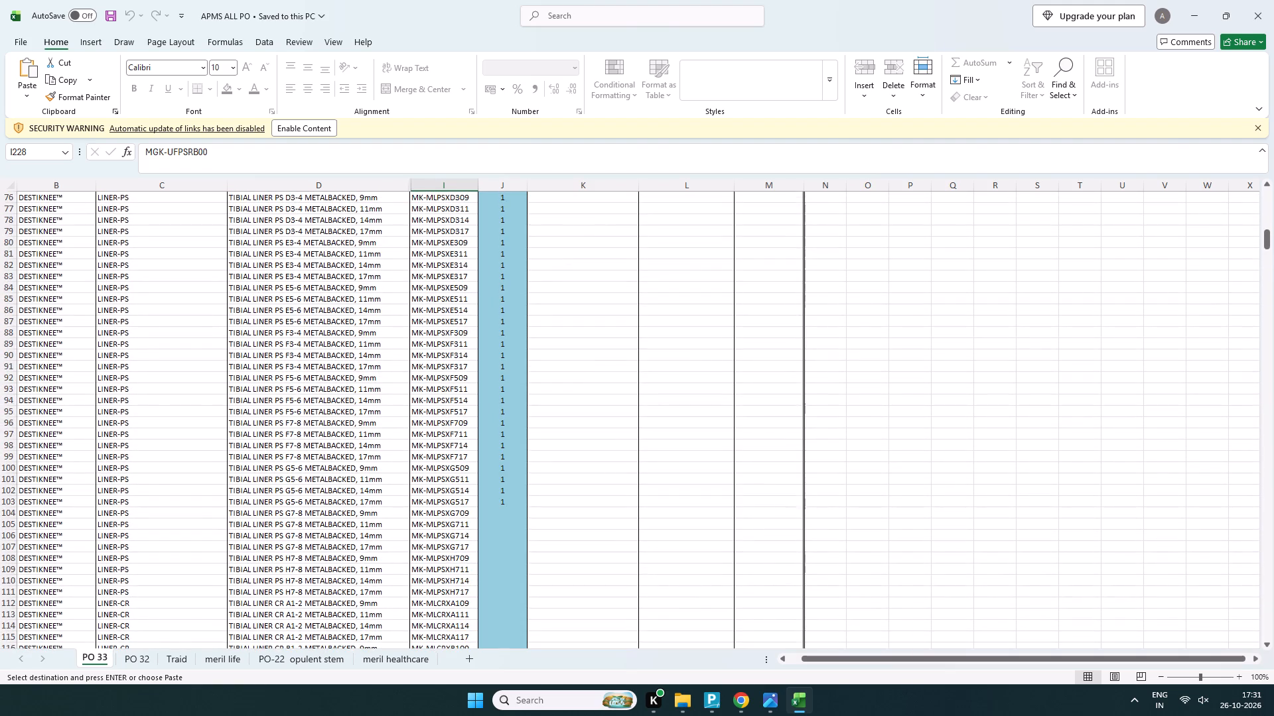
pyautogui.scroll(2, 459, 420)
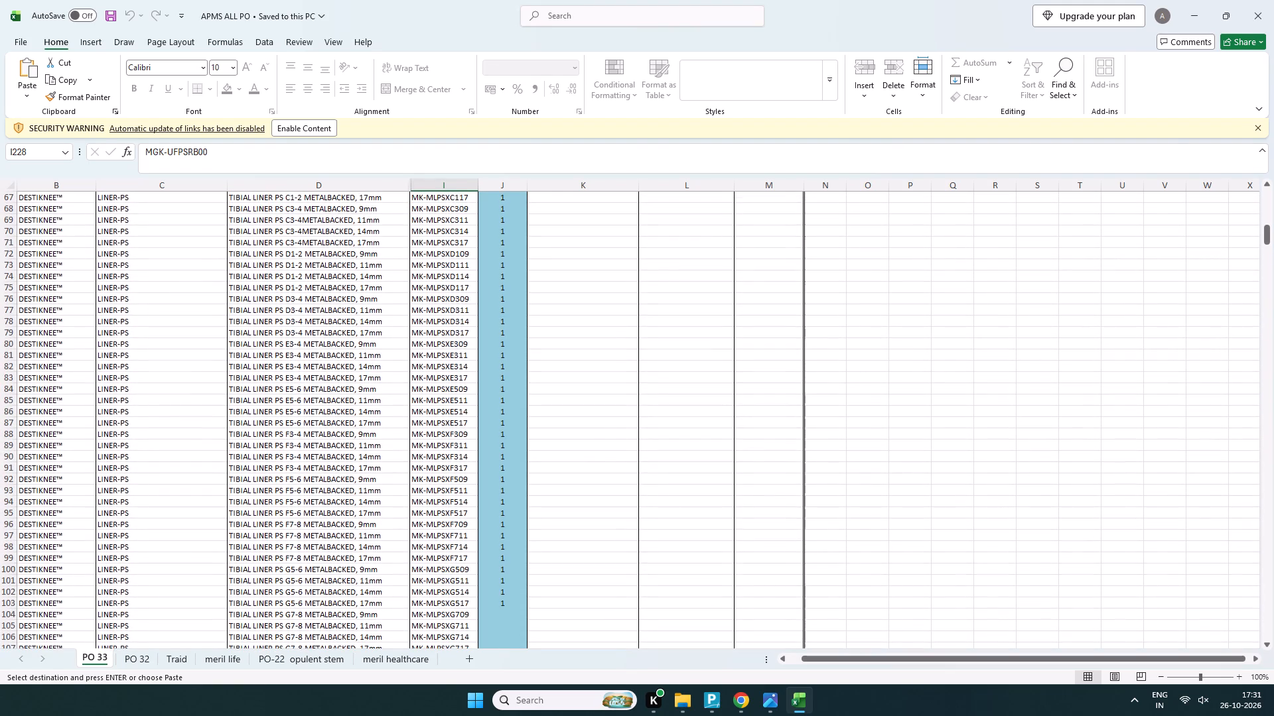
pyautogui.scroll(4, 459, 420)
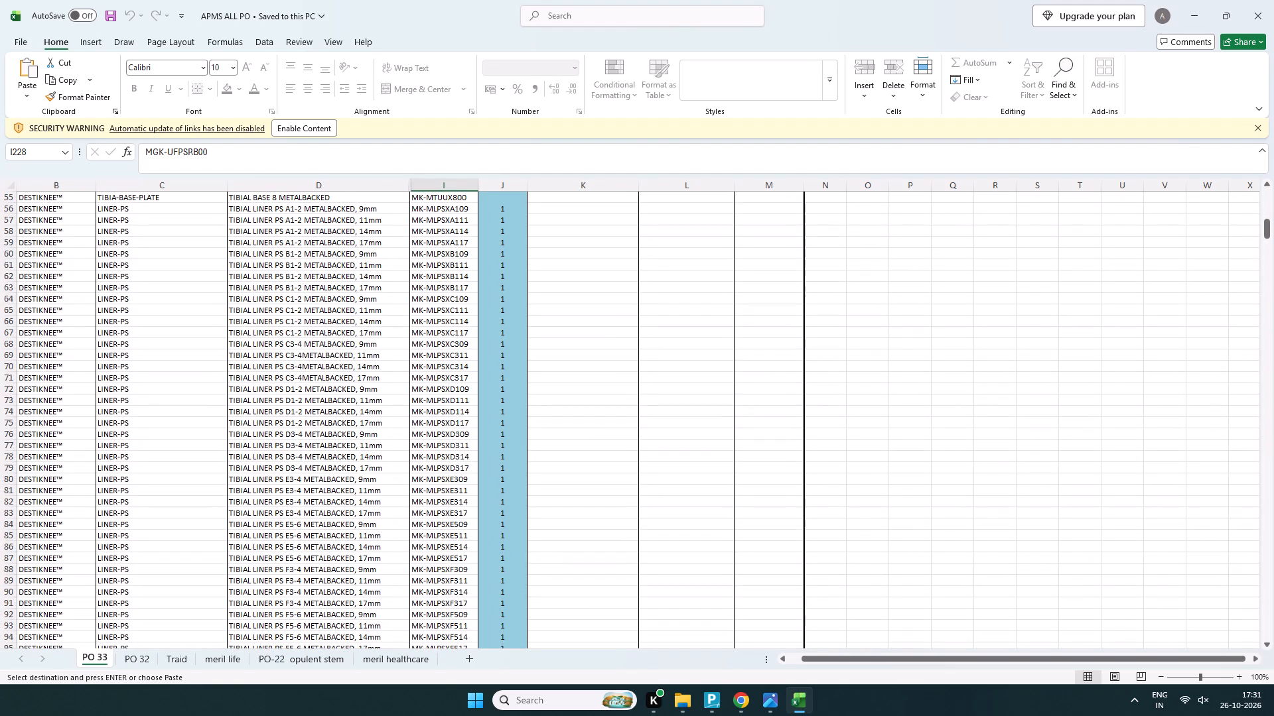
pyautogui.scroll(2, 459, 420)
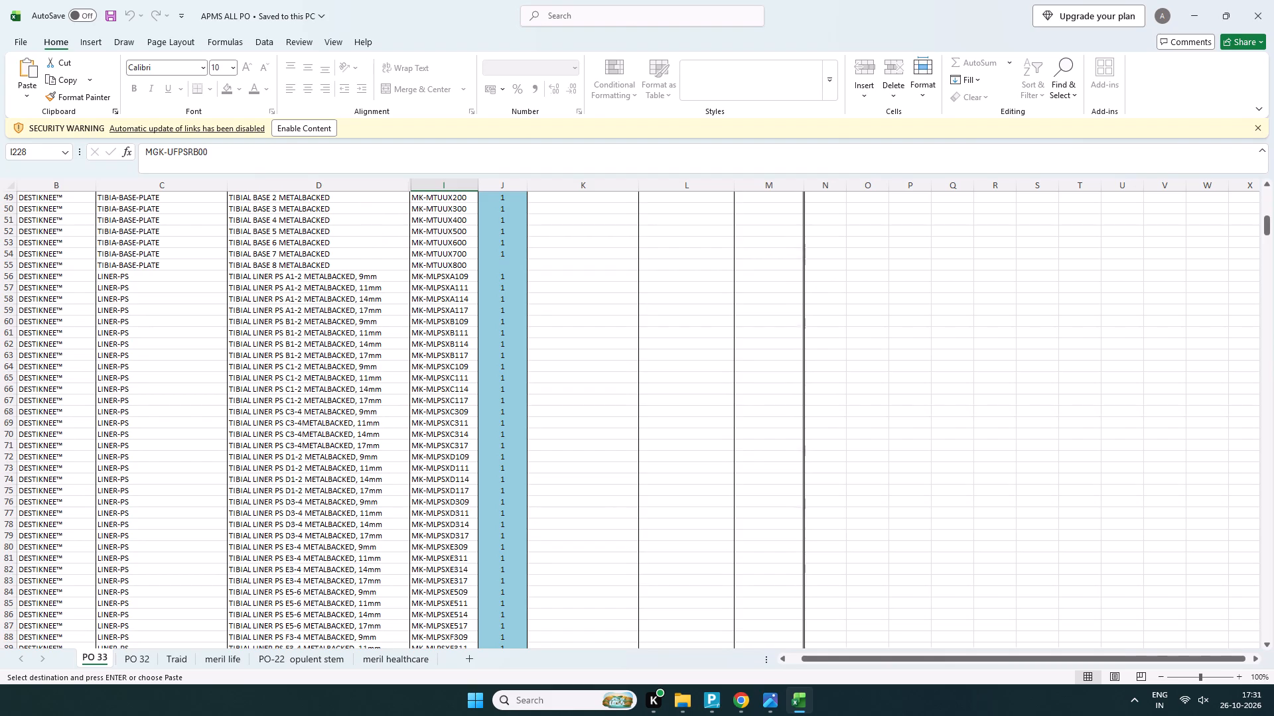
pyautogui.click(449, 321)
pyautogui.hotkey('ctrl', 'c')
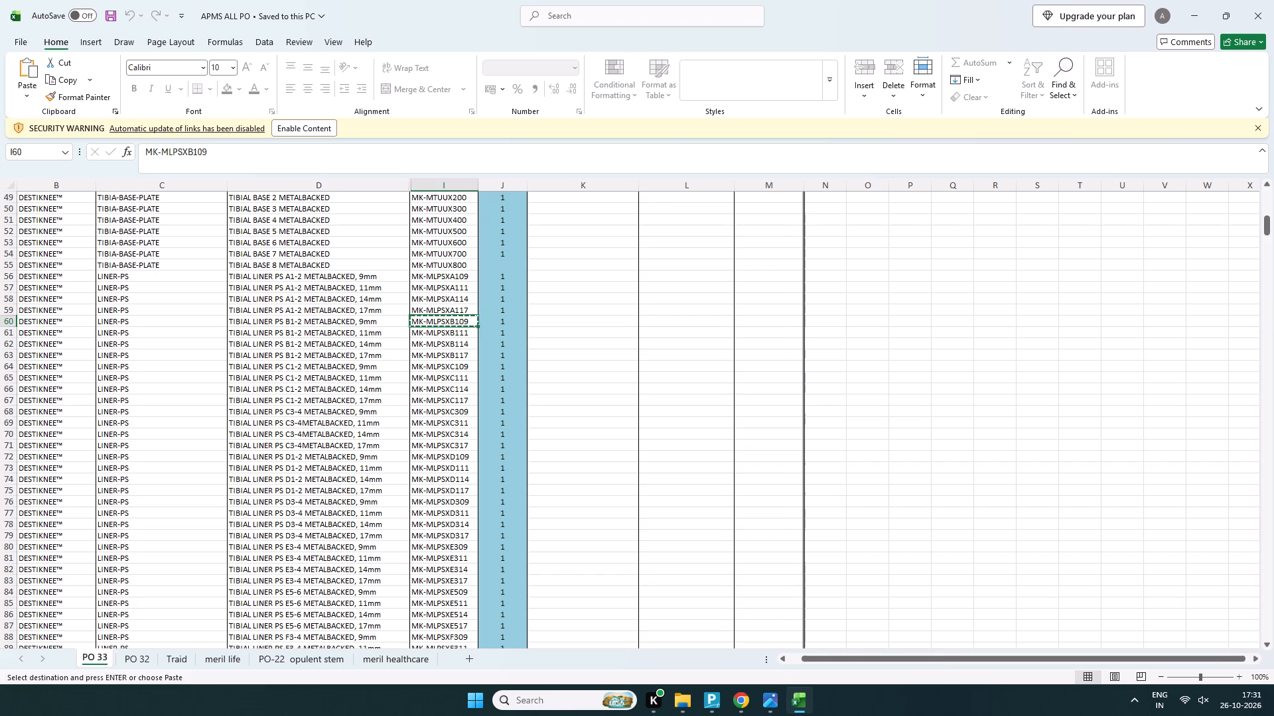
pyautogui.hotkey('alt', 'Tab')
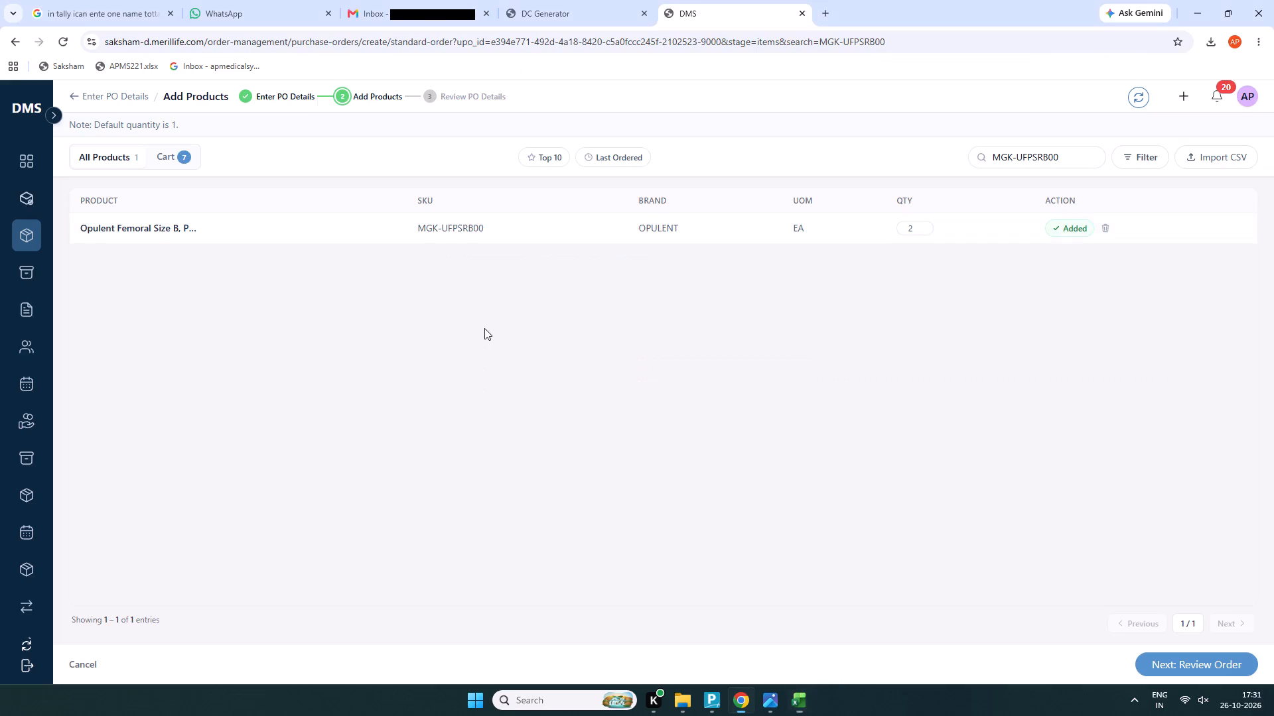
pyautogui.tripleClick(995, 154)
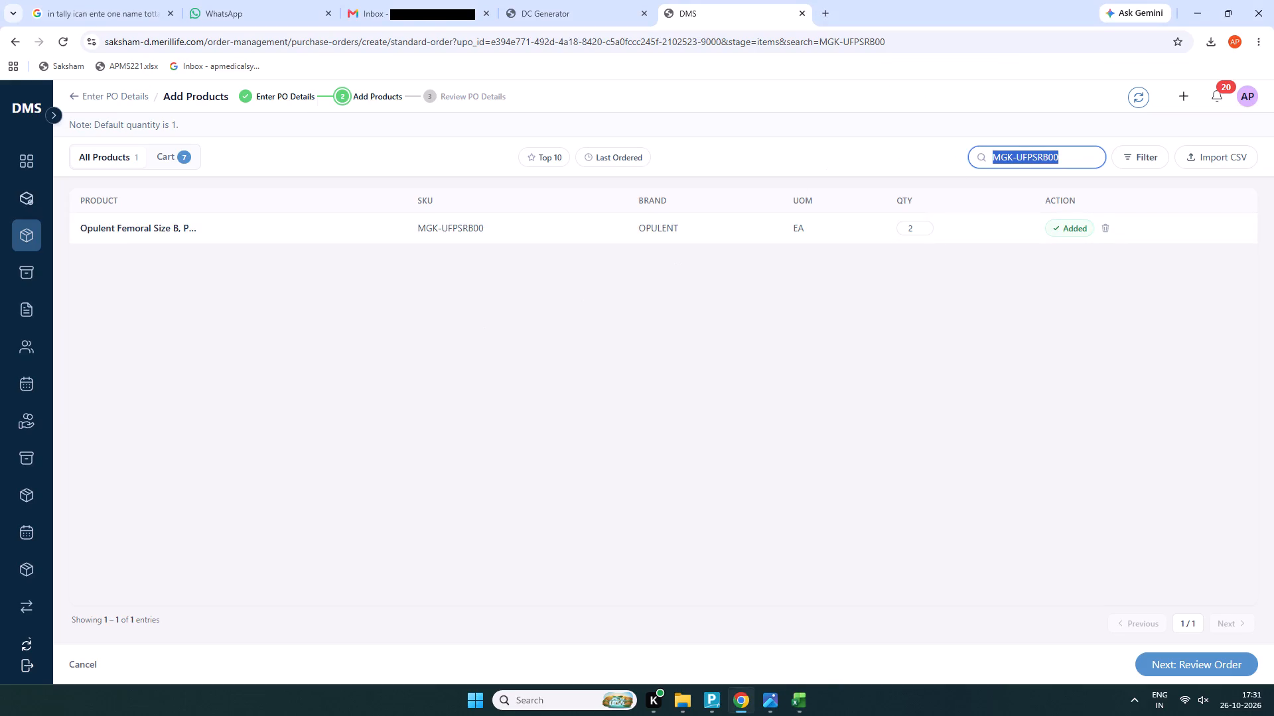
pyautogui.hotkey('ctrl', 'v')
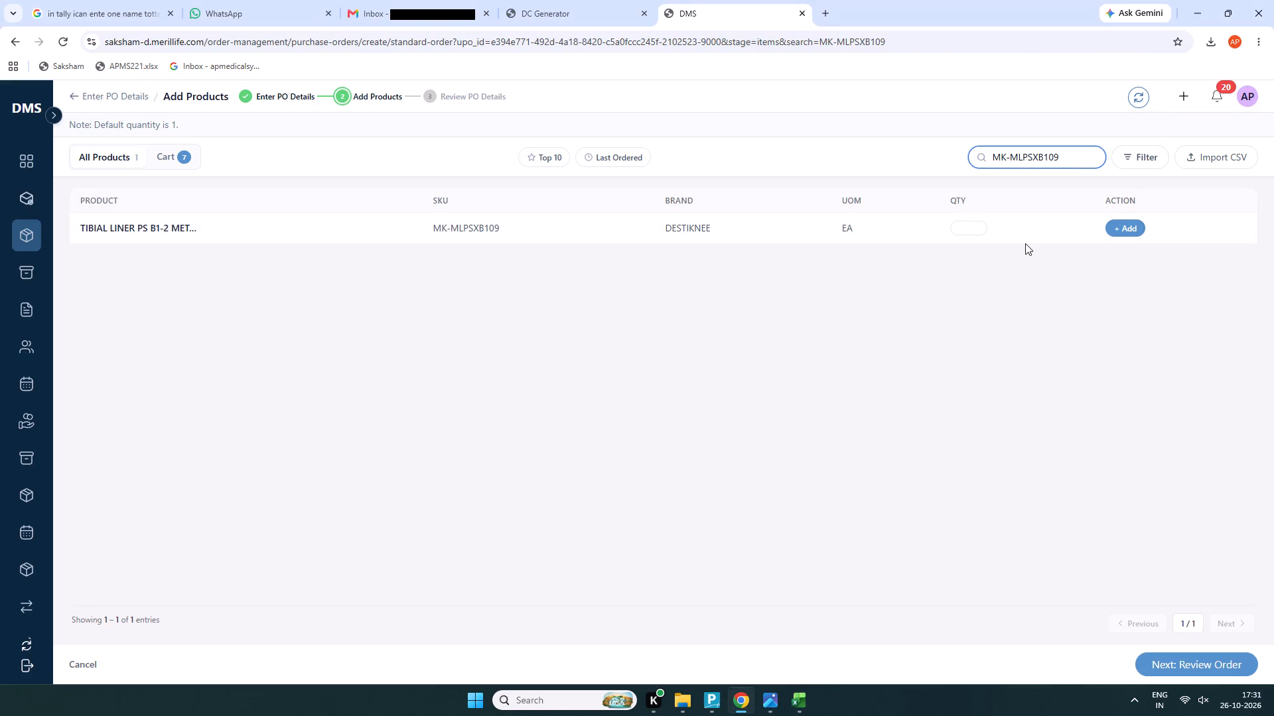
pyautogui.doubleClick(976, 223)
pyautogui.click(1133, 224)
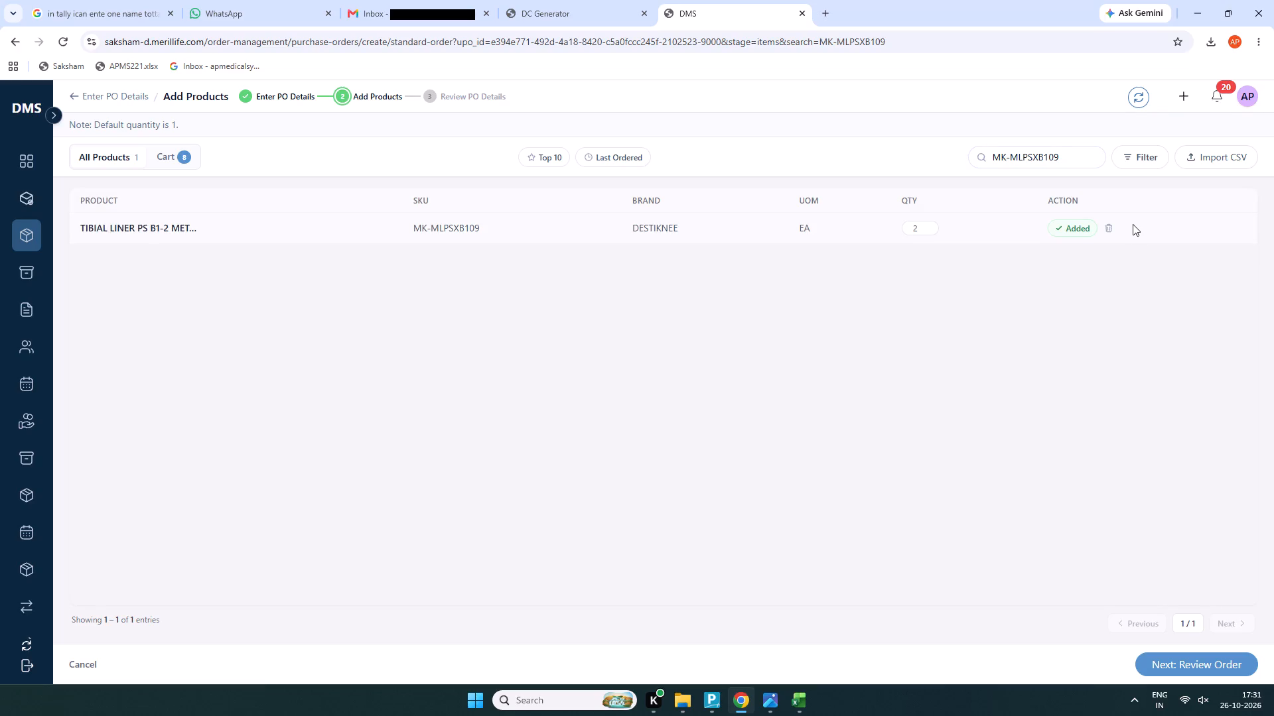
# Copy code MK-MTUUX100 (TIBIAL BASE 1 METALBACKED) from the PO 33 sheet in Excel and add that product to the DMS order with quantity 1.
pyautogui.hotkey('alt', 'Tab')
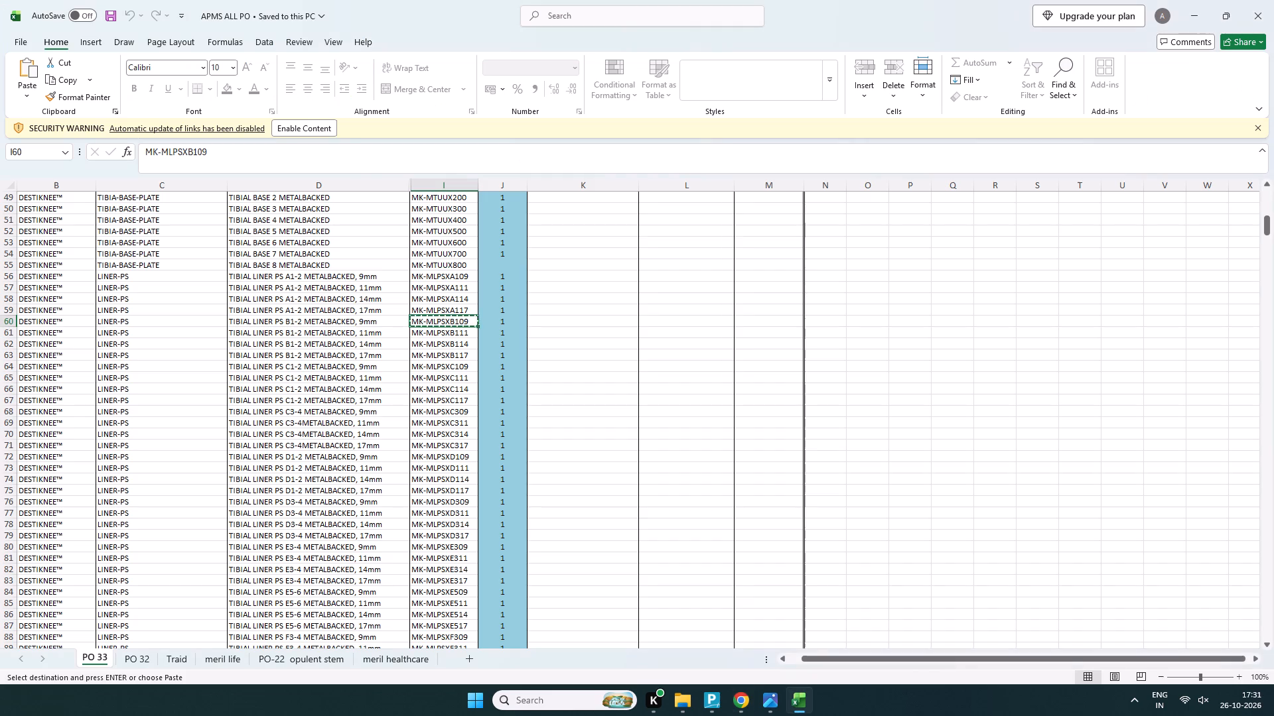
pyautogui.scroll(1, 583, 349)
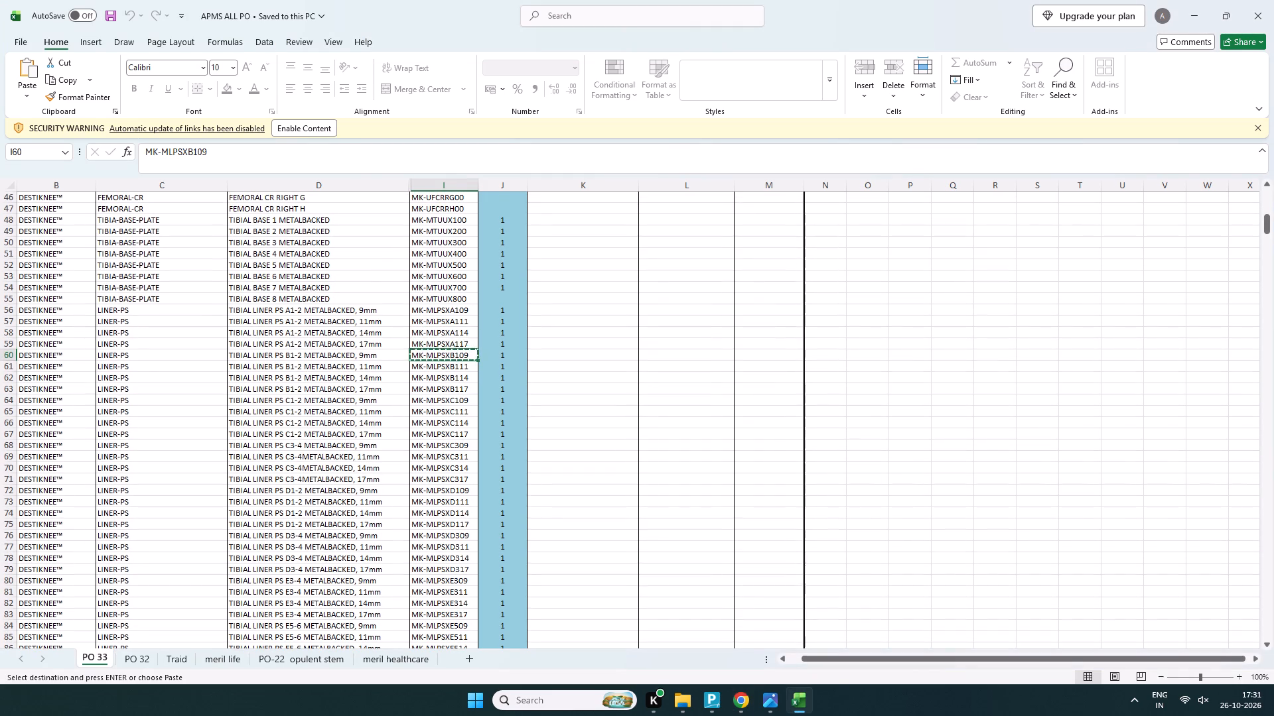
pyautogui.click(457, 223)
pyautogui.hotkey('ctrl', 'c')
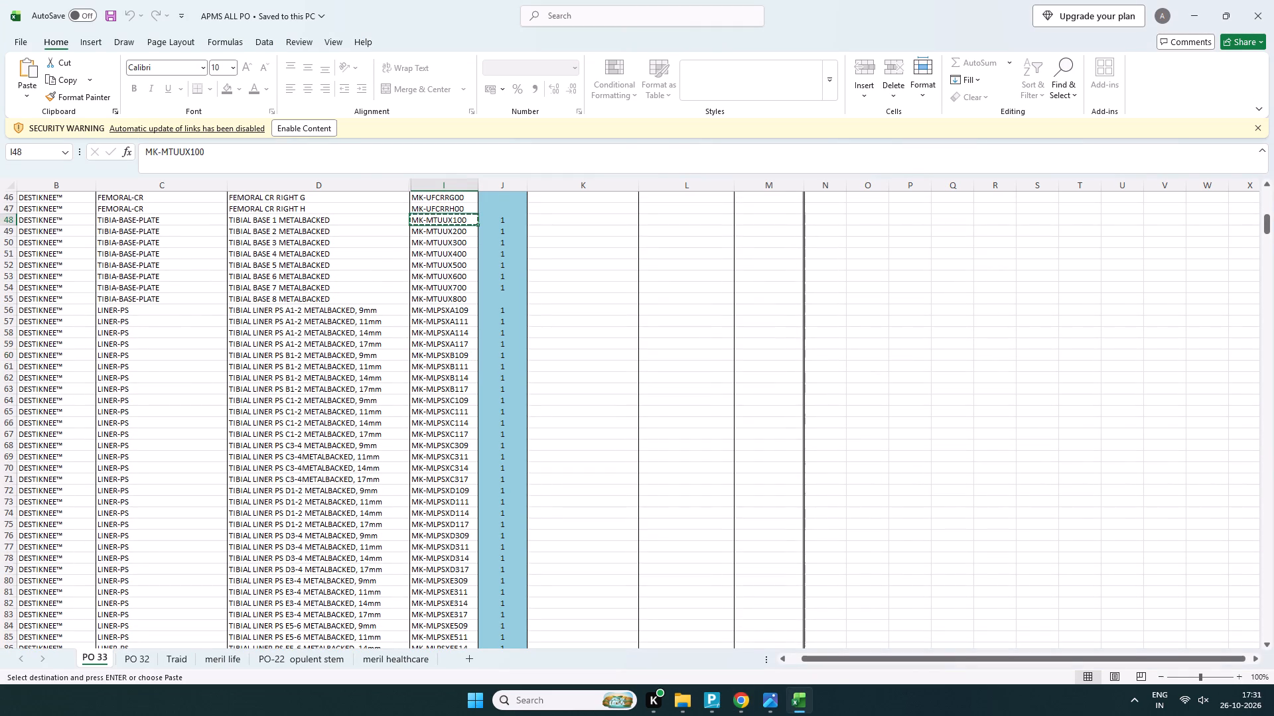
pyautogui.hotkey('alt', 'Tab')
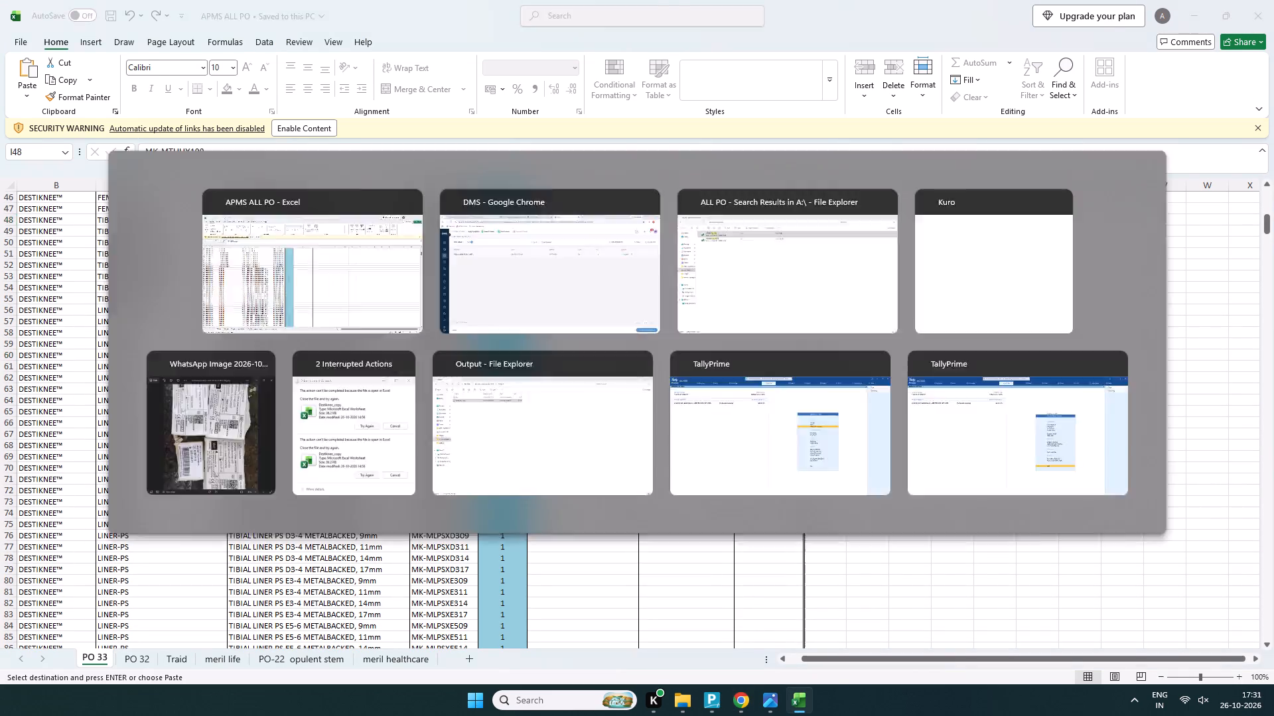
pyautogui.tripleClick(1023, 156)
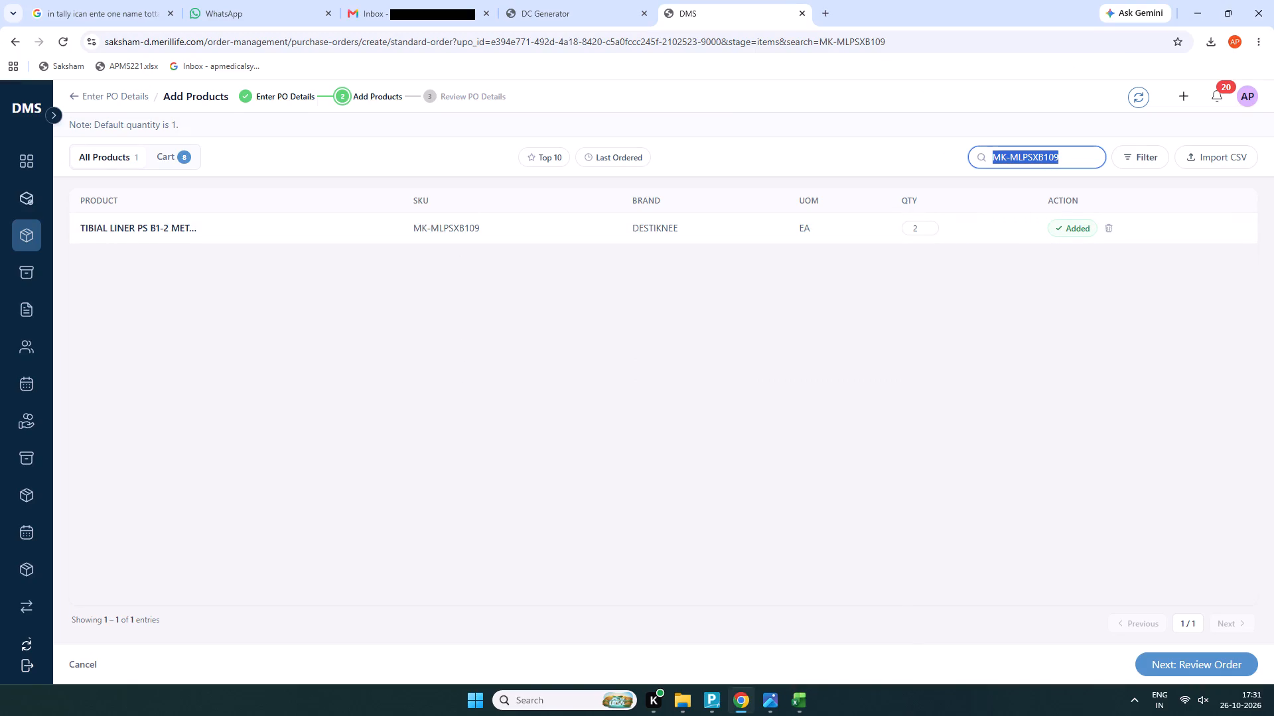
pyautogui.hotkey('ctrl', 'v')
pyautogui.click(1118, 225)
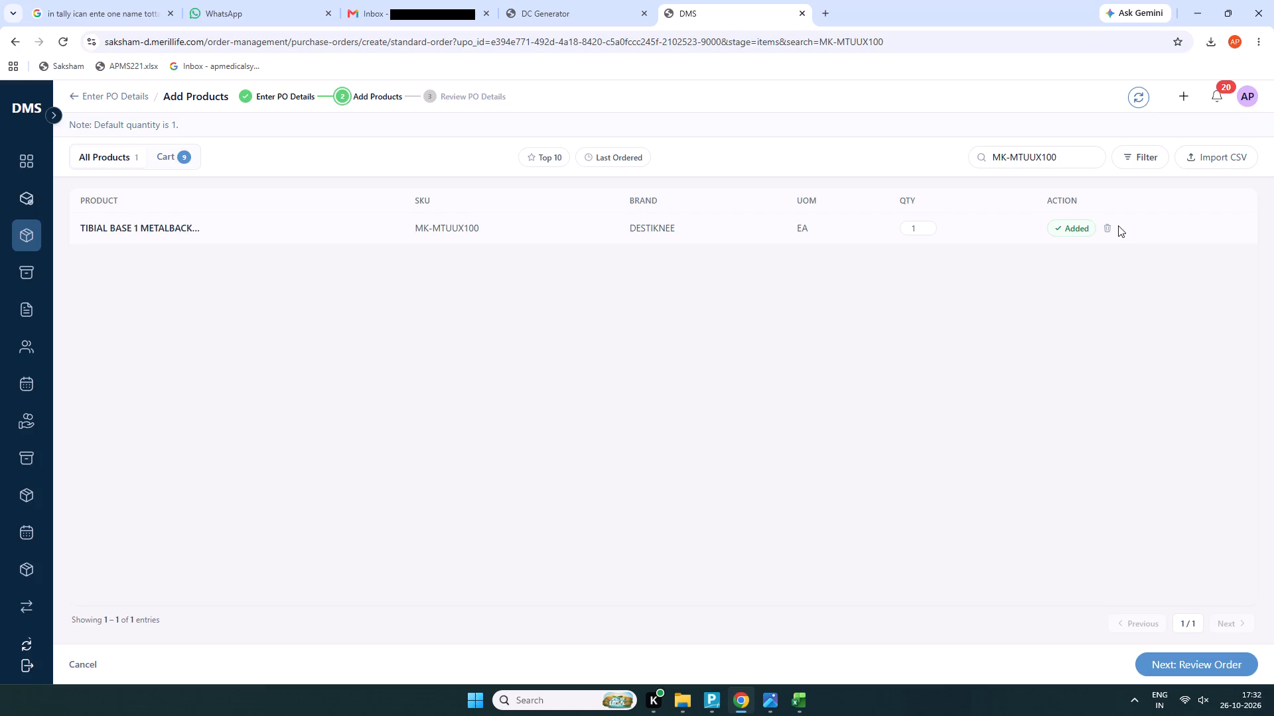
# Copy code MK-MTUUX600 (TIBIAL BASE 6 METALBACKED) from the PO 33 sheet in Excel and add that product to the DMS order with quantity 2.
pyautogui.hotkey('alt', 'Tab')
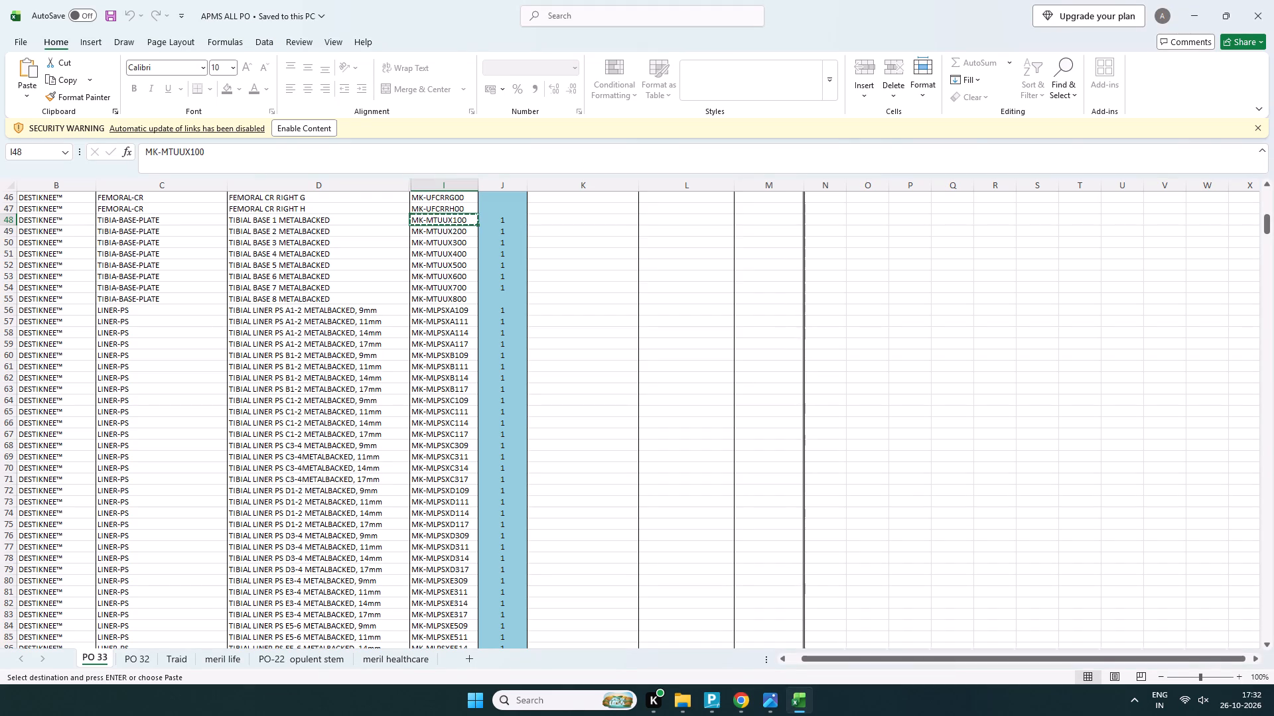
pyautogui.click(458, 276)
pyautogui.hotkey('ctrl', 'v')
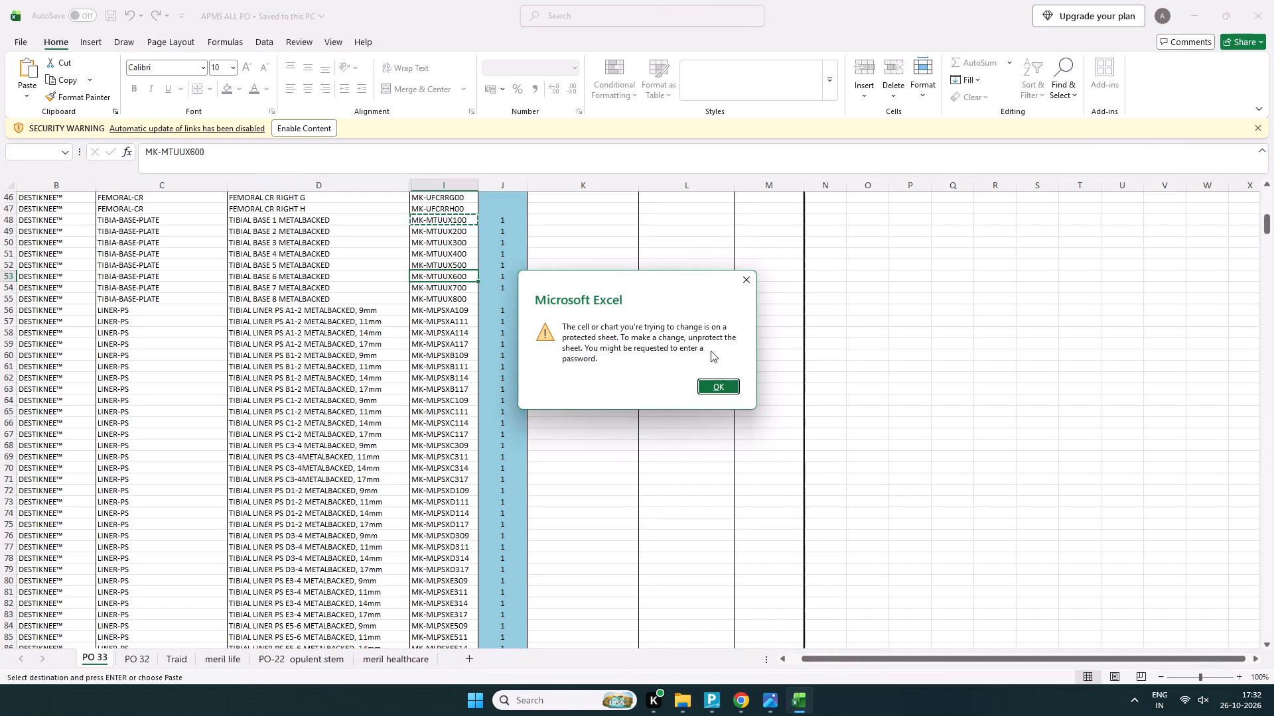
pyautogui.click(743, 282)
pyautogui.click(457, 278)
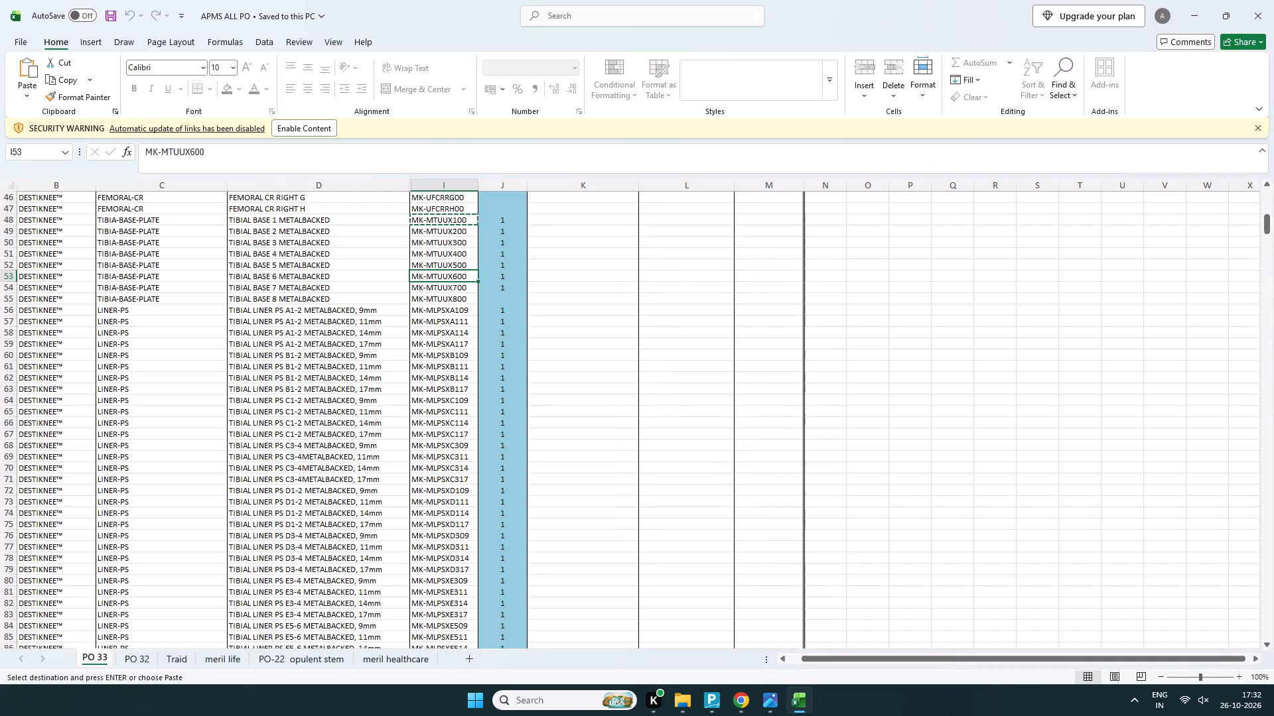
pyautogui.hotkey('ctrl', 'c')
pyautogui.hotkey('alt', 'Tab')
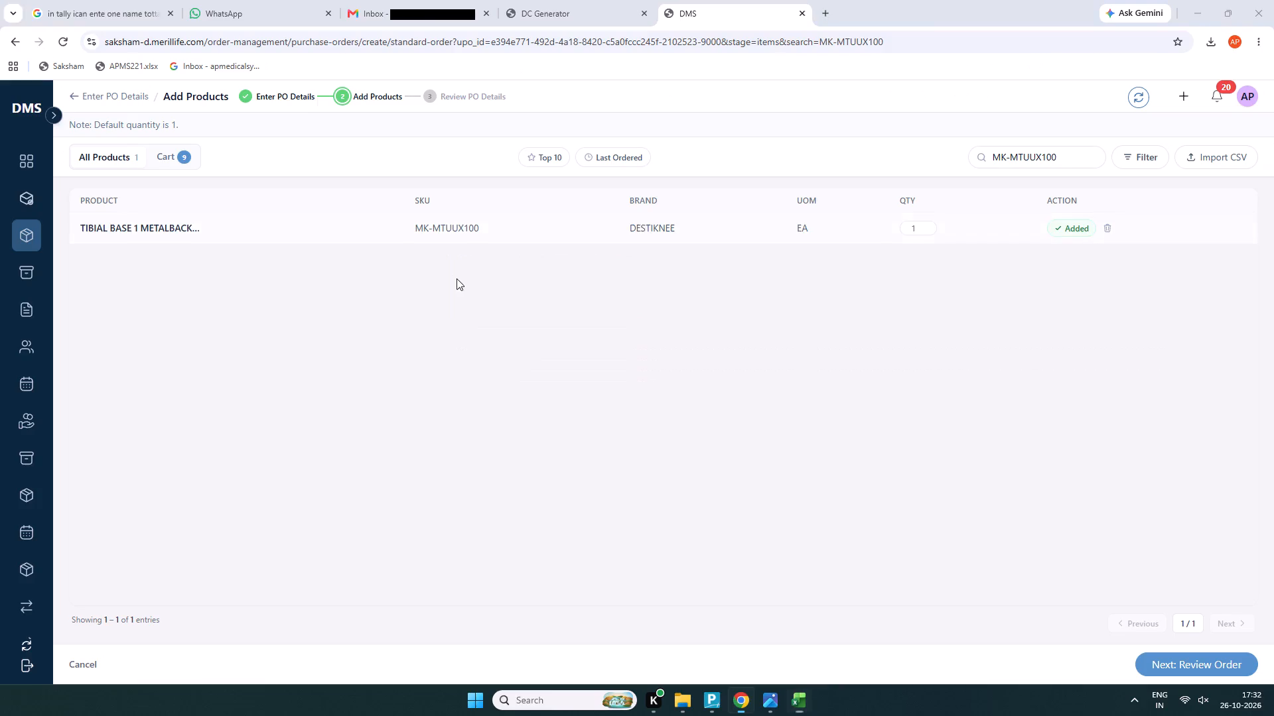
pyautogui.tripleClick(1003, 156)
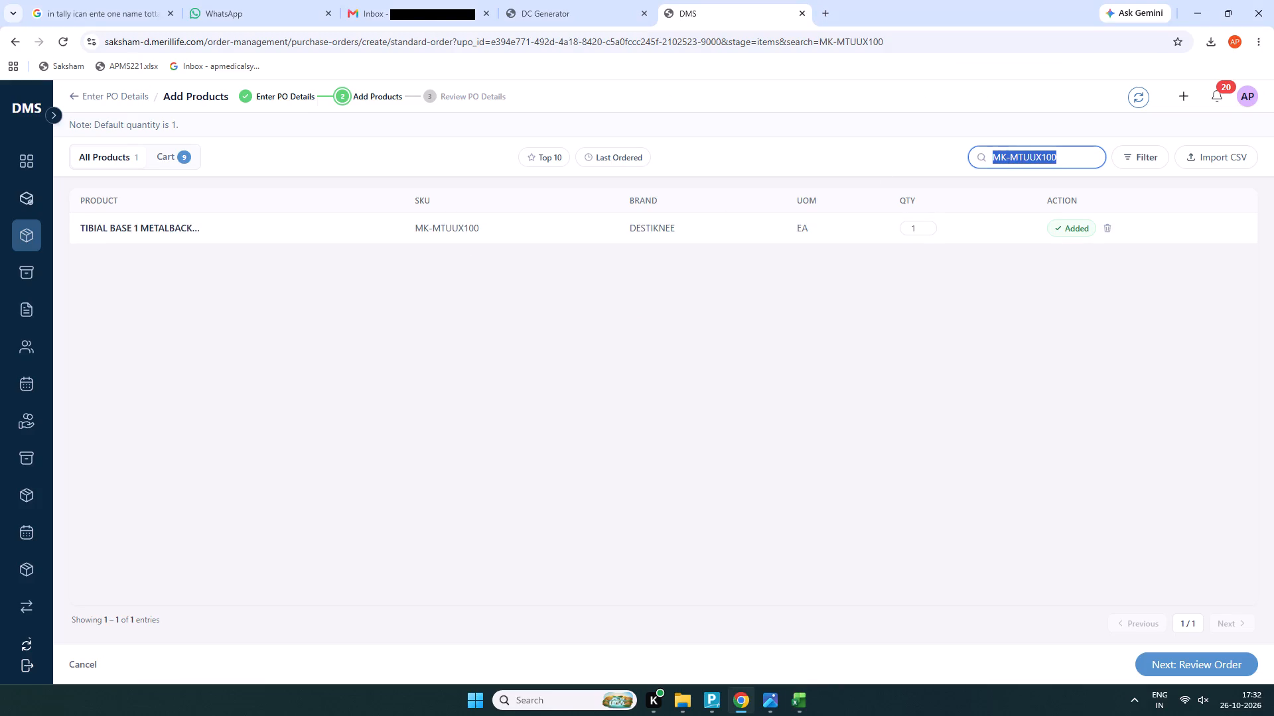
pyautogui.hotkey('ctrl', 'v')
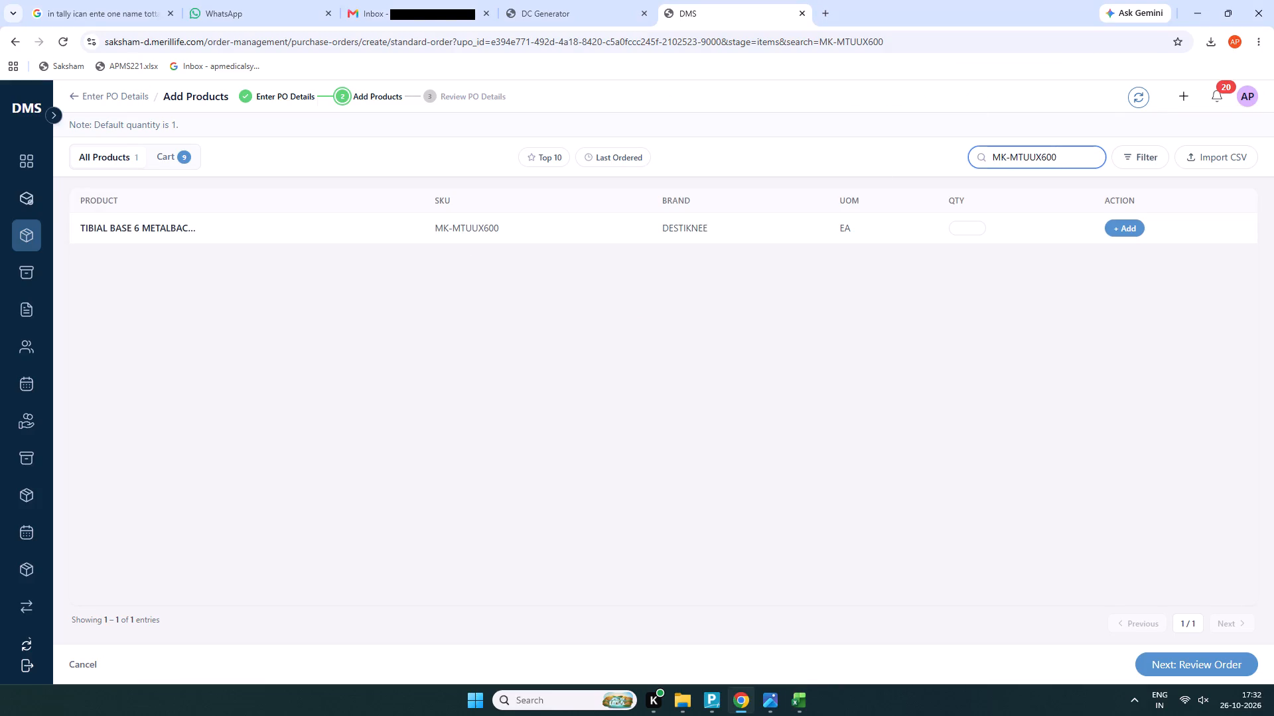
pyautogui.doubleClick(973, 226)
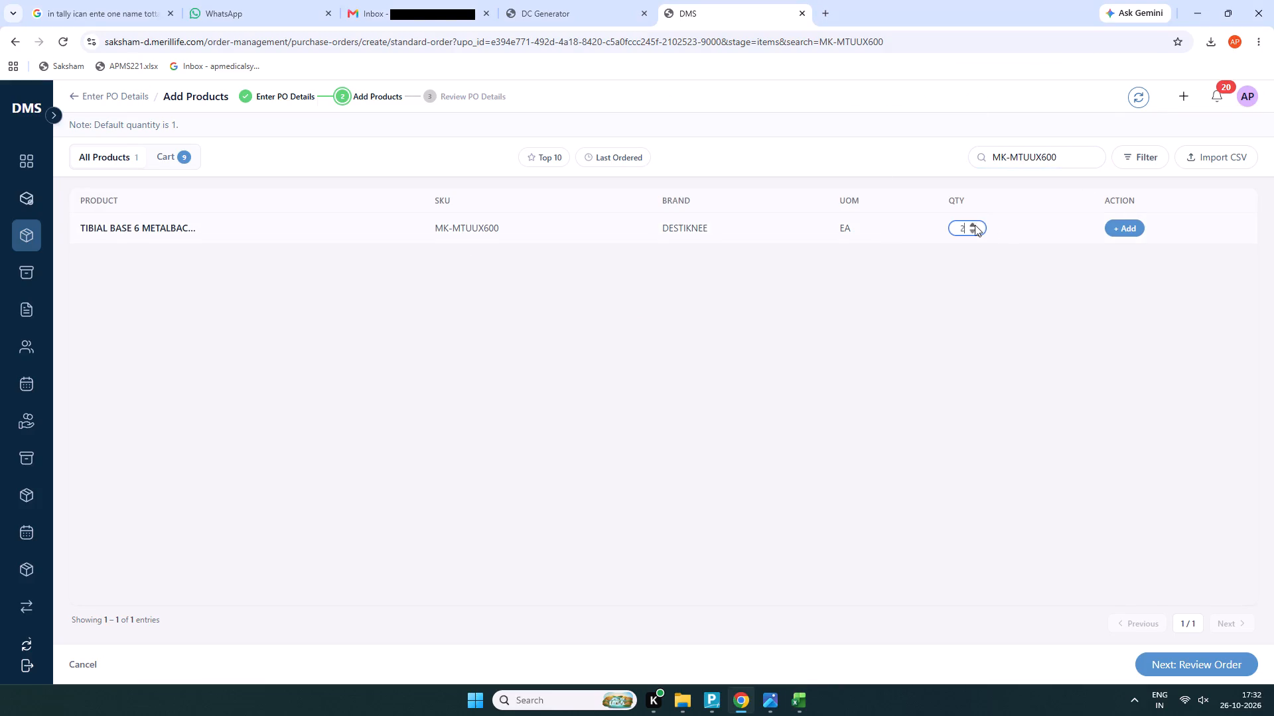
pyautogui.click(1131, 224)
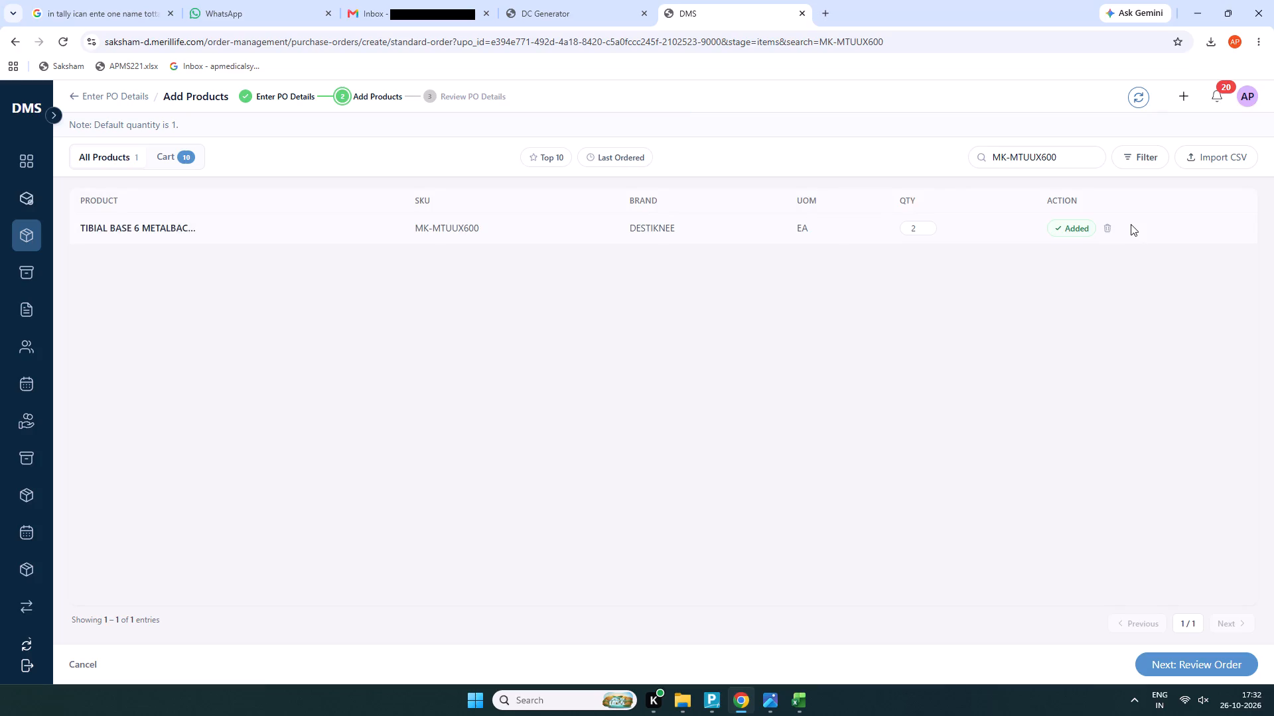
# Copy code MK-MLPSXE517 (TIBIAL LINER PS E5-6 METALBACKED, 17mm) from the PO 33 sheet in Excel and add that product to the DMS order with quantity 1.
pyautogui.hotkey('alt', 'Tab')
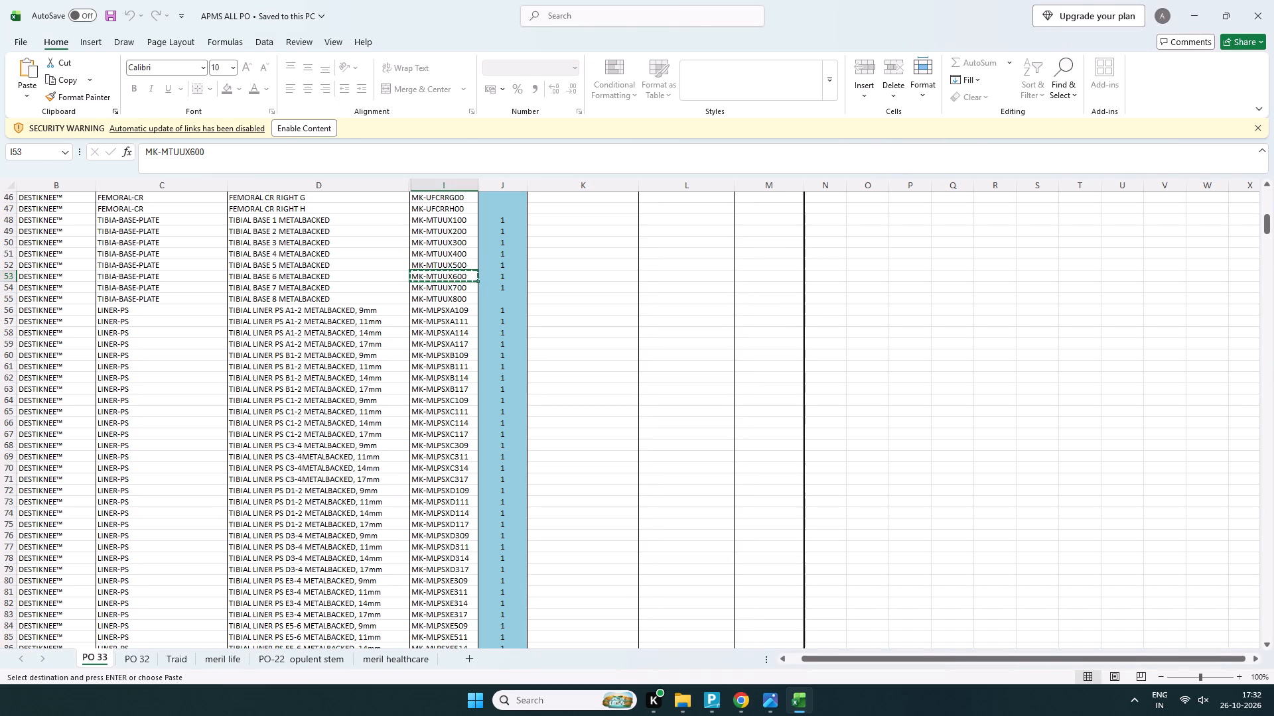
pyautogui.scroll(-2, 441, 418)
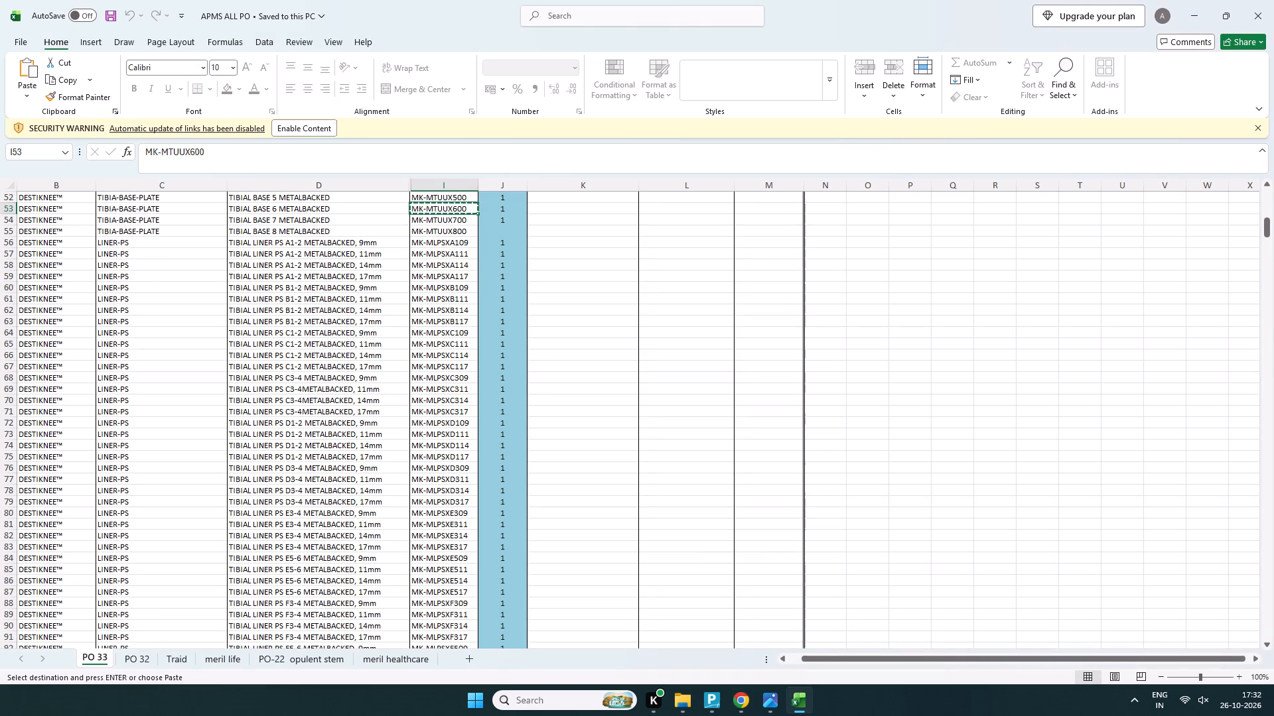
pyautogui.click(453, 591)
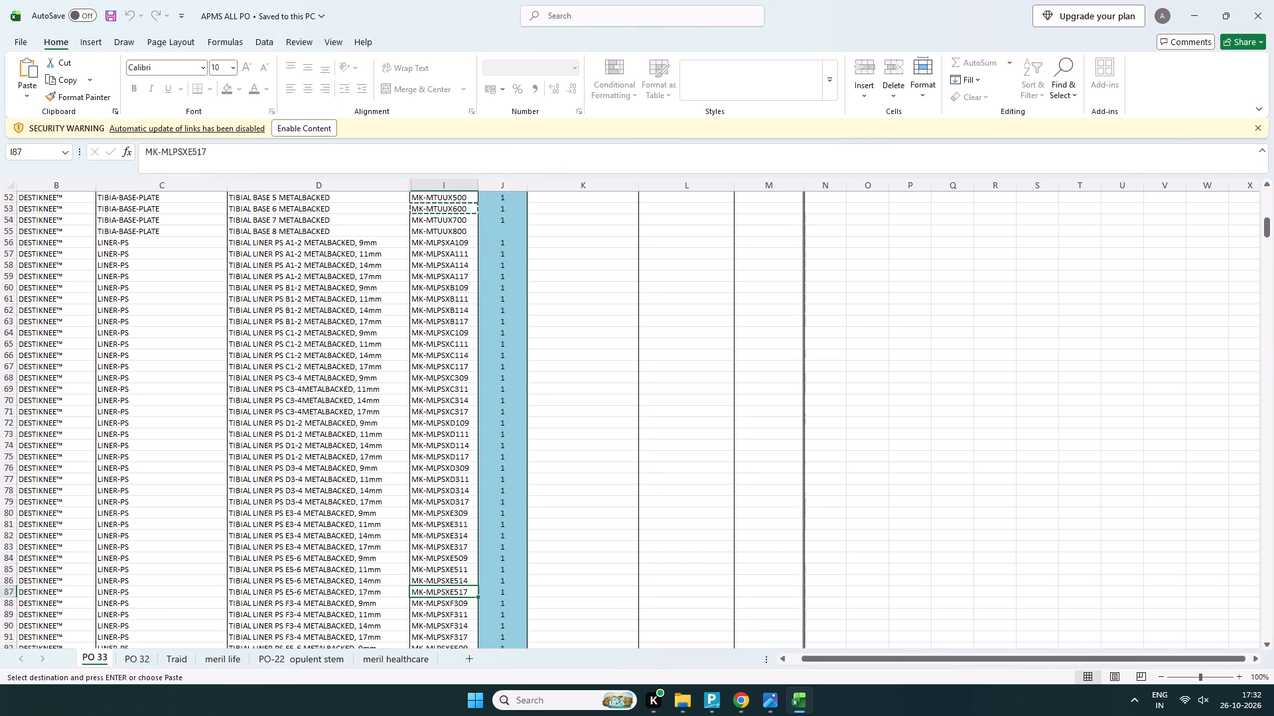
pyautogui.hotkey('ctrl', 'c')
pyautogui.hotkey('alt', 'Tab')
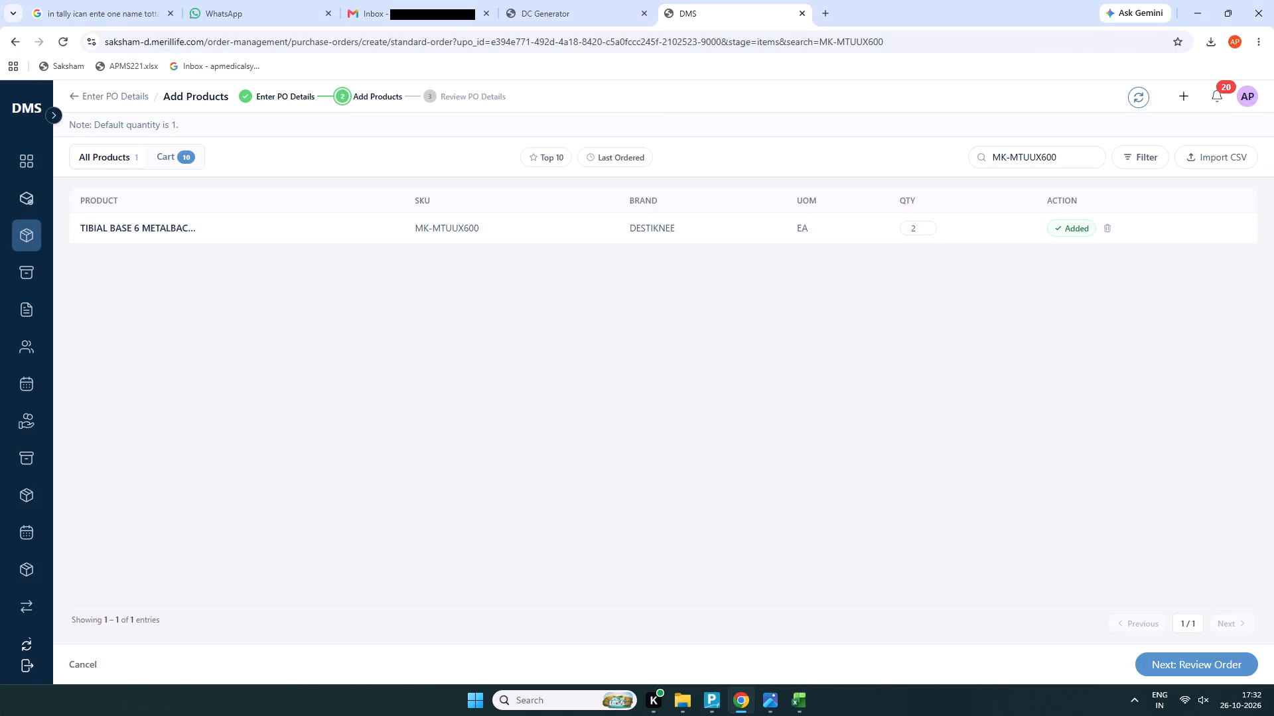
pyautogui.tripleClick(1023, 161)
pyautogui.hotkey('ctrl', 'v')
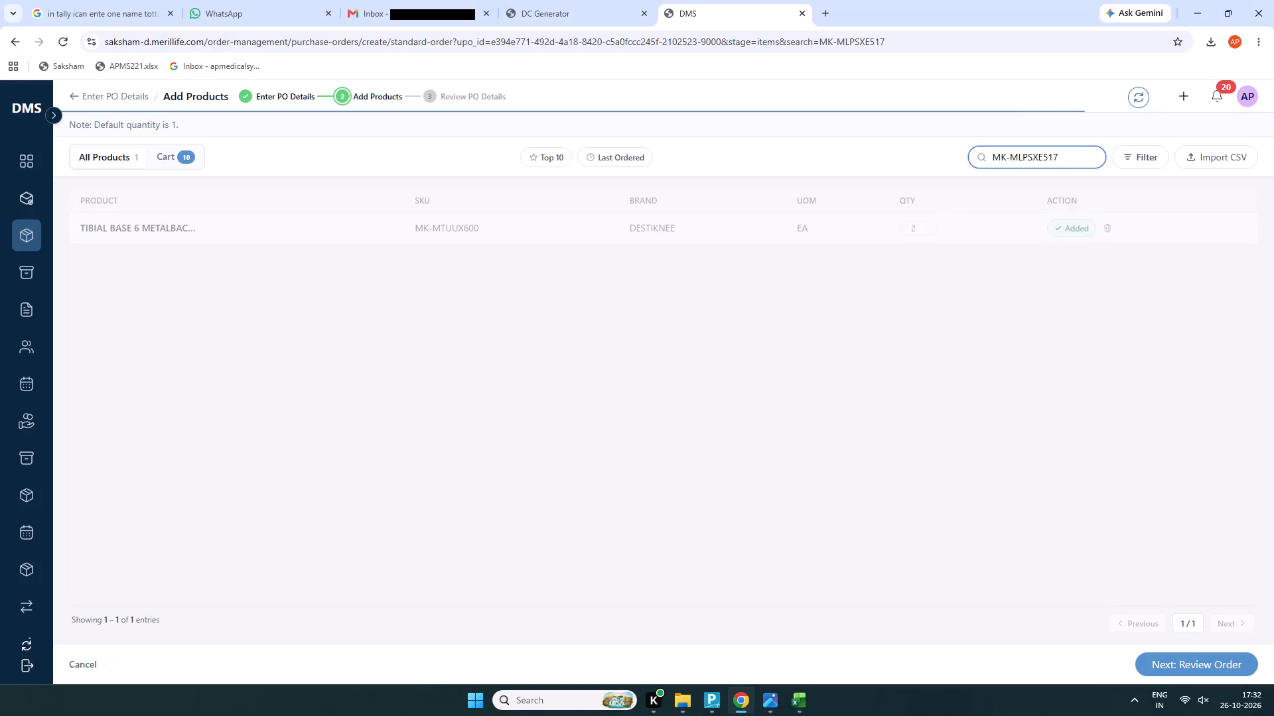
pyautogui.click(1118, 220)
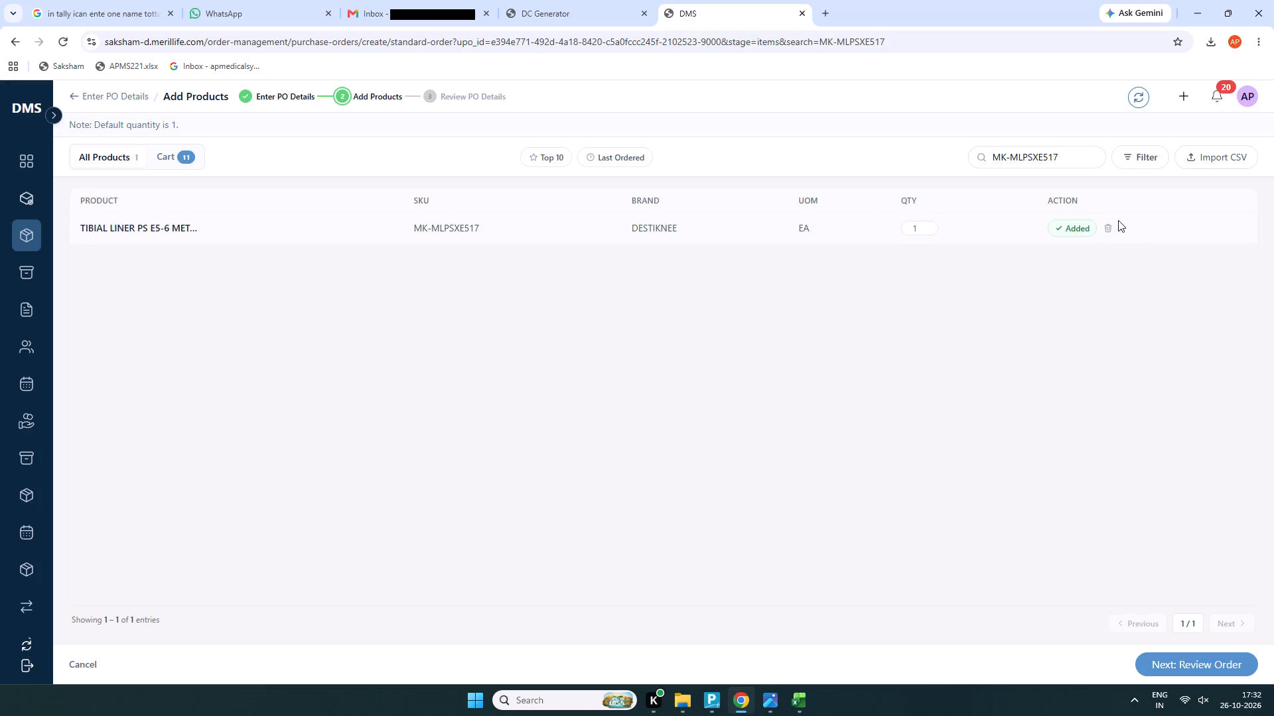
# Copy code MK-UFPSLE00 (FEMORAL PS LEFT E) from the PO 33 sheet in Excel and add that product to the DMS order with quantity 2.
pyautogui.hotkey('alt', 'Tab')
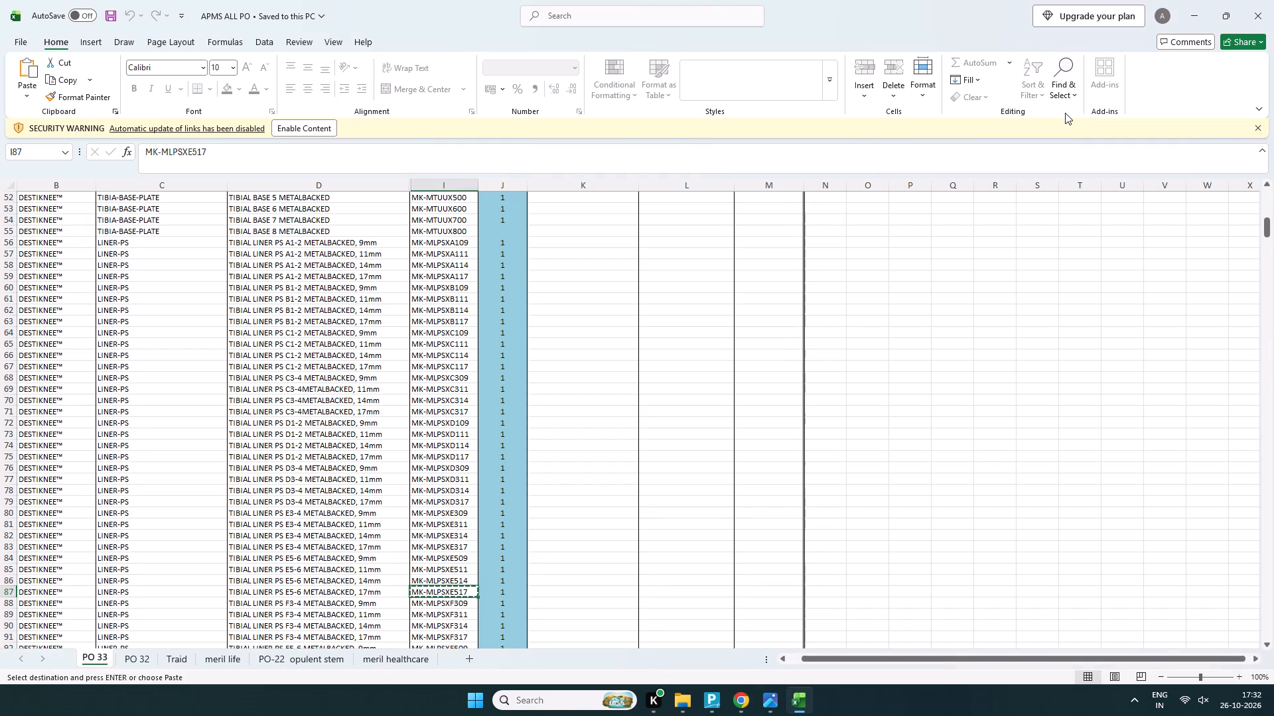
pyautogui.scroll(-6, 610, 387)
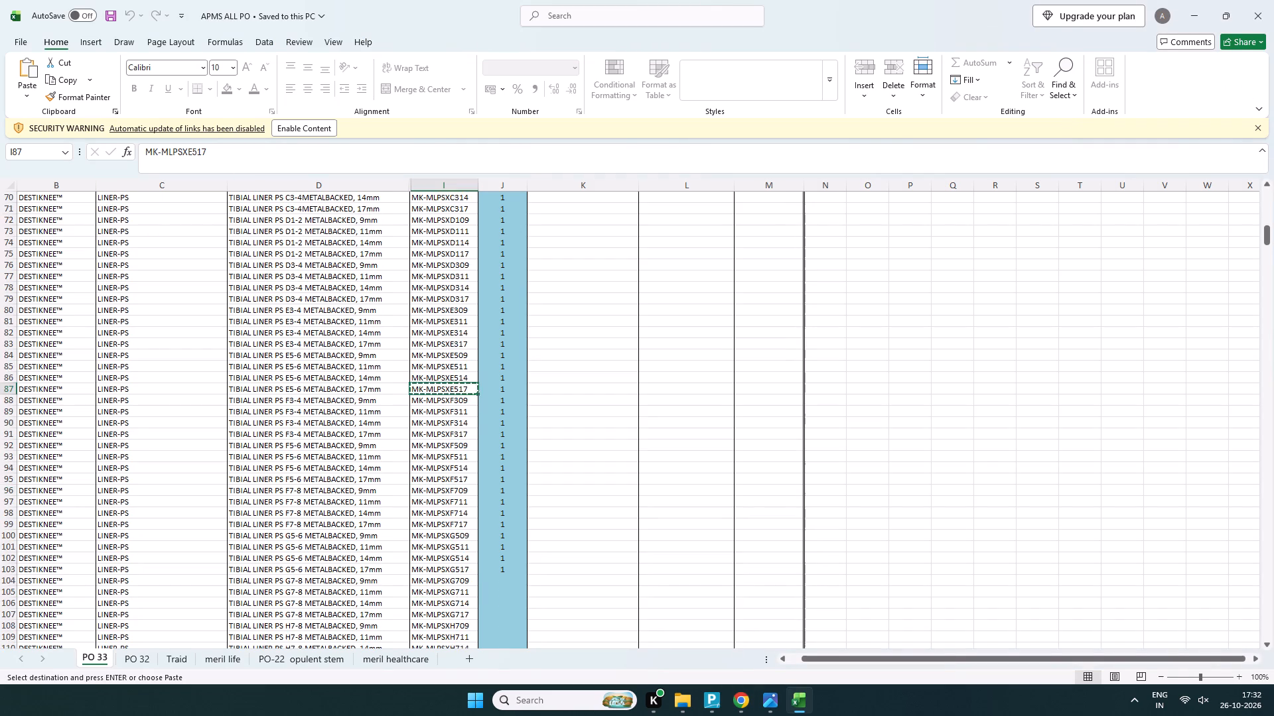
pyautogui.scroll(-20, 607, 392)
pyautogui.scroll(-2, 607, 392)
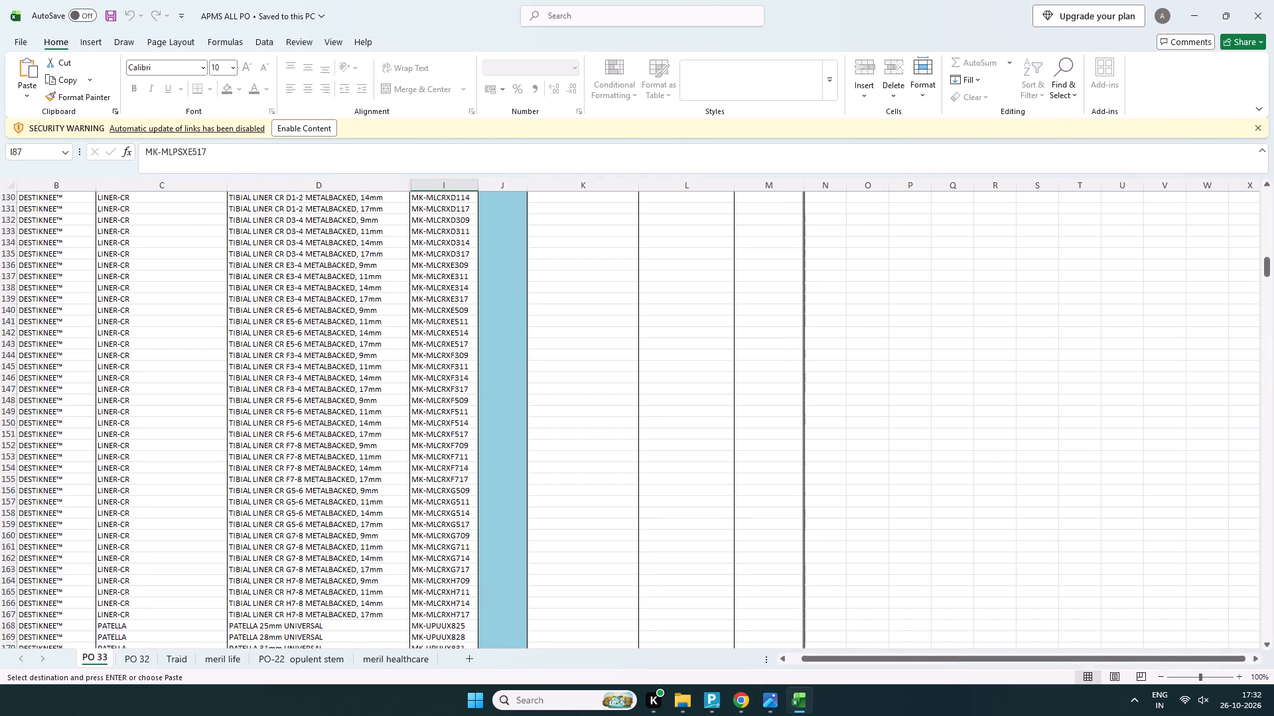
pyautogui.scroll(-8, 600, 404)
pyautogui.scroll(13, 600, 404)
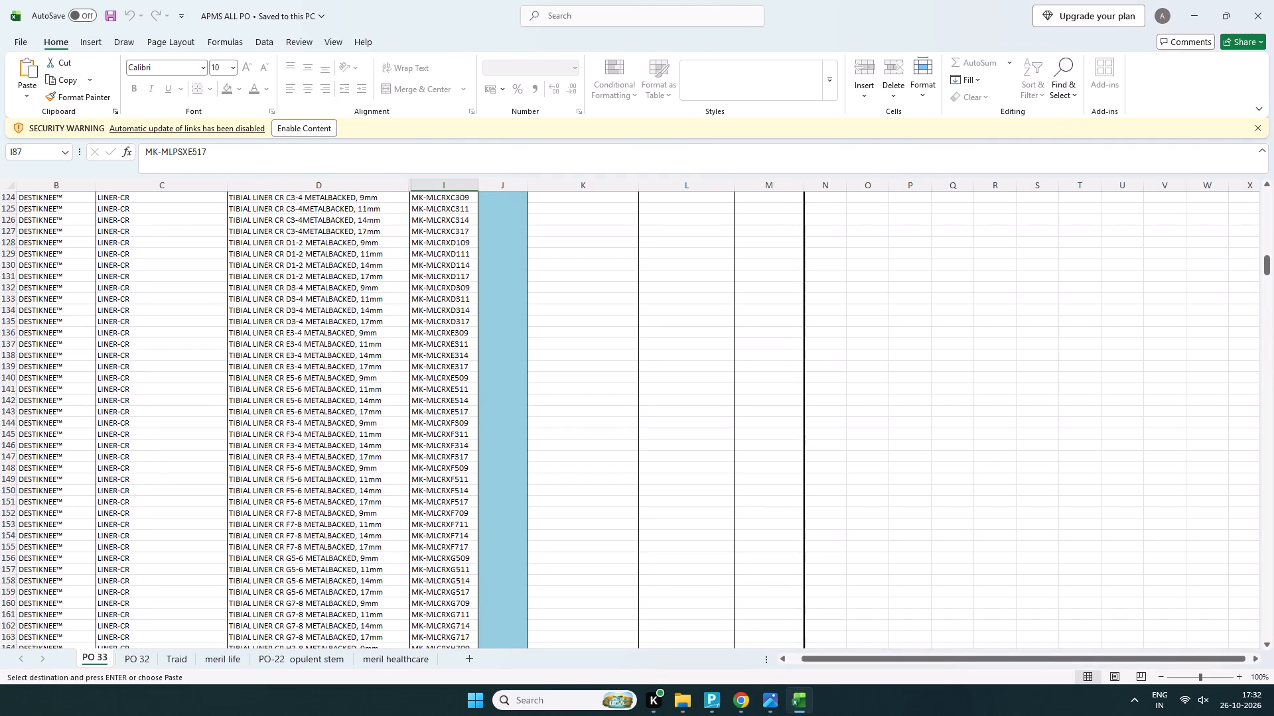
pyautogui.scroll(20, 600, 404)
pyautogui.scroll(12, 600, 404)
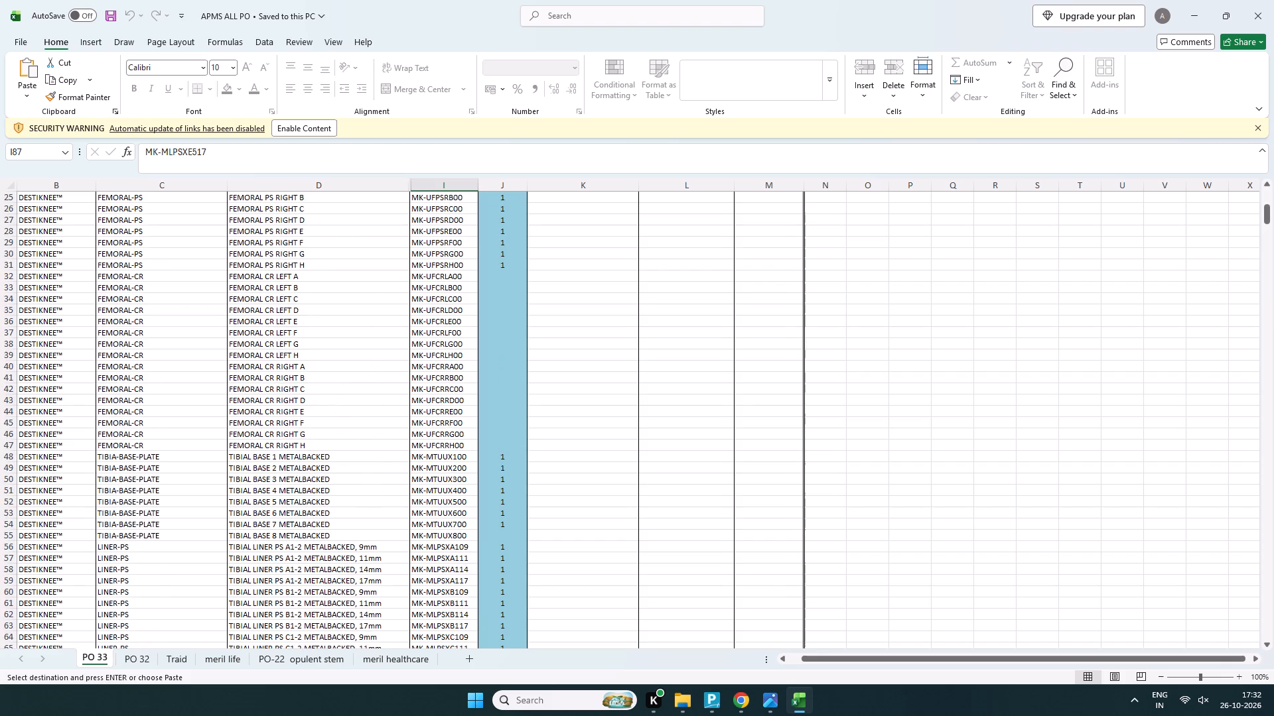
pyautogui.scroll(5, 599, 405)
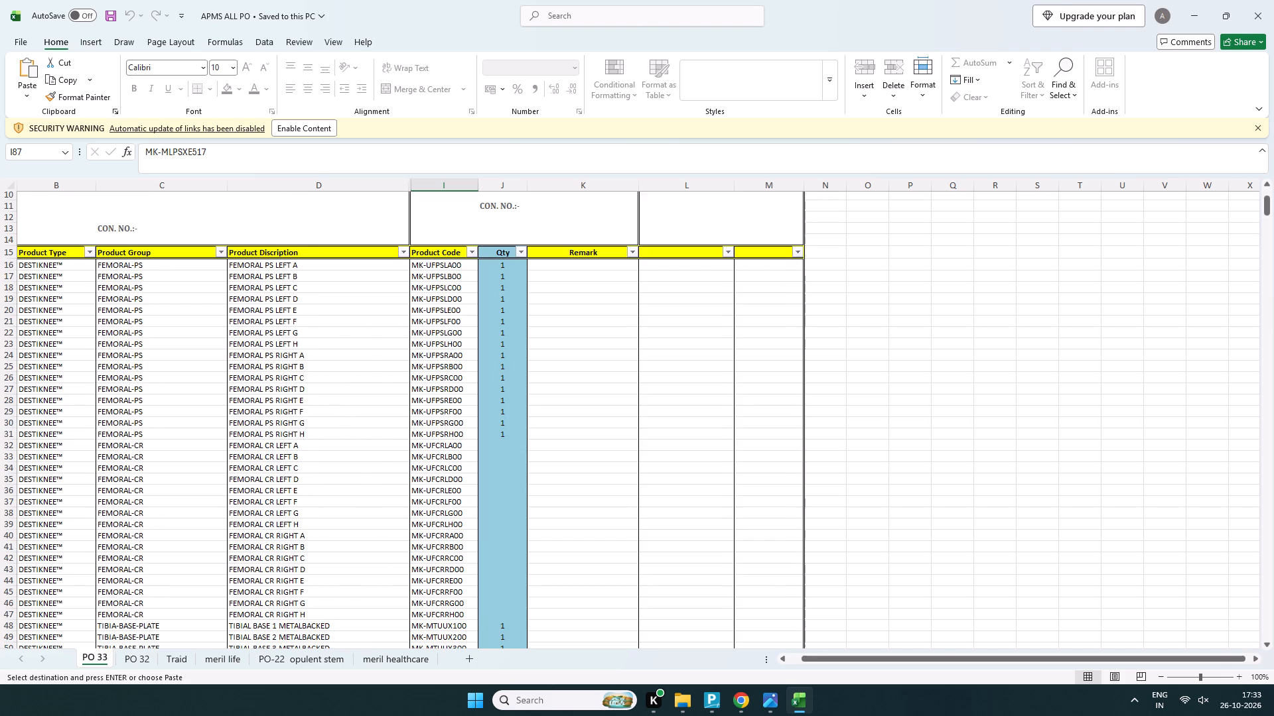
pyautogui.click(465, 311)
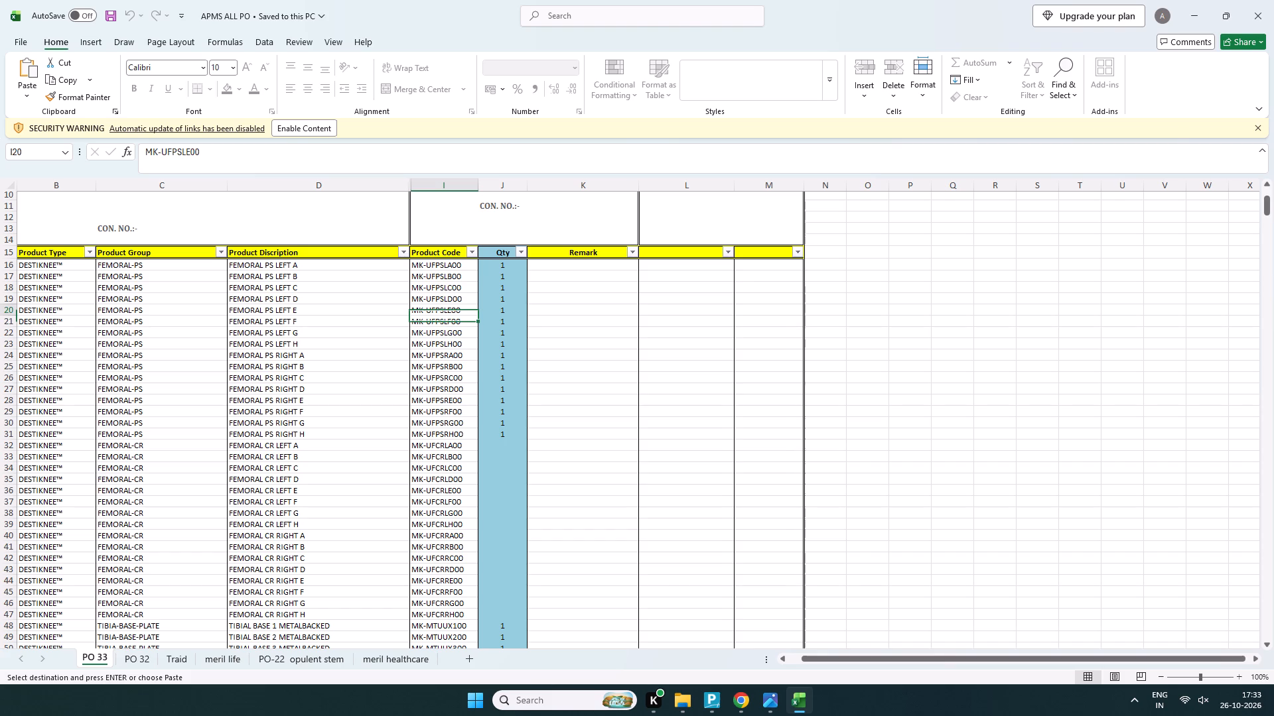
pyautogui.hotkey('alt', 'Tab')
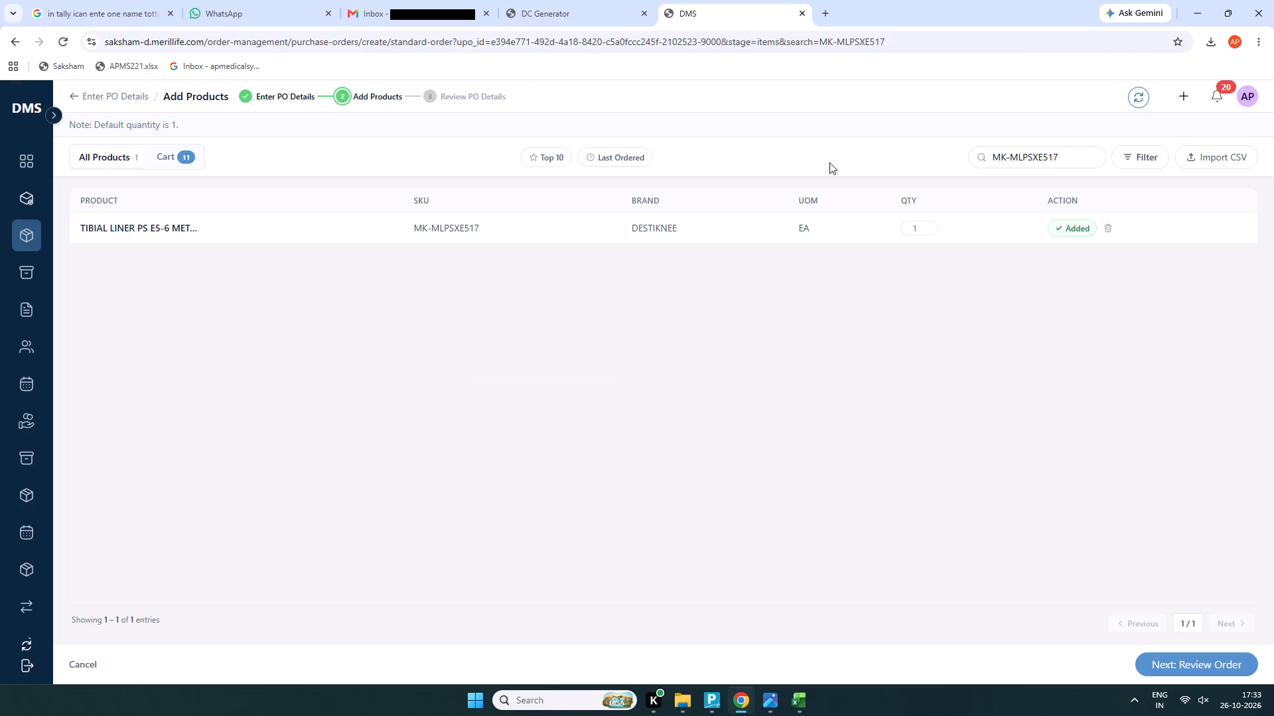
pyautogui.tripleClick(1034, 155)
pyautogui.hotkey('ctrl', 'v')
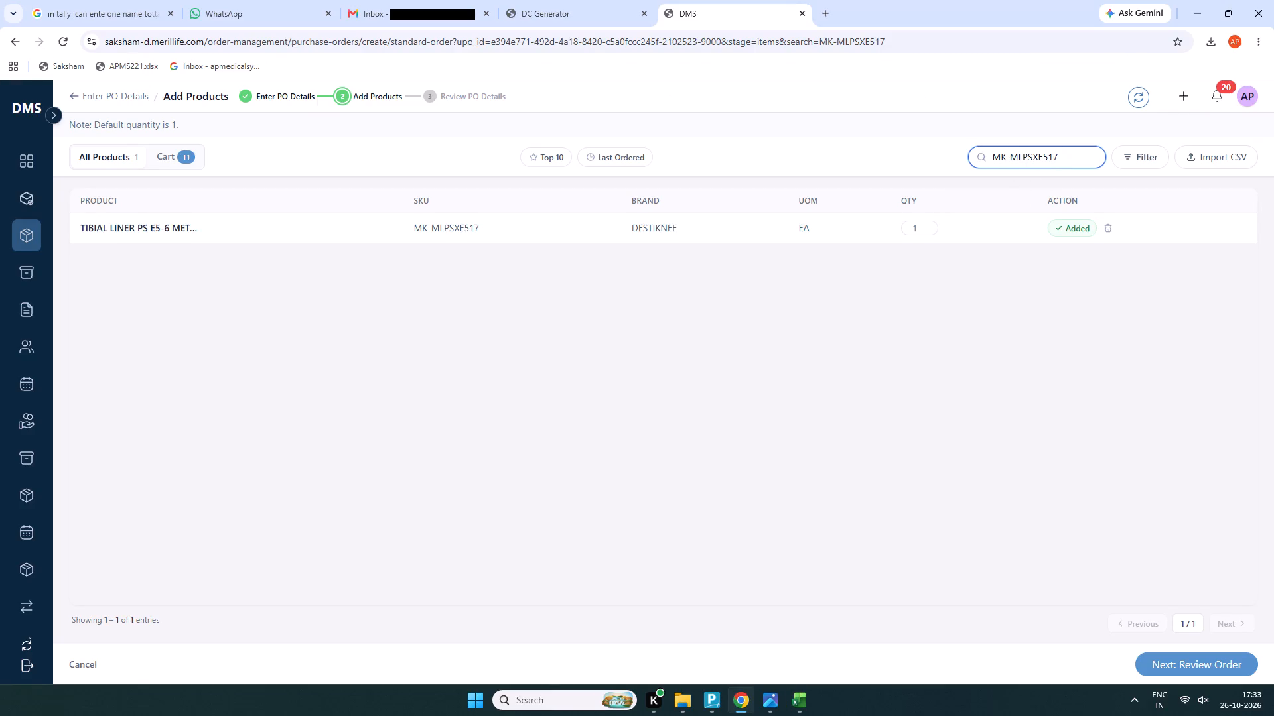
pyautogui.hotkey('alt', 'Tab')
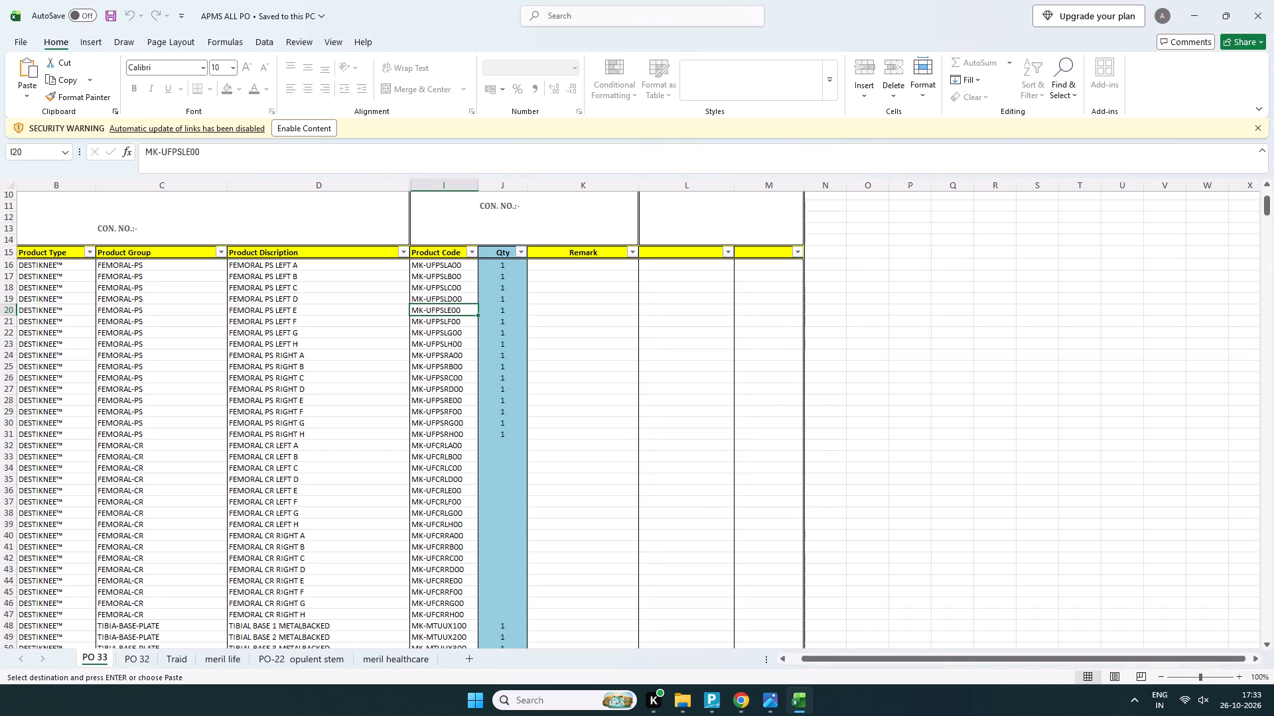
pyautogui.click(604, 361)
pyautogui.click(449, 309)
pyautogui.hotkey('ctrl', 'c')
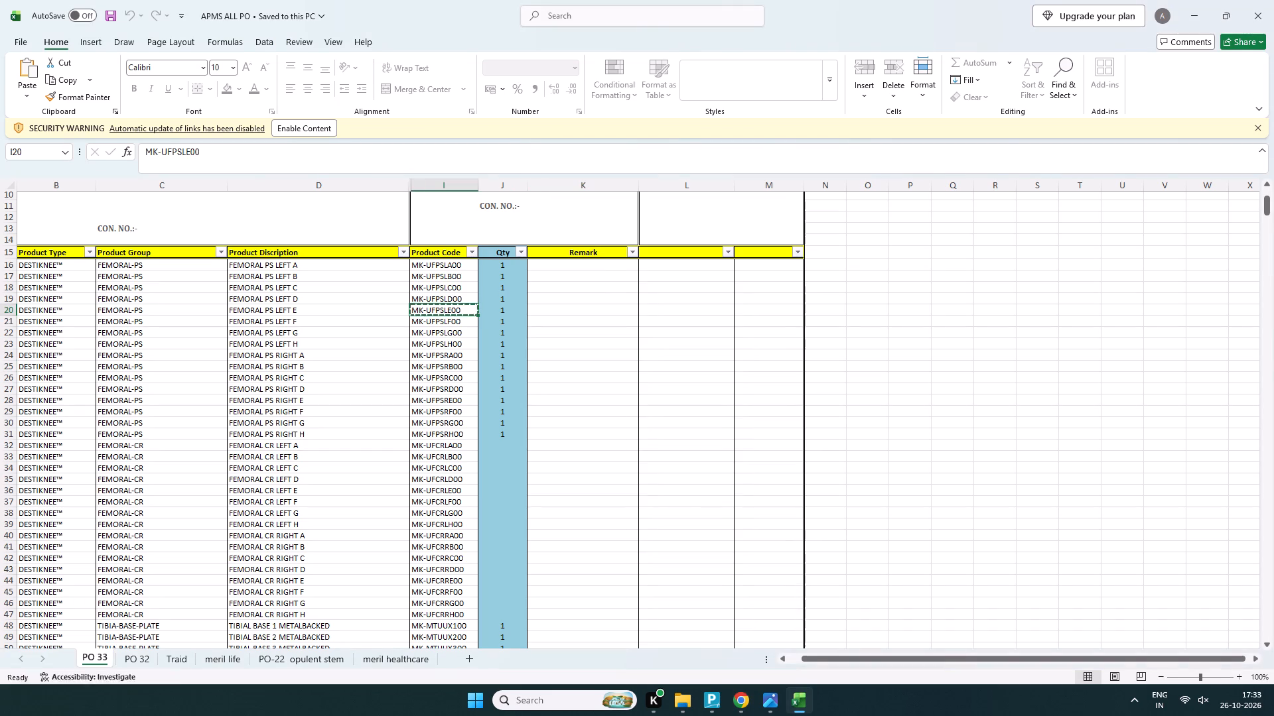
pyautogui.hotkey('alt', 'Tab')
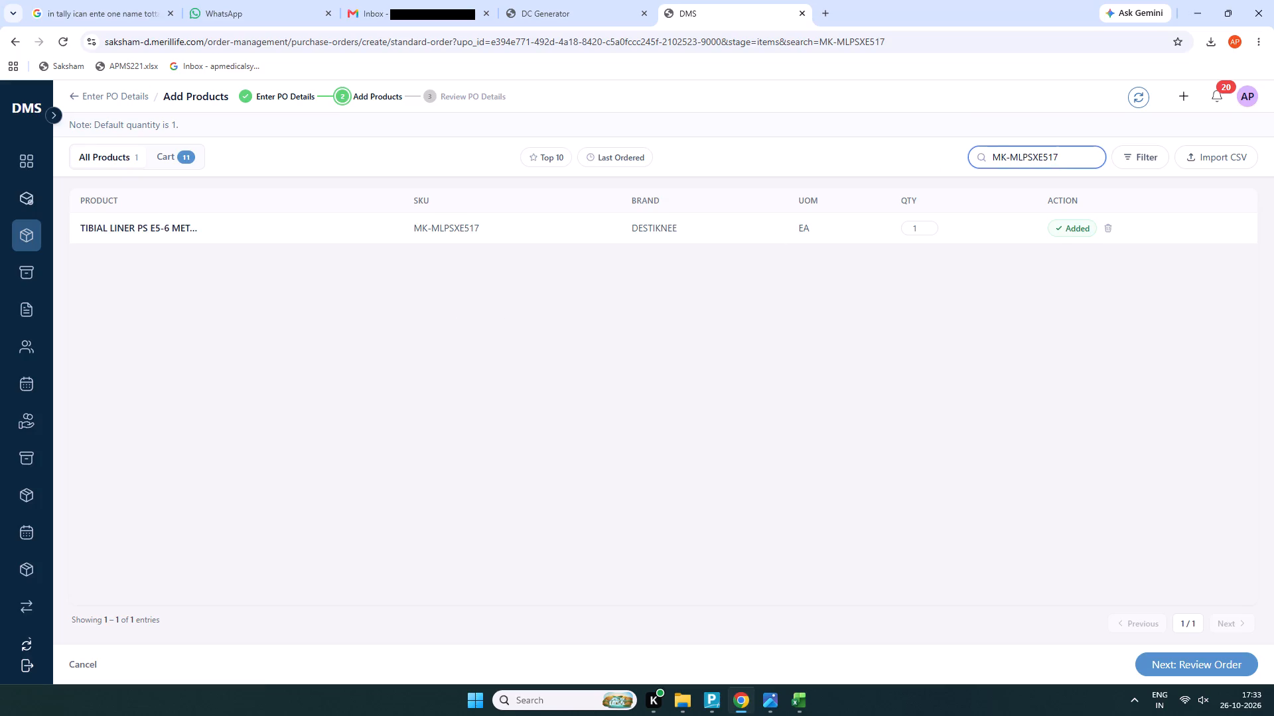
pyautogui.tripleClick(1017, 157)
pyautogui.hotkey('ctrl', 'v')
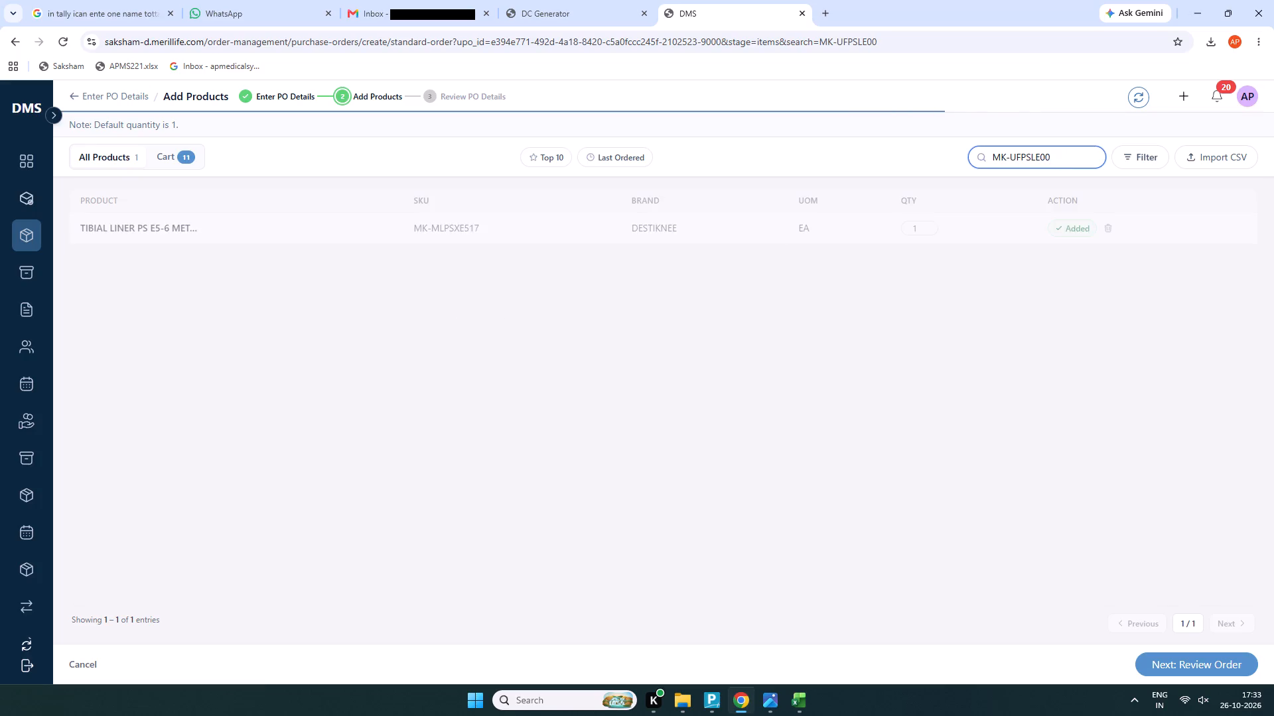
pyautogui.doubleClick(949, 226)
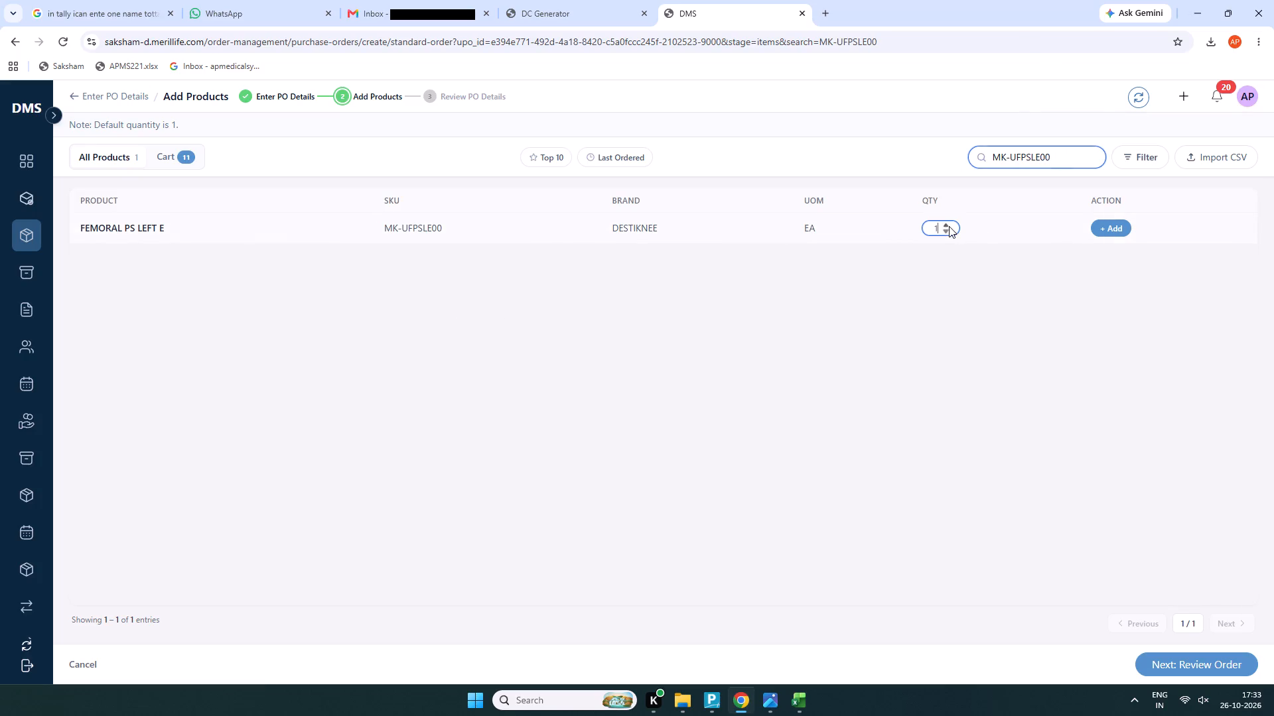
pyautogui.click(1106, 225)
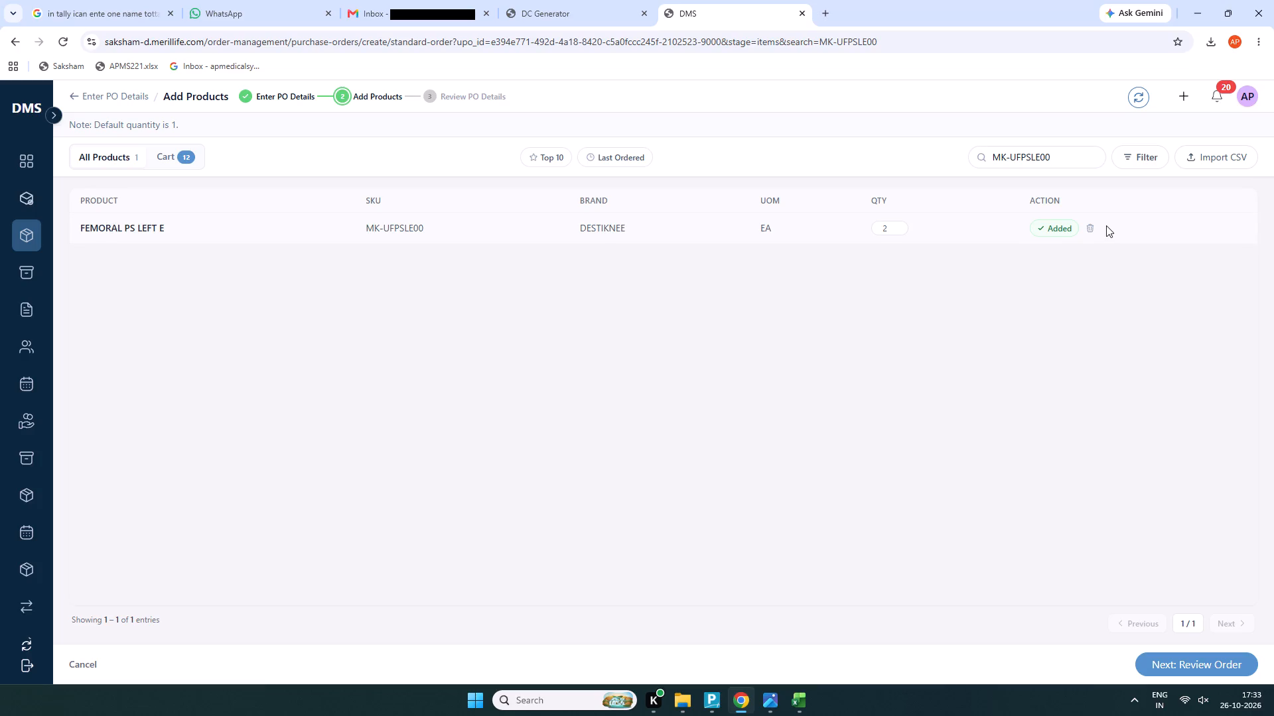
# Copy code MK-MLPSXE511 (TIBIAL LINER PS E5-6 METALBACKED, 11mm) from the PO 33 sheet in Excel and add that product to the DMS order with quantity 1.
pyautogui.hotkey('alt', 'Tab')
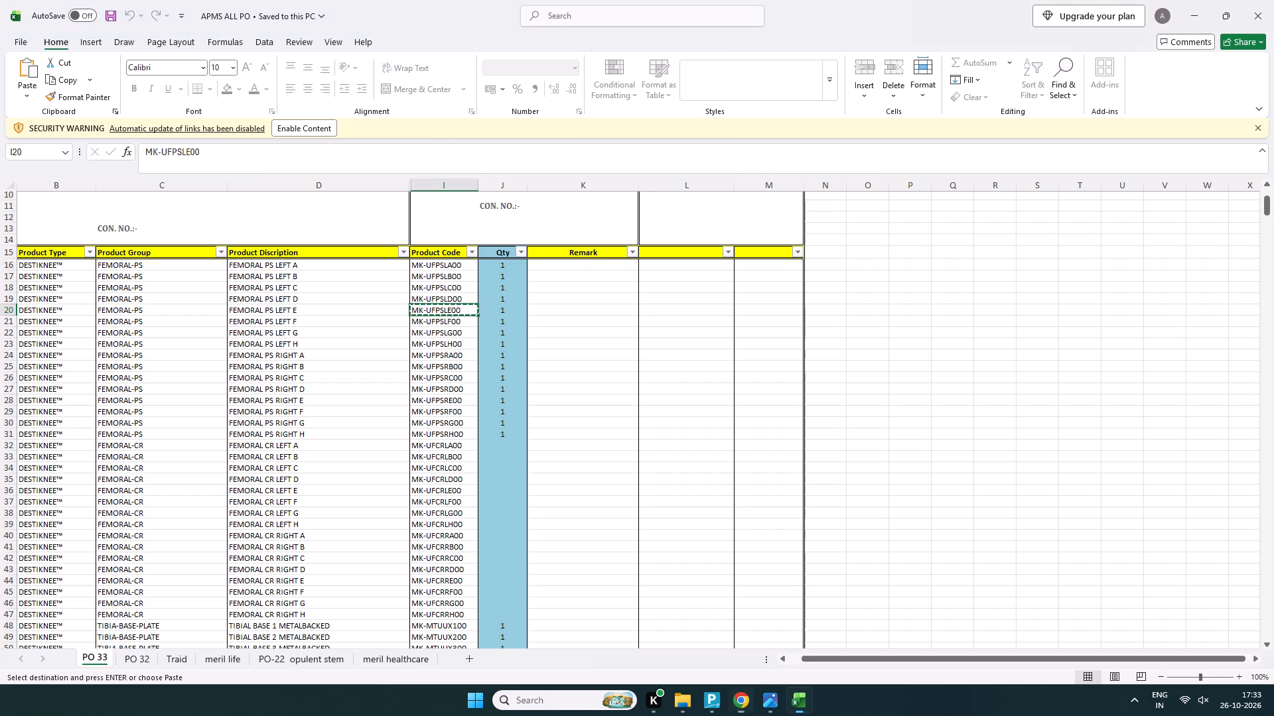
pyautogui.scroll(-4, 442, 426)
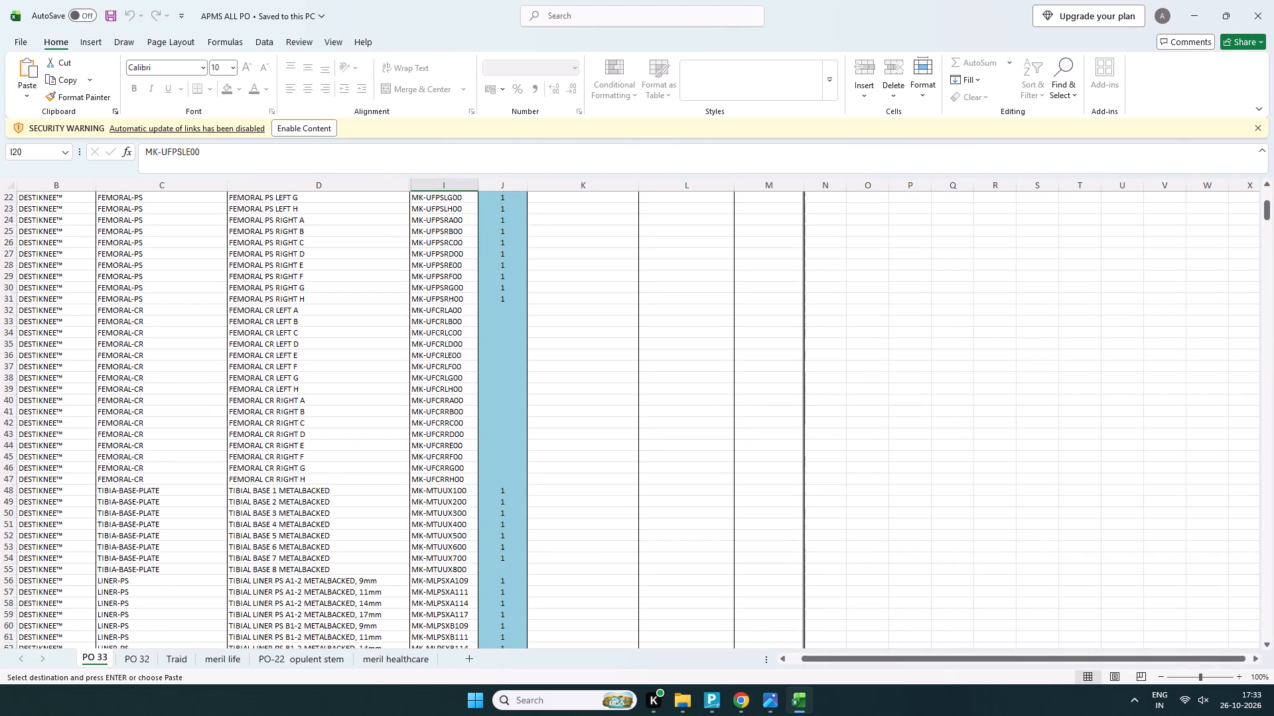
pyautogui.scroll(-6, 444, 418)
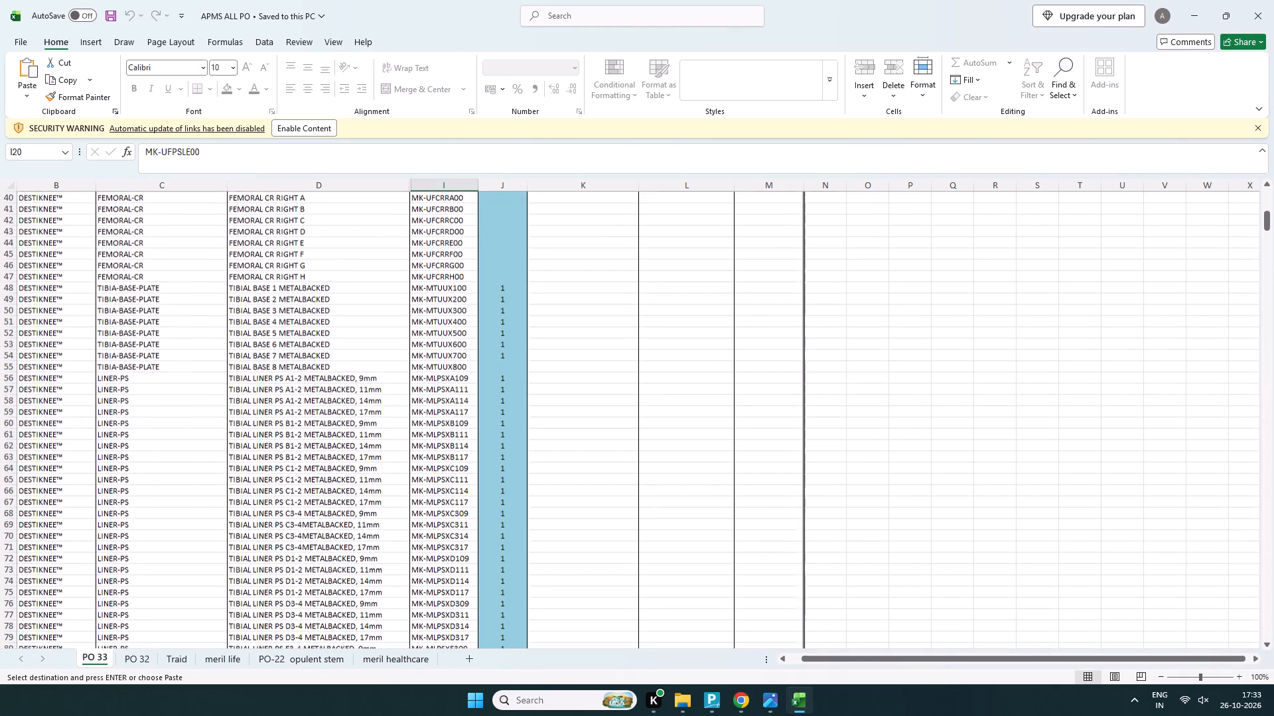
pyautogui.scroll(-2, 451, 434)
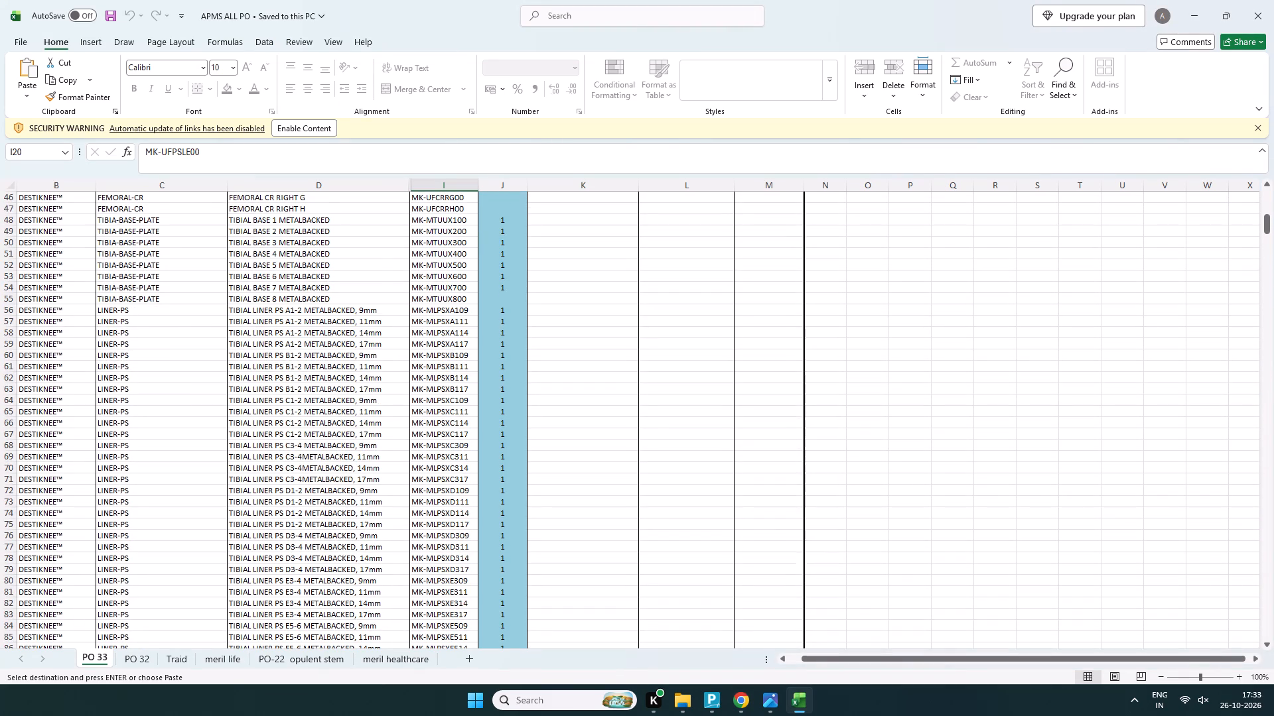
pyautogui.scroll(-4, 451, 435)
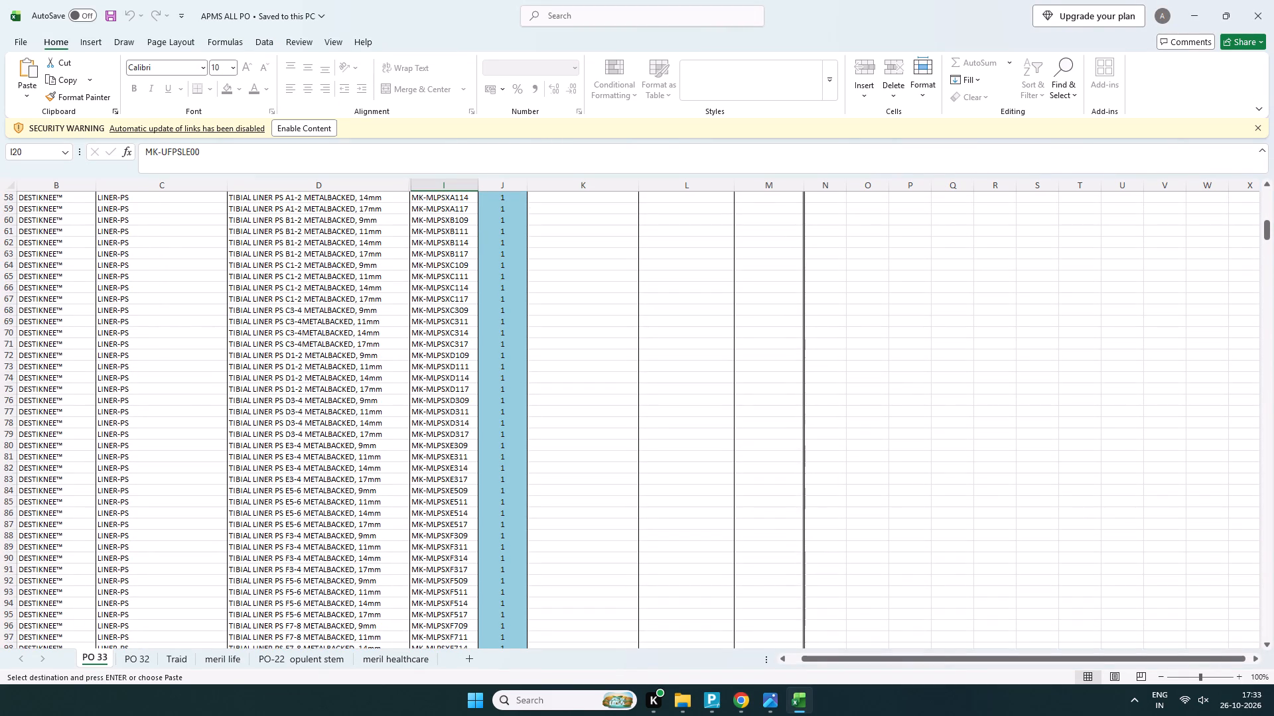
pyautogui.click(447, 504)
pyautogui.hotkey('ctrl', 'c')
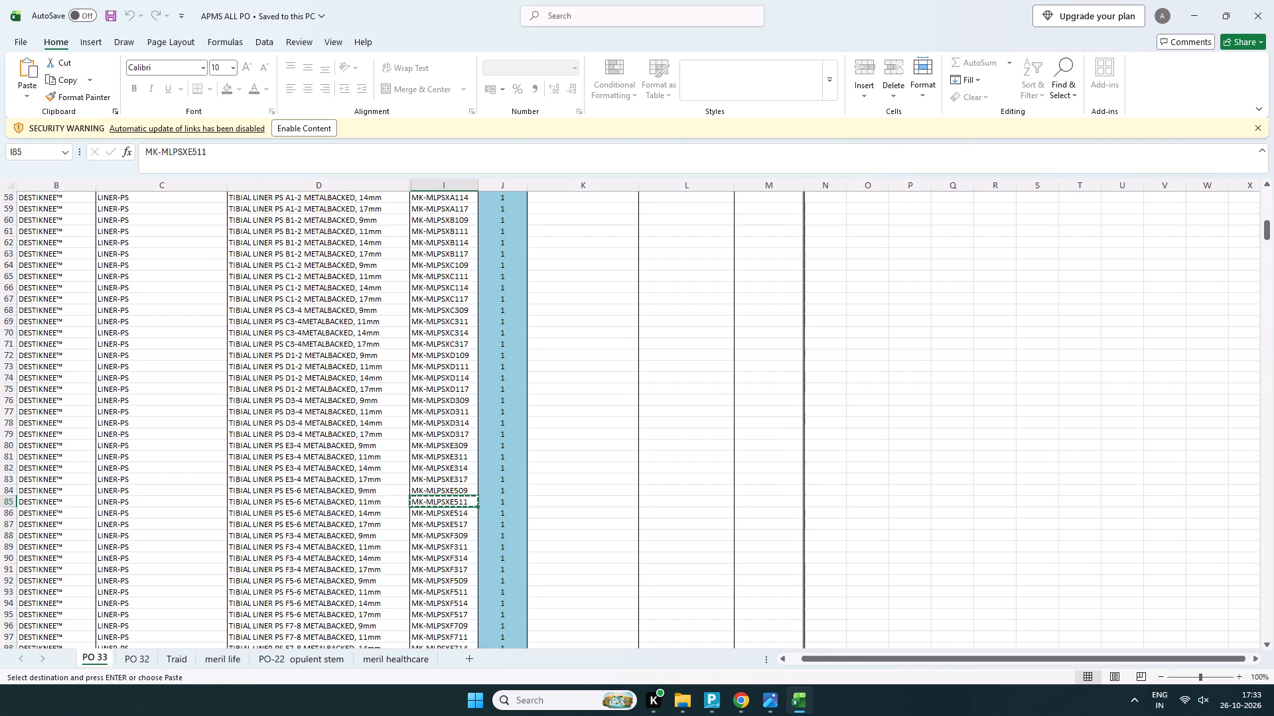
pyautogui.hotkey('alt', 'Tab')
pyautogui.tripleClick(1005, 158)
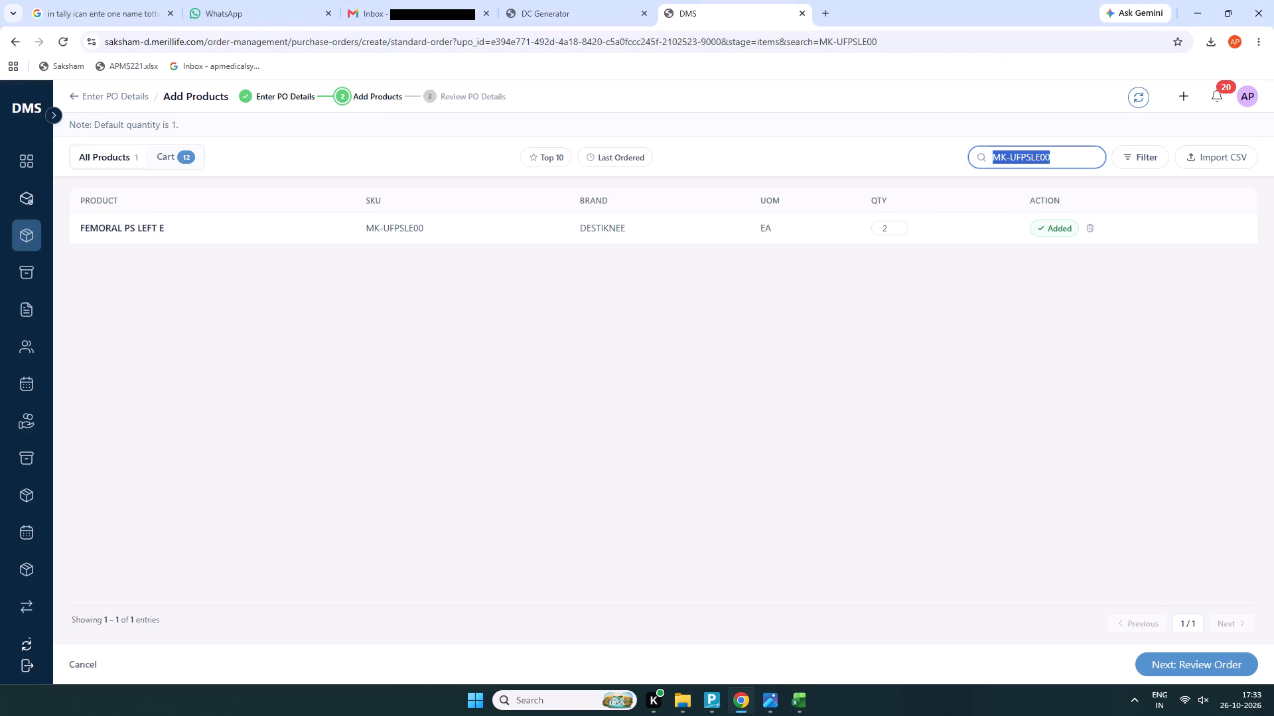
pyautogui.hotkey('ctrl', 'v')
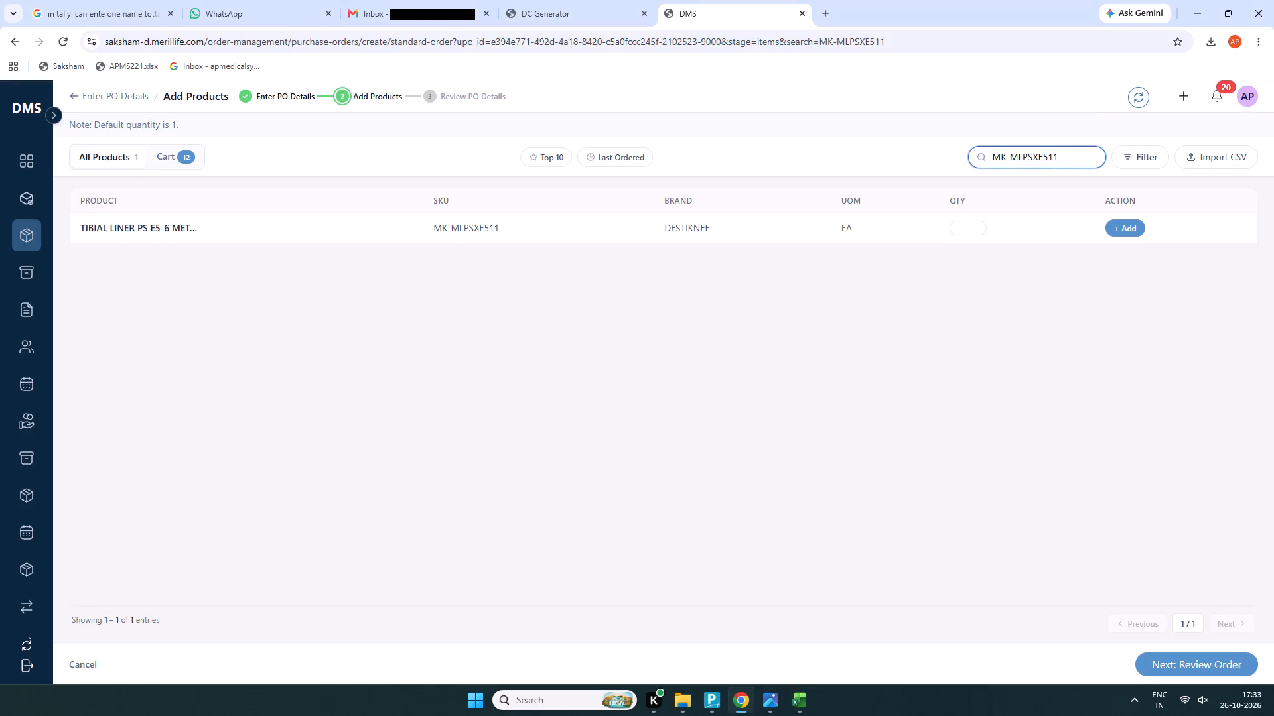
pyautogui.click(1121, 230)
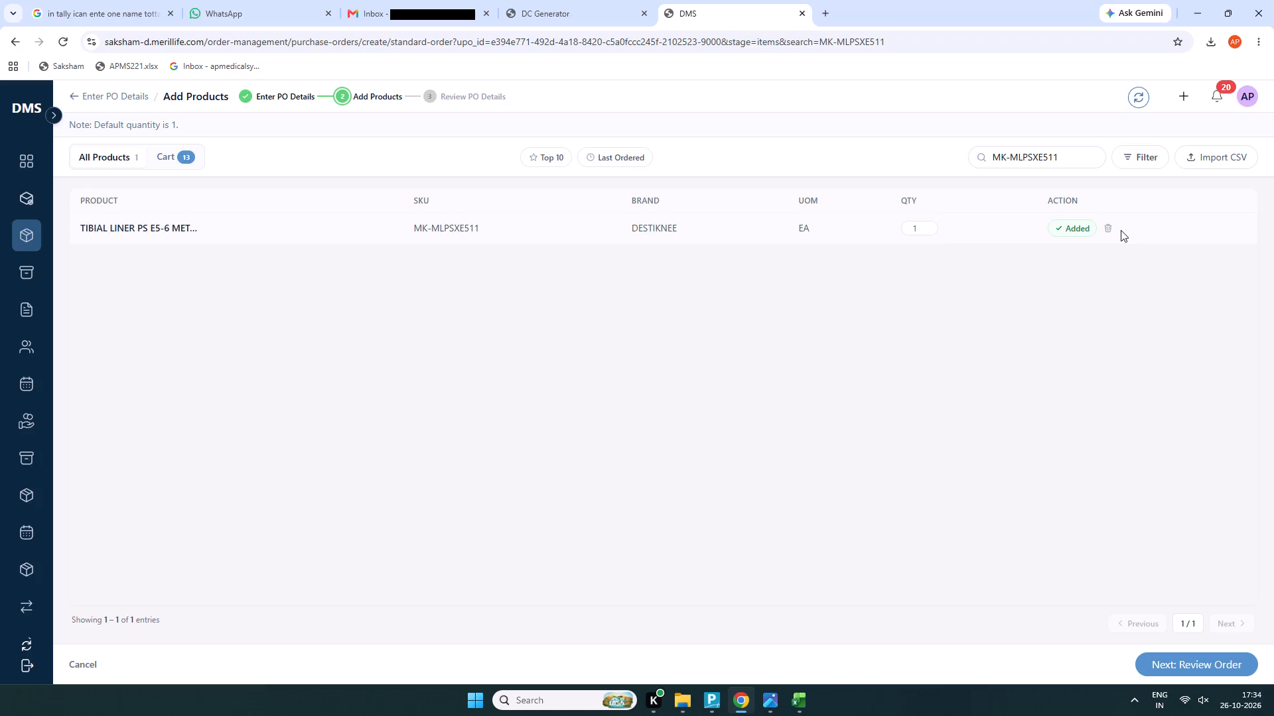
# Copy code MK-UFPSLC00 (FEMORAL PS LEFT C) from the PO 33 sheet in Excel and add that product to the DMS order with quantity 3.
pyautogui.hotkey('alt', 'Tab')
pyautogui.scroll(4, 635, 361)
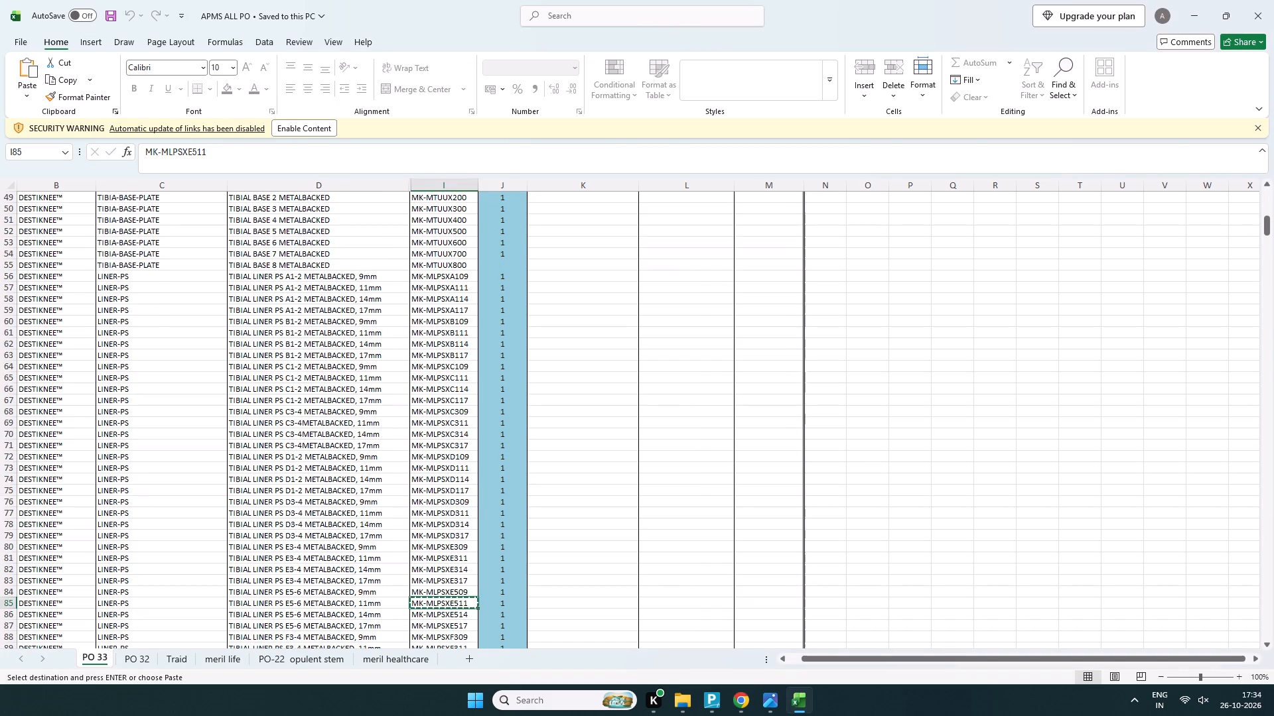
pyautogui.scroll(5, 635, 361)
pyautogui.scroll(6, 579, 396)
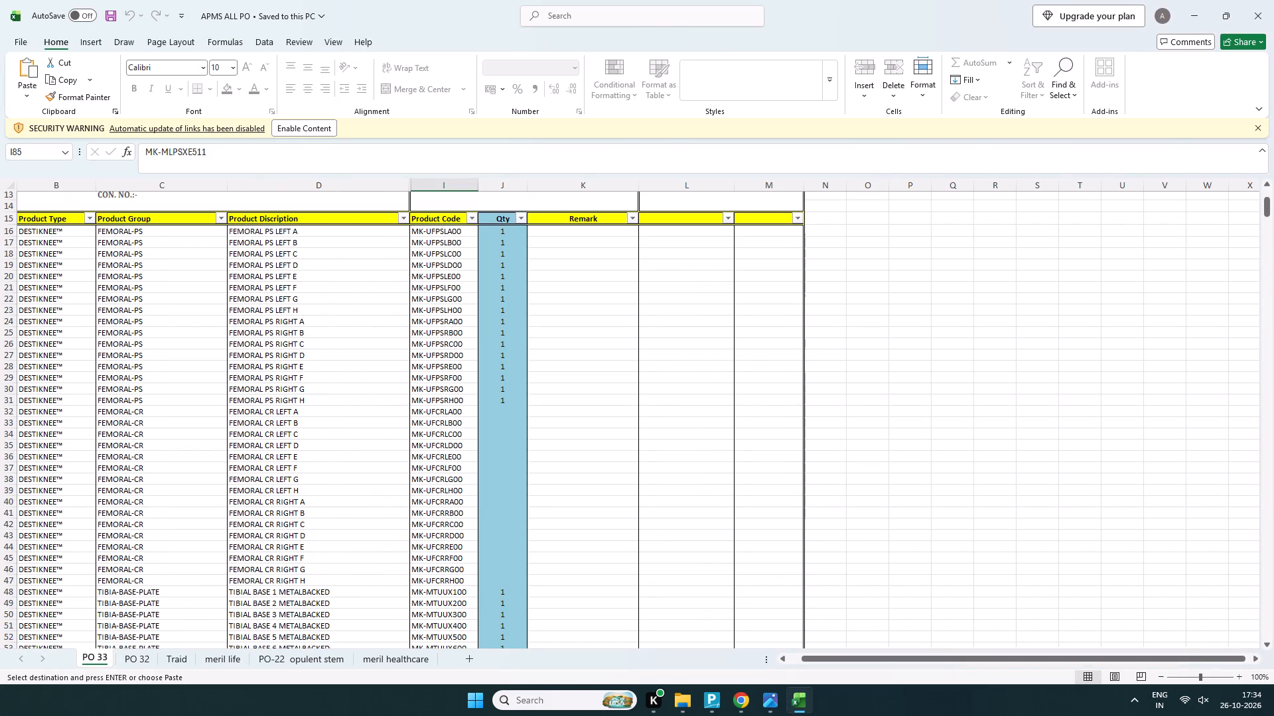
pyautogui.click(455, 254)
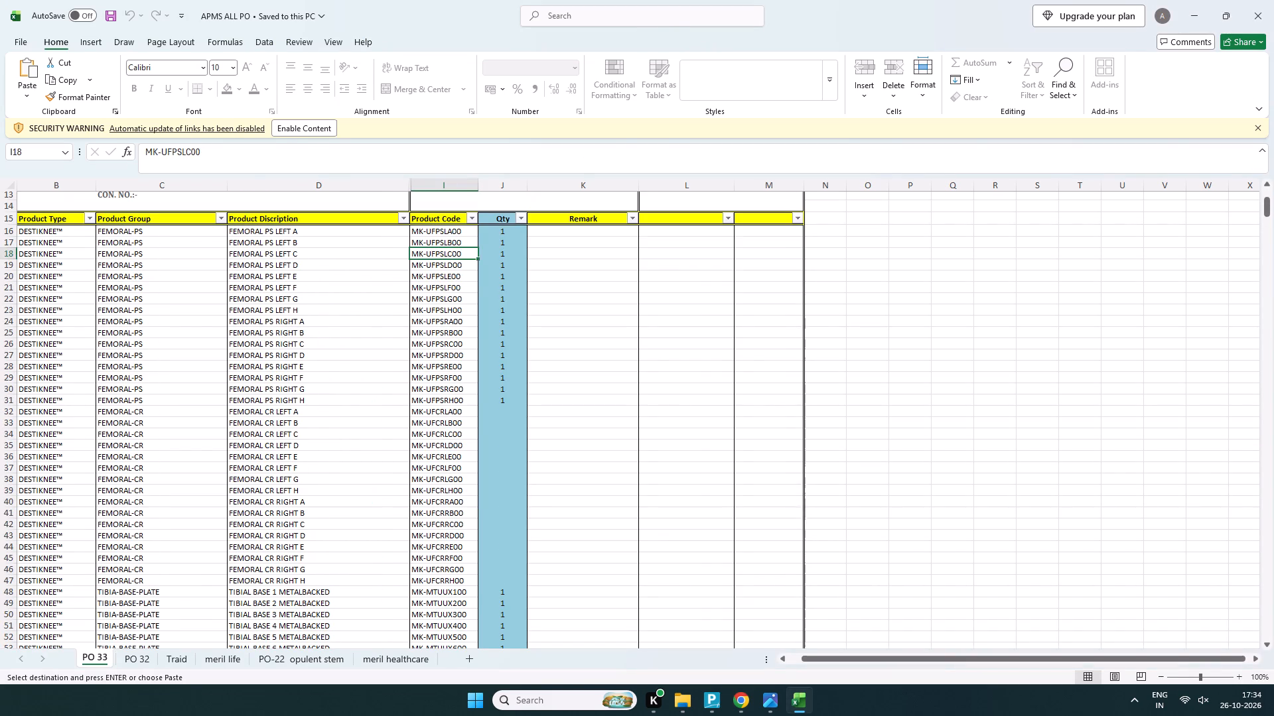
pyautogui.hotkey('ctrl', 'c')
pyautogui.hotkey('alt', 'Tab')
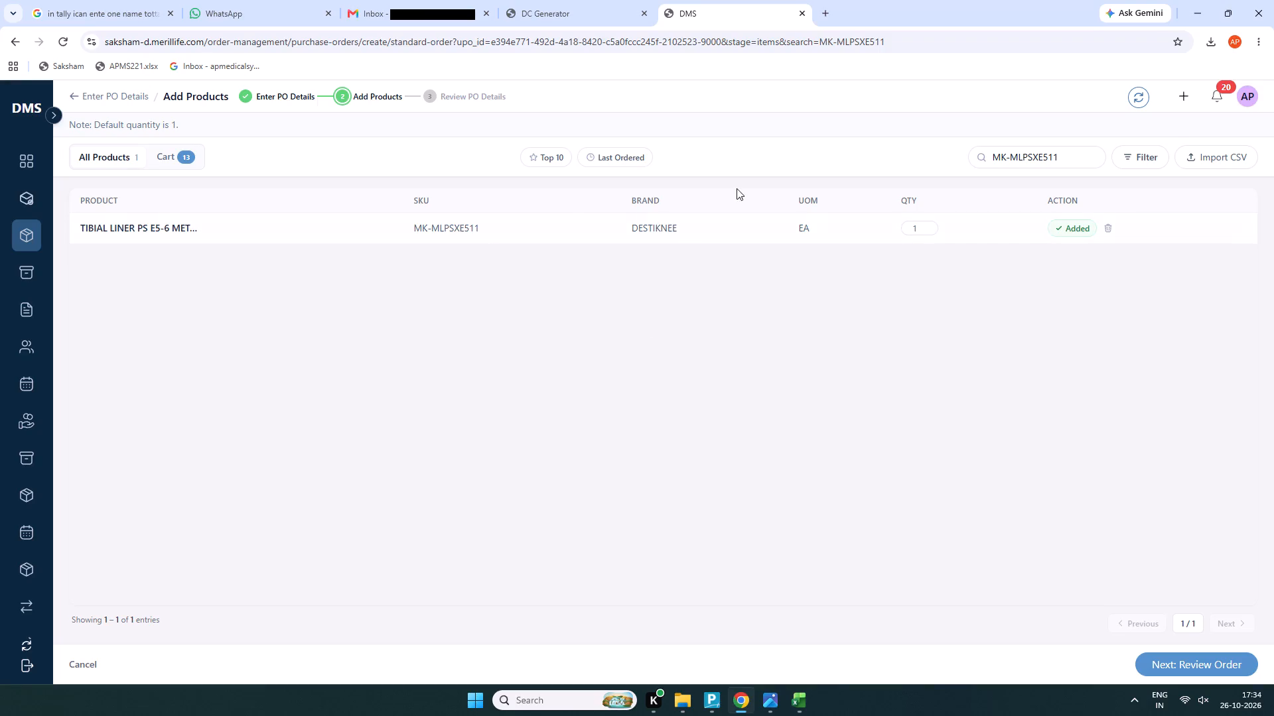
pyautogui.tripleClick(1009, 158)
pyautogui.hotkey('ctrl', 'v')
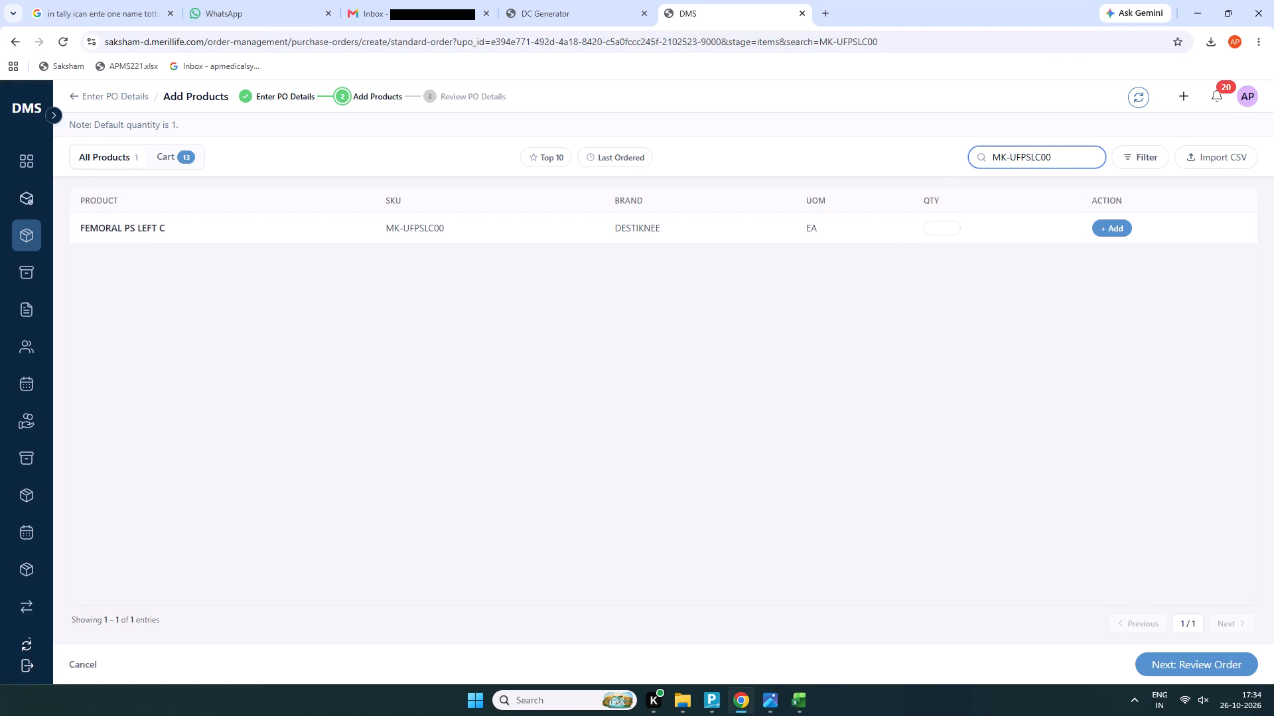
pyautogui.tripleClick(950, 228)
pyautogui.click(950, 228)
pyautogui.tripleClick(948, 226)
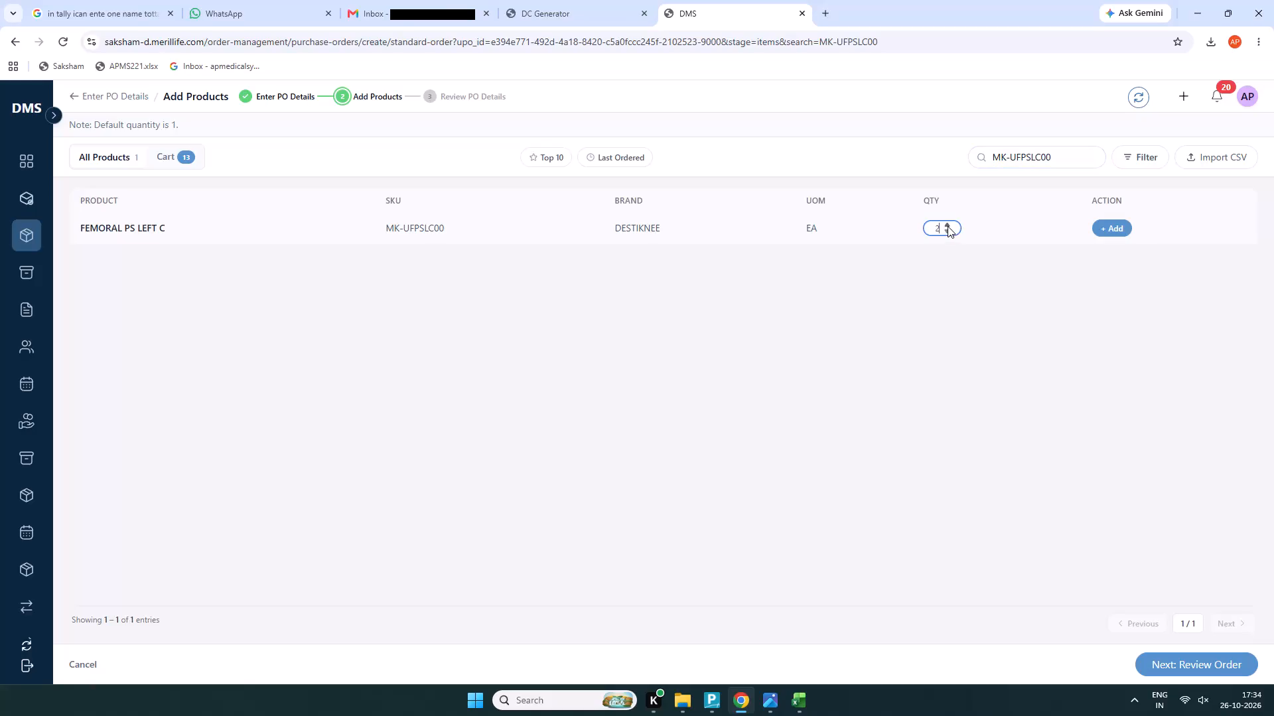
pyautogui.click(947, 228)
pyautogui.click(1101, 227)
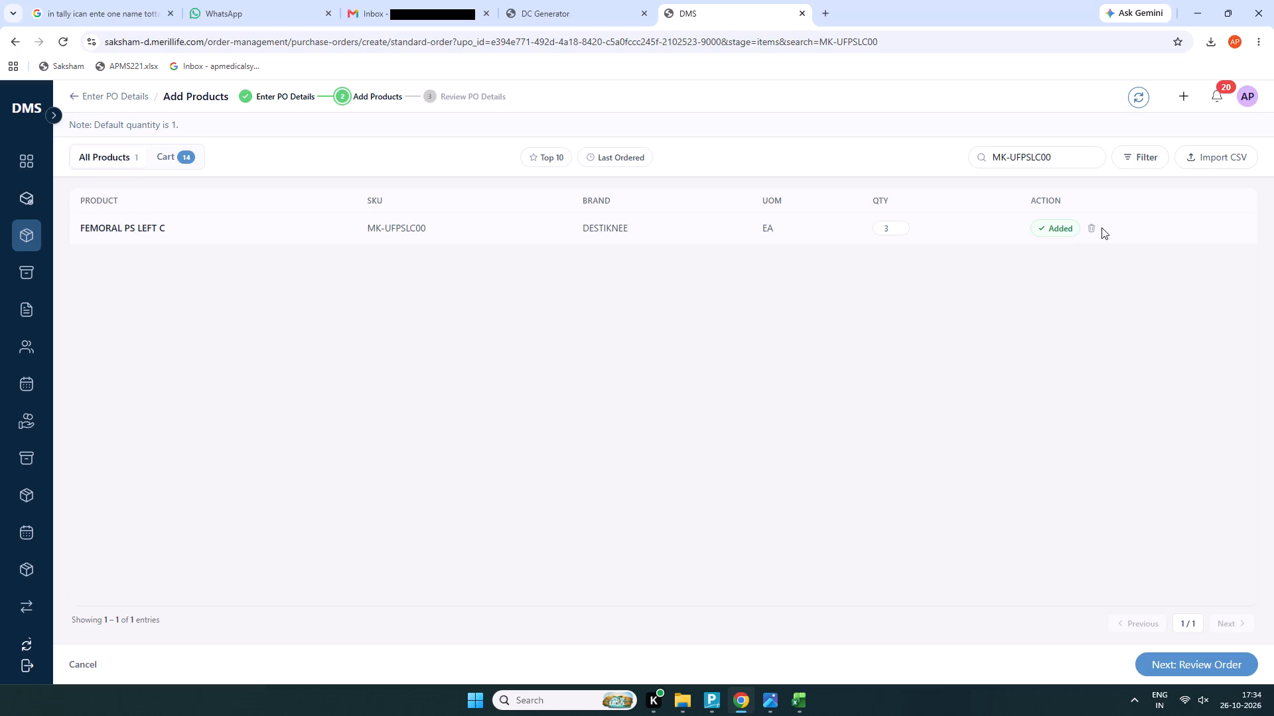
# Copy code MK-MLPSXC109 (TIBIAL LINER PS C1-2 METALBACKED, 9mm) from the PO 33 sheet in Excel and add that product to the DMS order with quantity 2.
pyautogui.hotkey('alt', 'Tab')
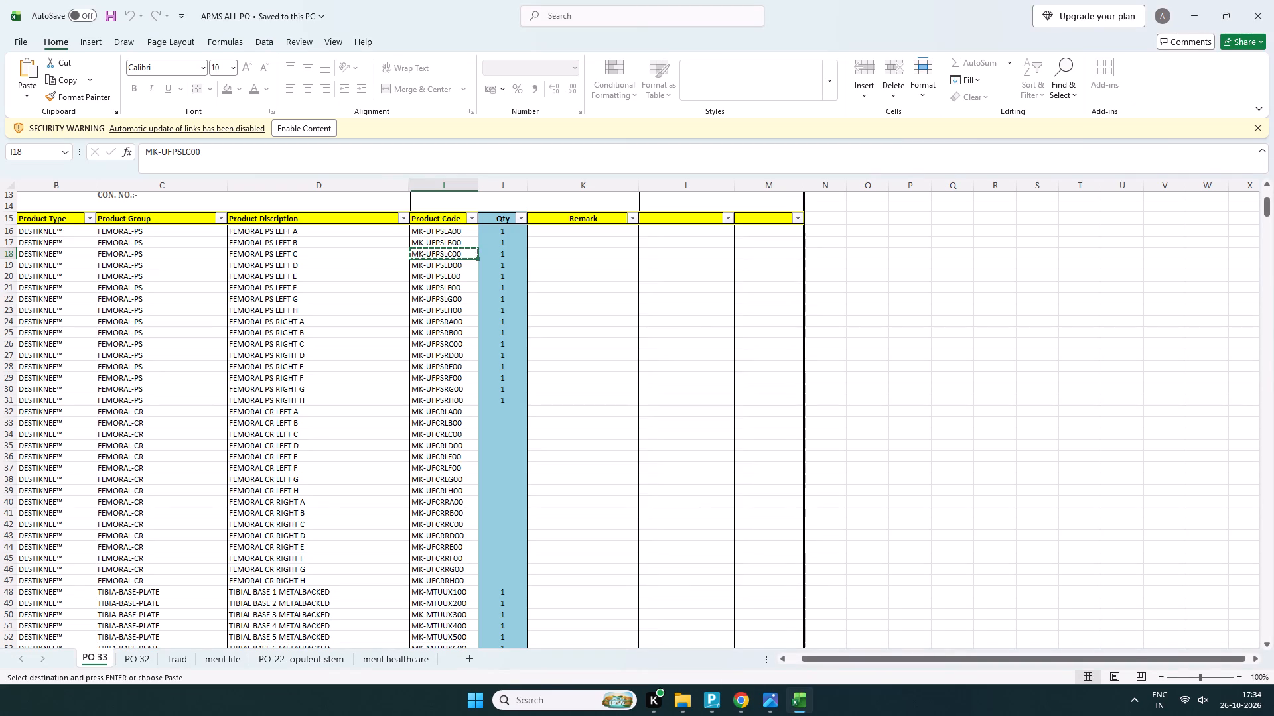
pyautogui.scroll(-3, 477, 506)
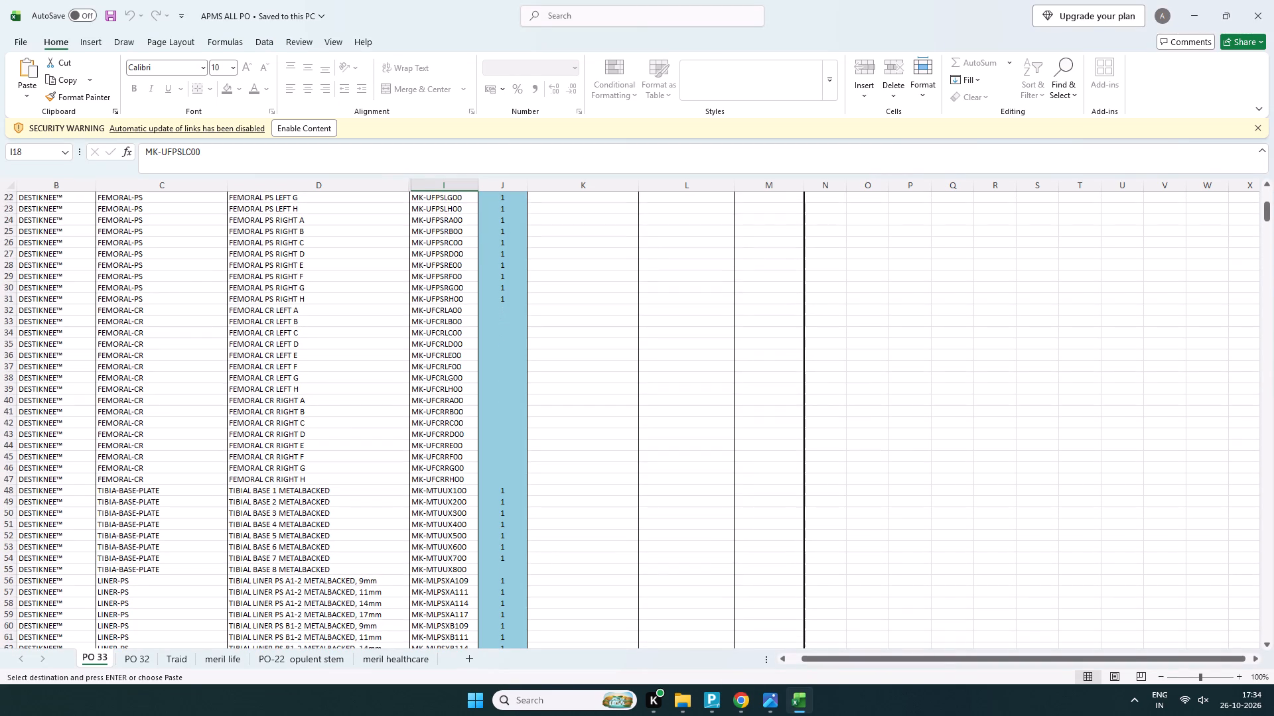
pyautogui.scroll(-3, 477, 506)
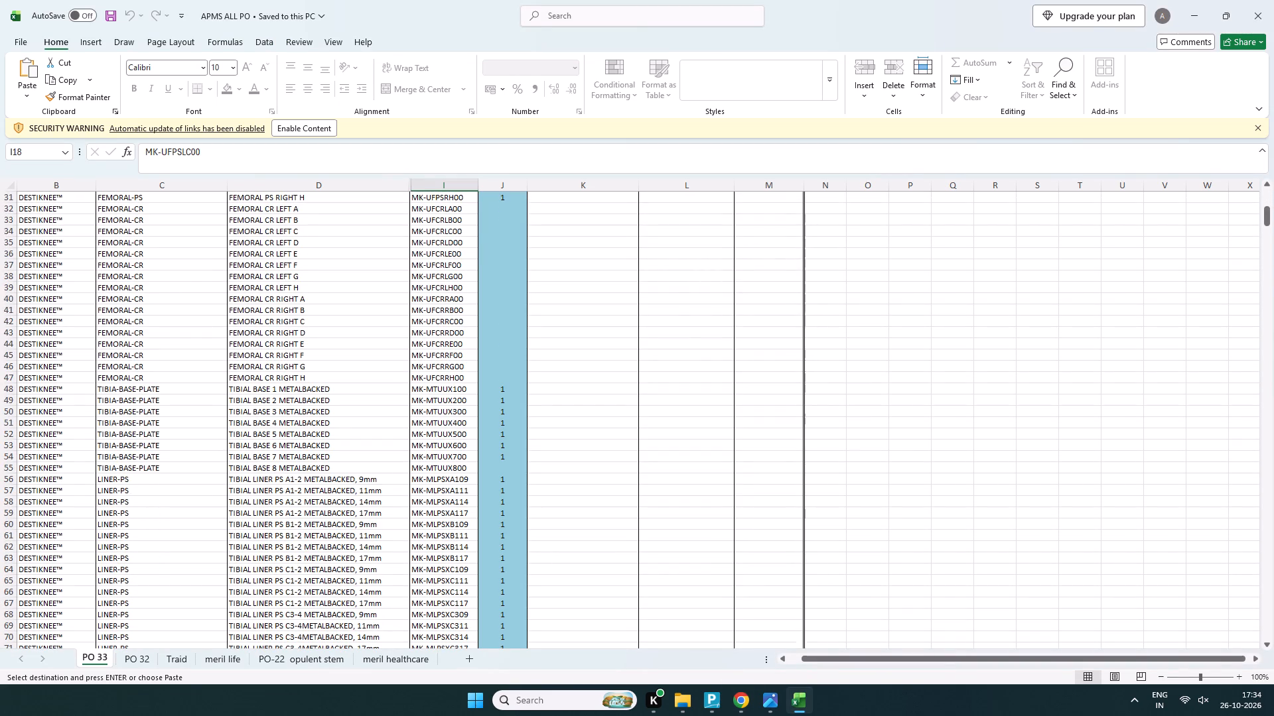
pyautogui.scroll(-1, 471, 498)
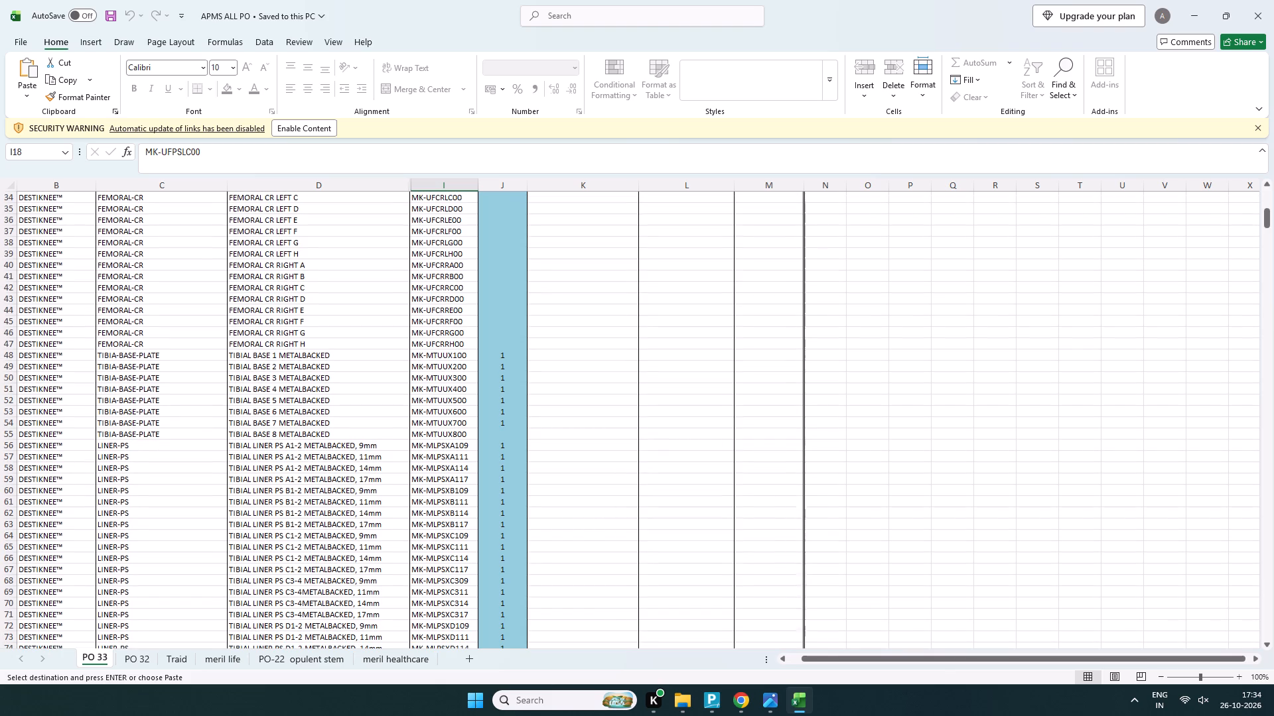
pyautogui.click(464, 538)
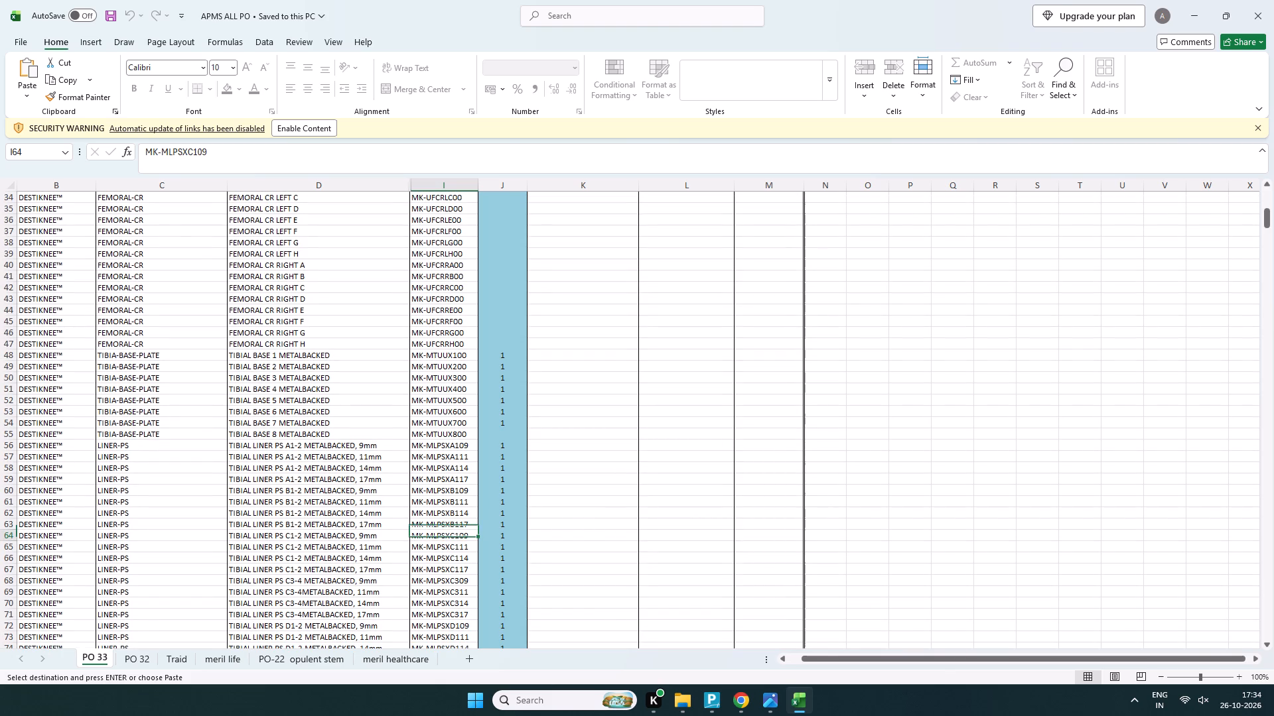
pyautogui.hotkey('ctrl', 'c')
pyautogui.hotkey('alt', 'Tab')
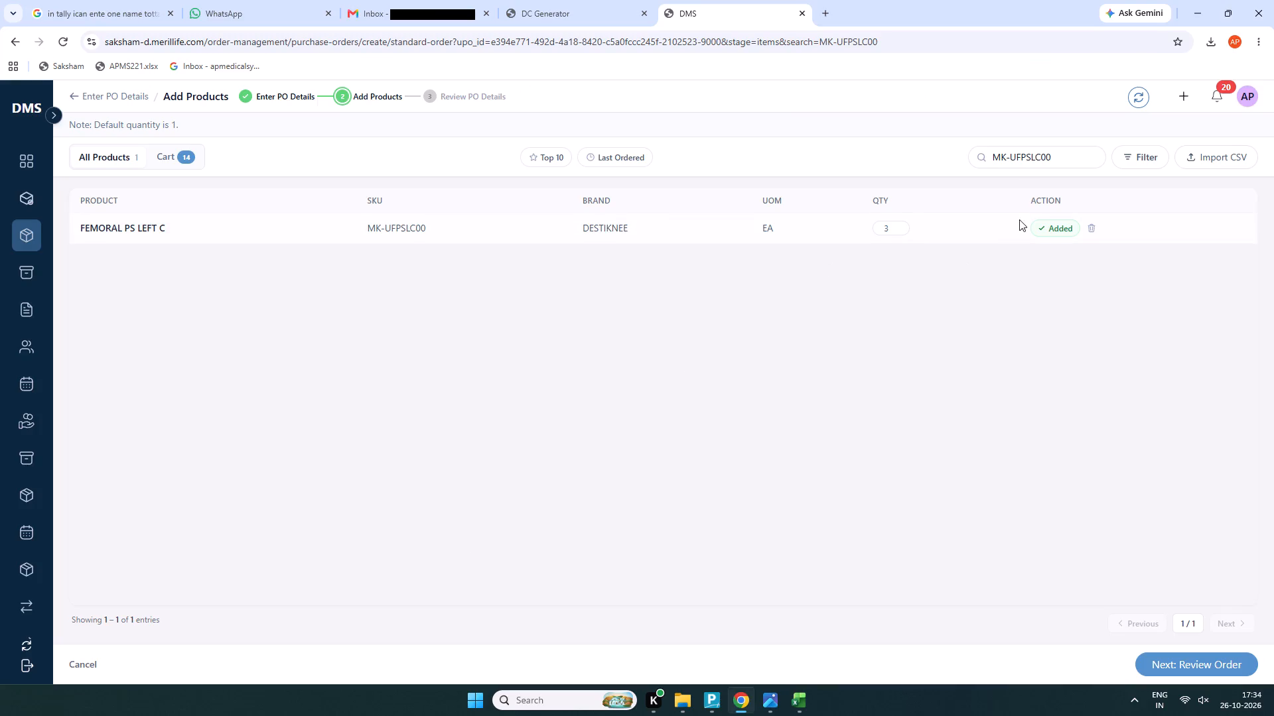
pyautogui.tripleClick(1006, 155)
pyautogui.hotkey('ctrl', 'v')
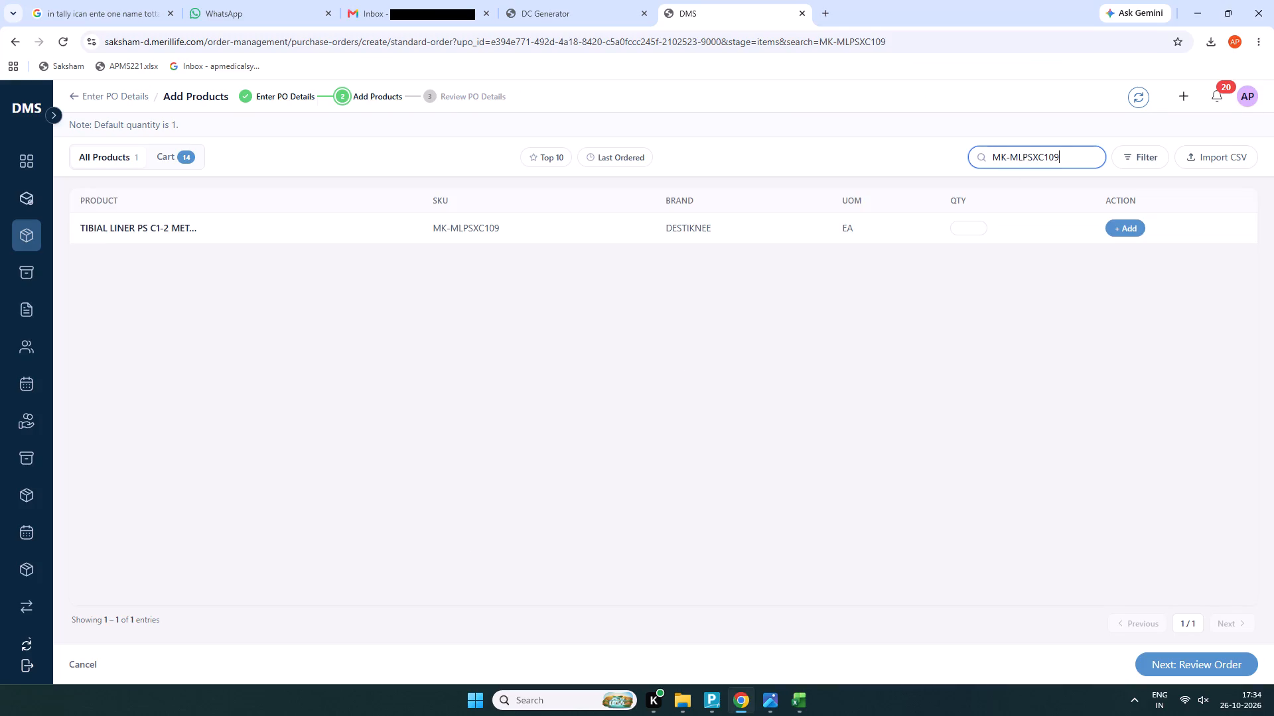
pyautogui.doubleClick(979, 223)
pyautogui.click(1125, 224)
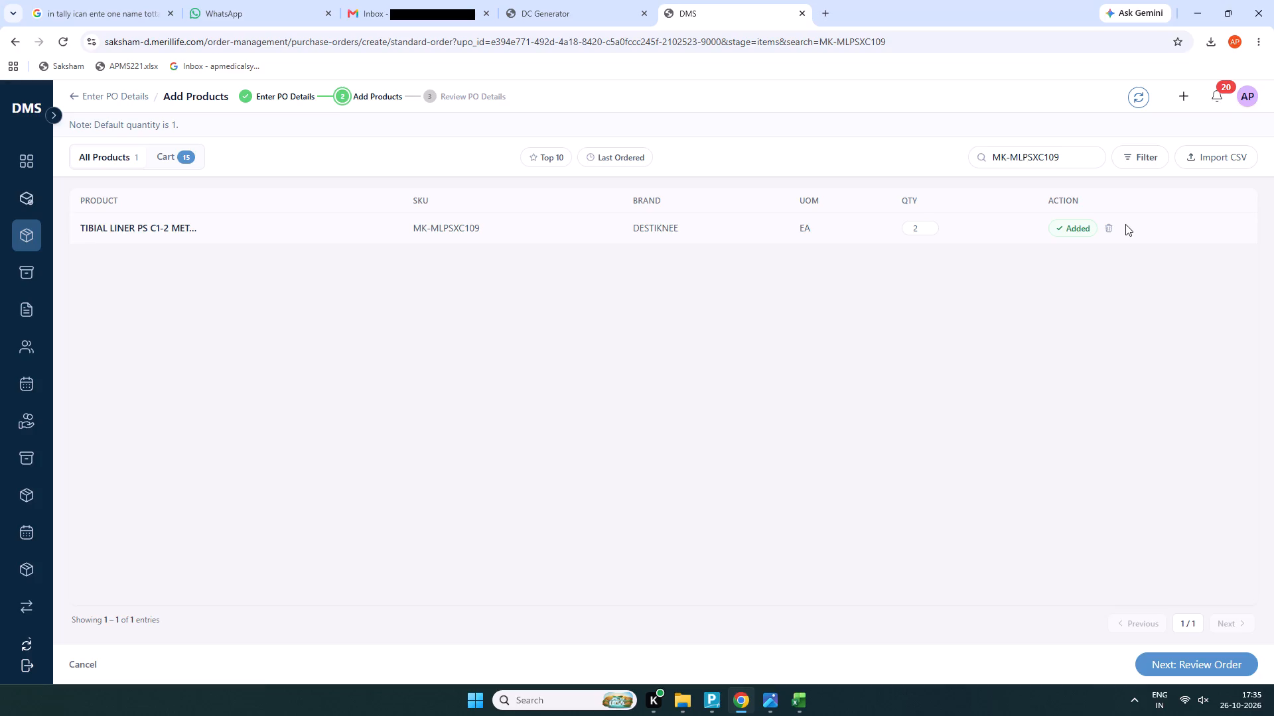
# Copy code MK-MLPSXC311 (TIBIAL LINER PS C3-4 METALBACKED, 11mm) from the PO 33 sheet in Excel and add that product to the DMS order with quantity 1.
pyautogui.hotkey('alt', 'Tab')
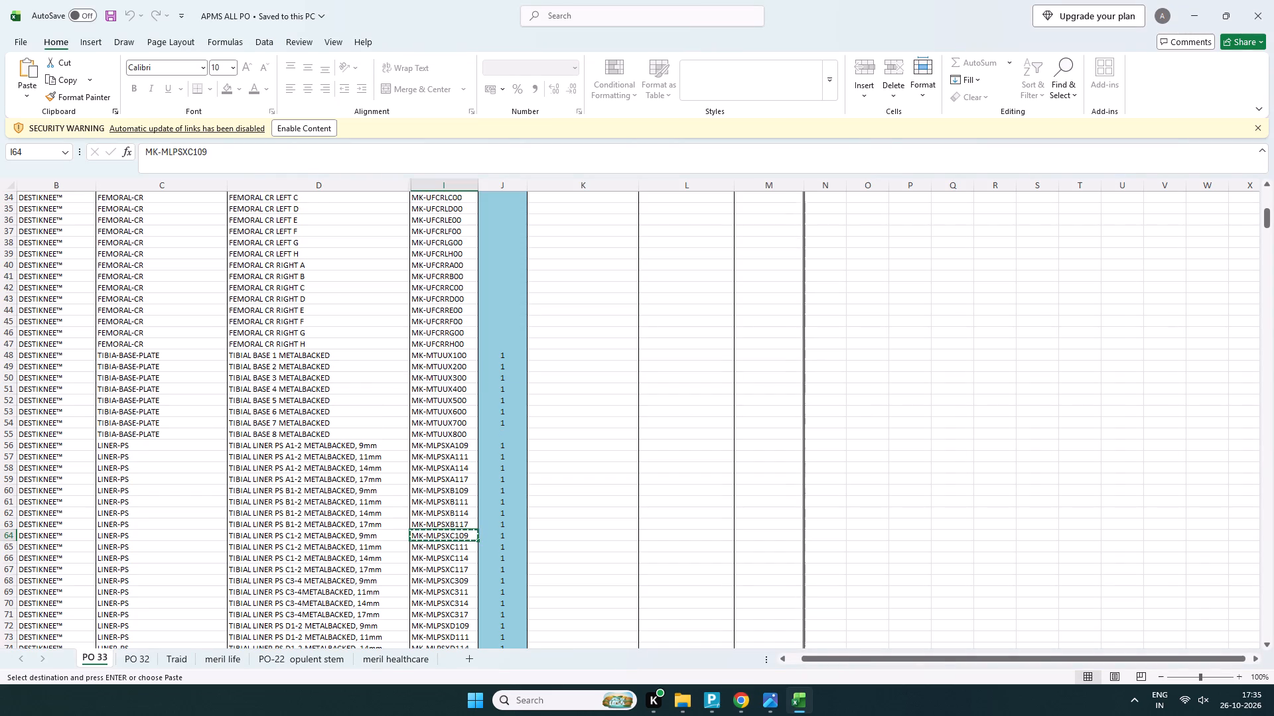
pyautogui.click(460, 593)
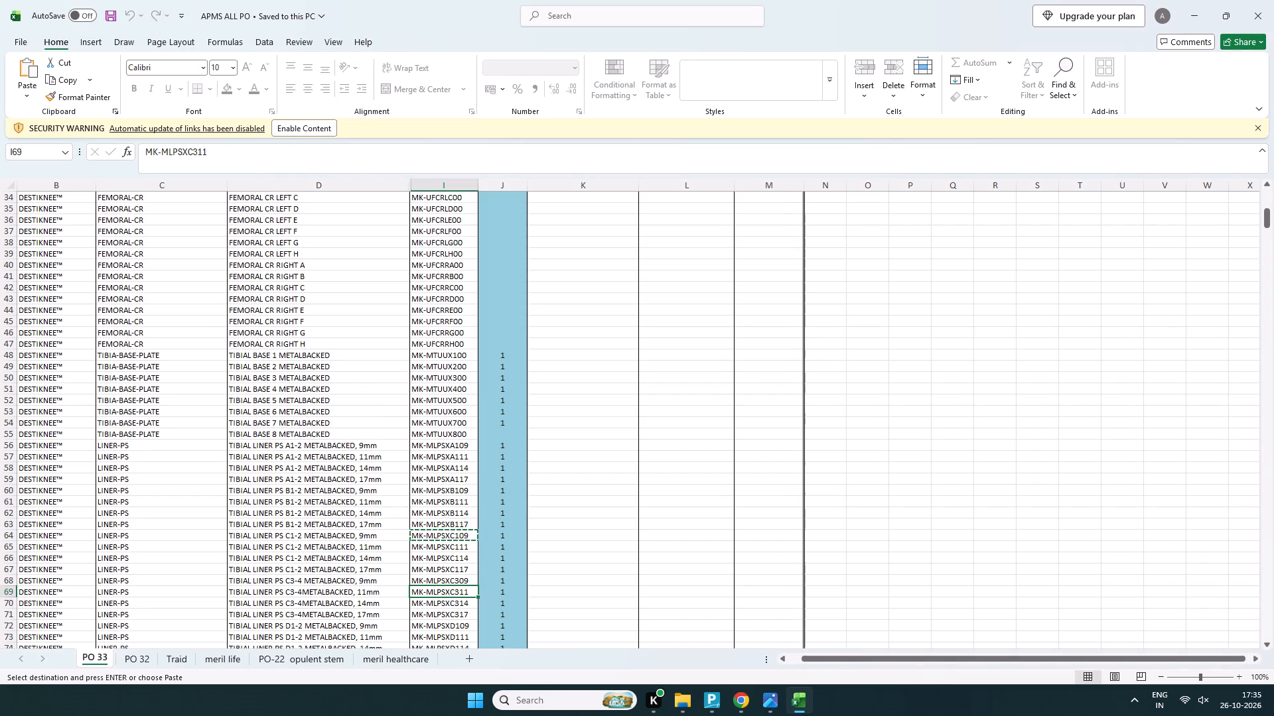
pyautogui.hotkey('ctrl', 'c')
pyautogui.hotkey('alt', 'Tab')
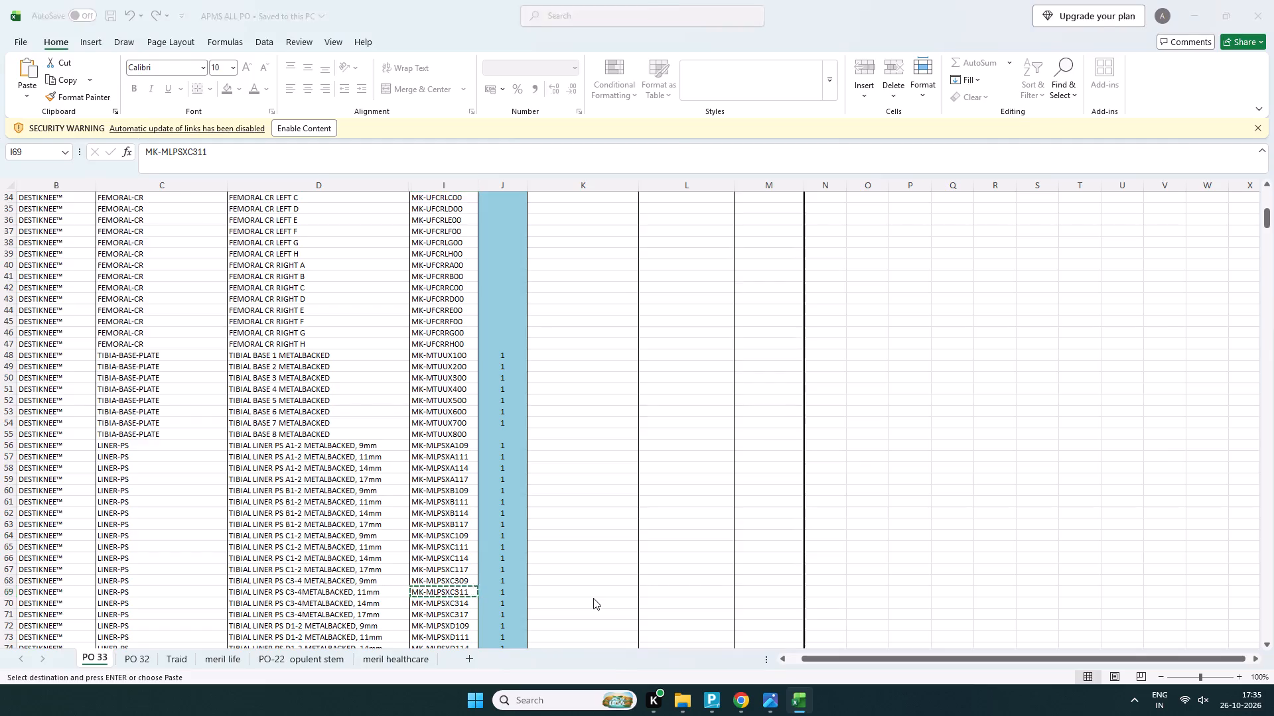
pyautogui.tripleClick(1036, 152)
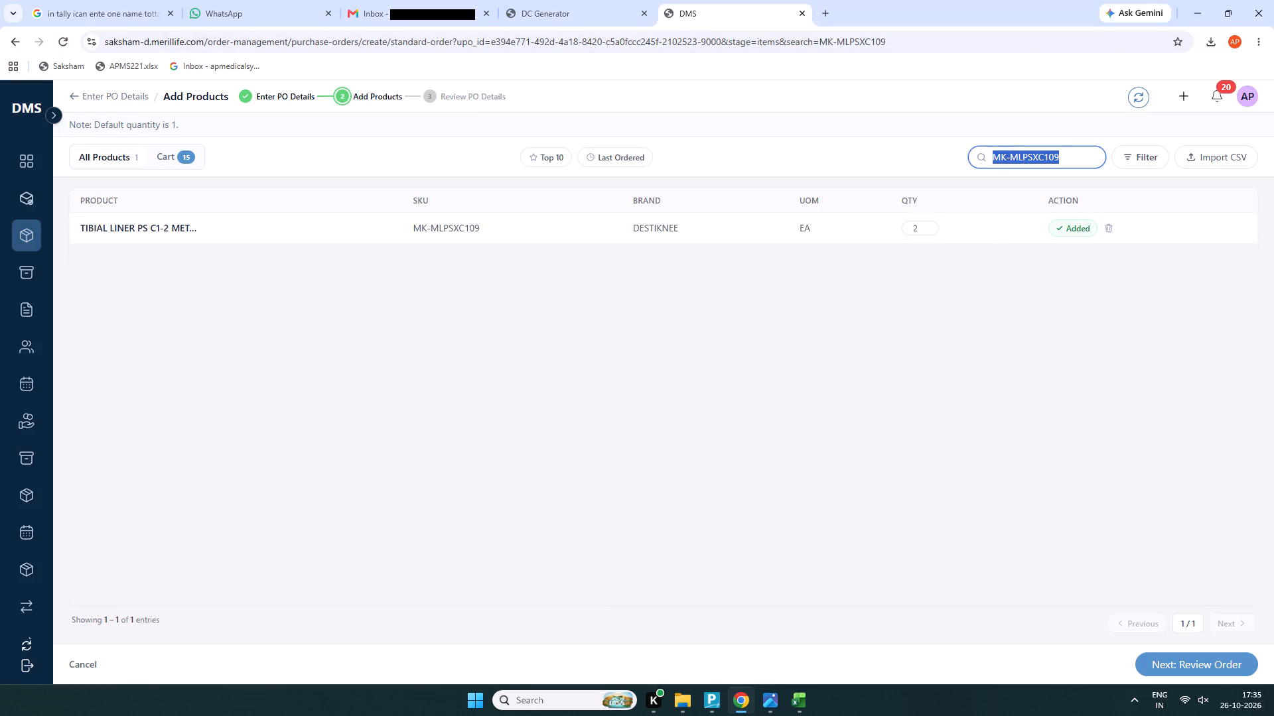
pyautogui.hotkey('ctrl', 'v')
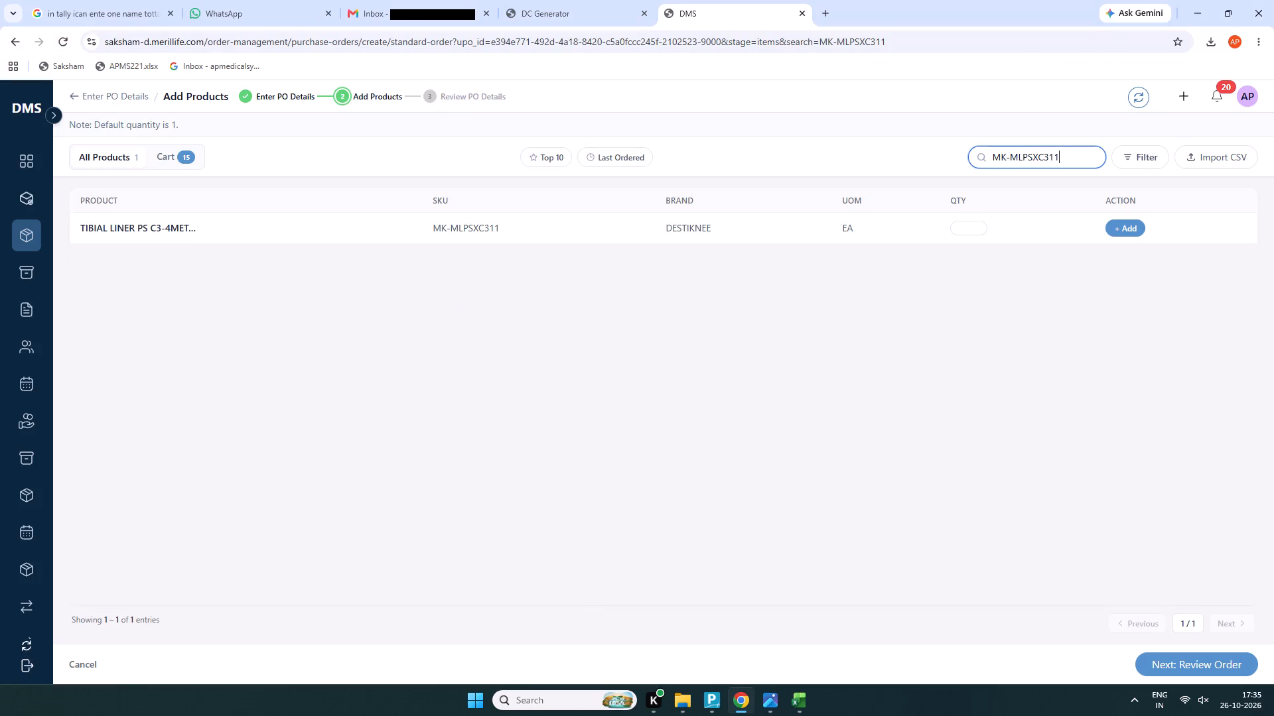
pyautogui.click(1115, 226)
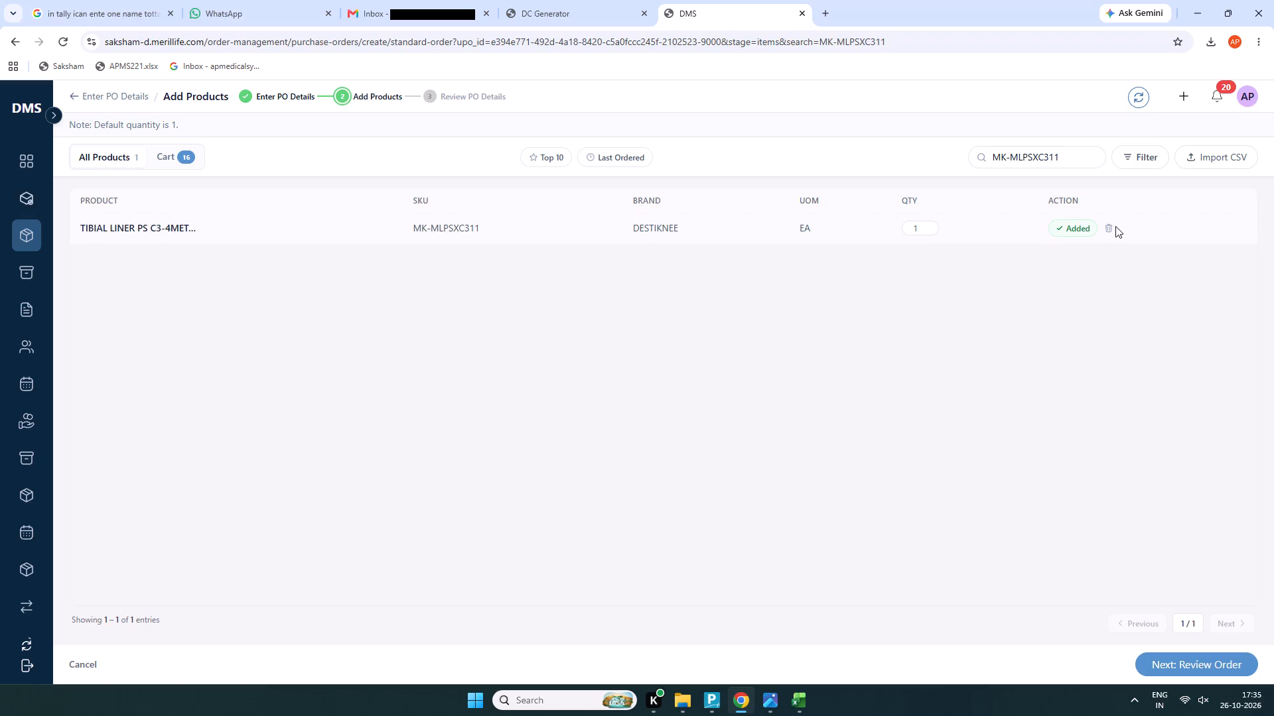
# Copy code MK-MTUUX400 (TIBIAL BASE 4 METALBACKED) from the PO 33 sheet in Excel and add that product to the DMS order with quantity 1.
pyautogui.hotkey('alt', 'Tab')
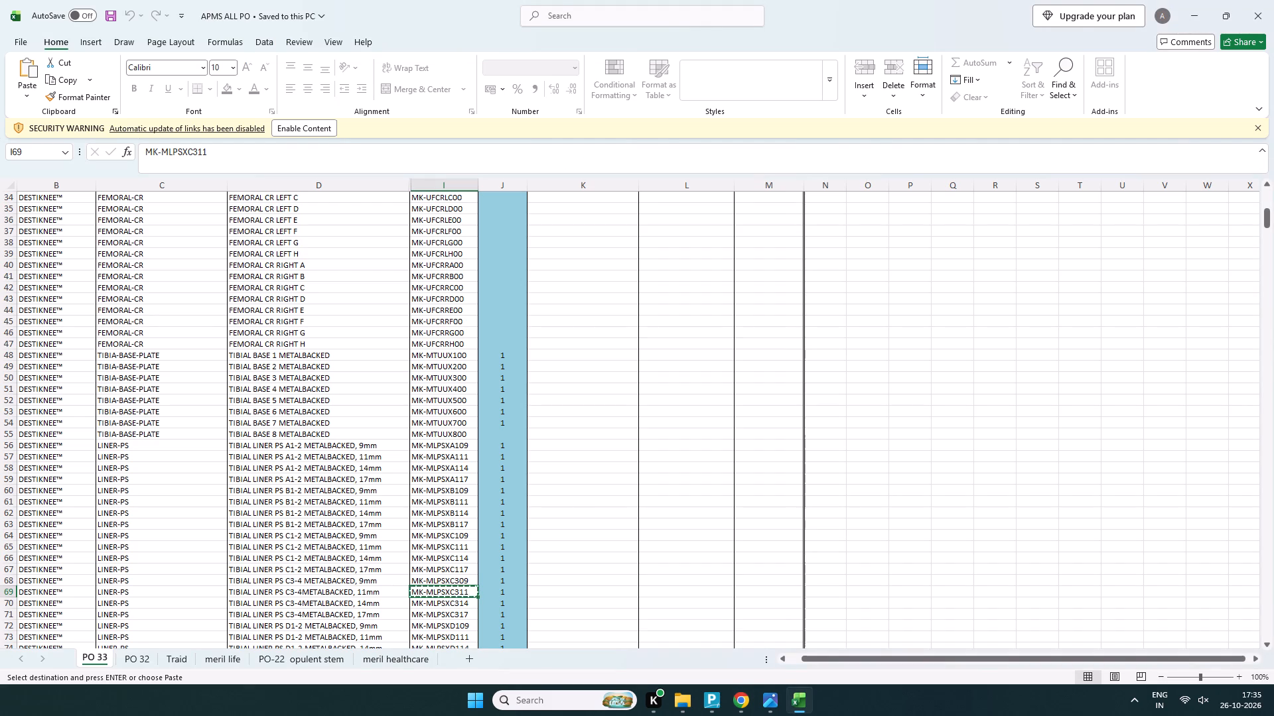
pyautogui.scroll(-3, 455, 420)
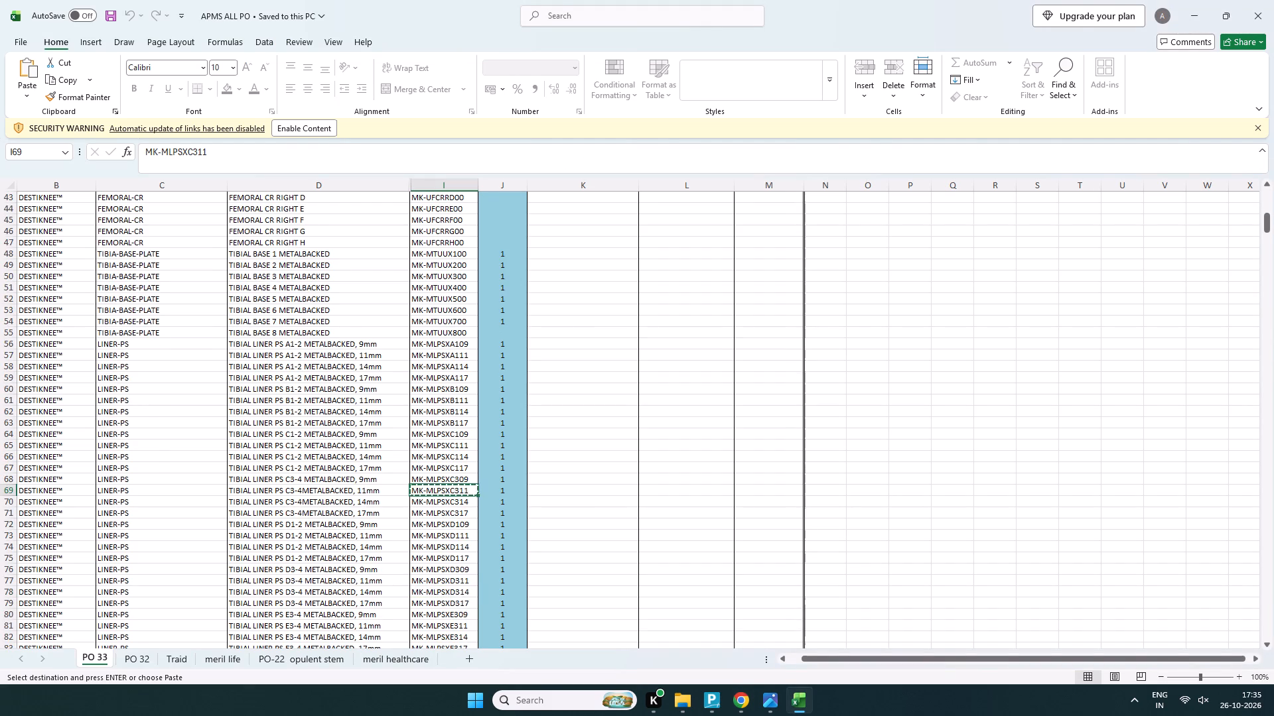
pyautogui.scroll(10, 455, 420)
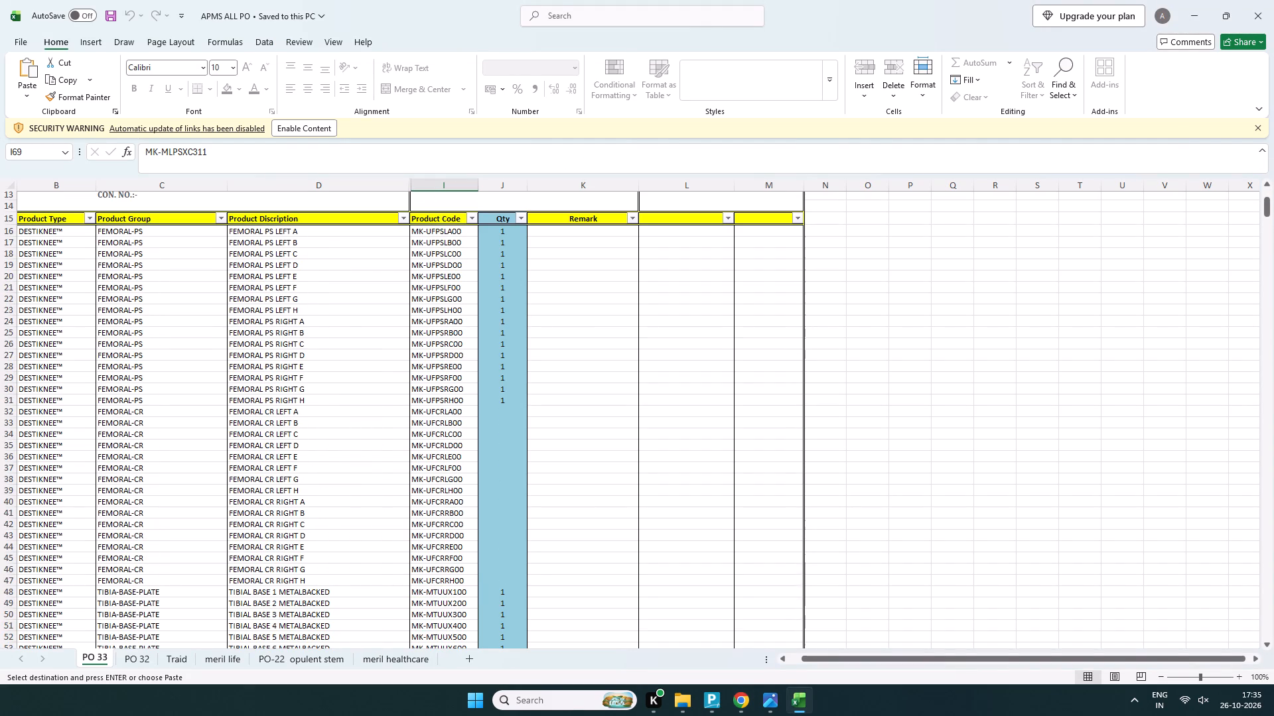
pyautogui.scroll(-6, 455, 420)
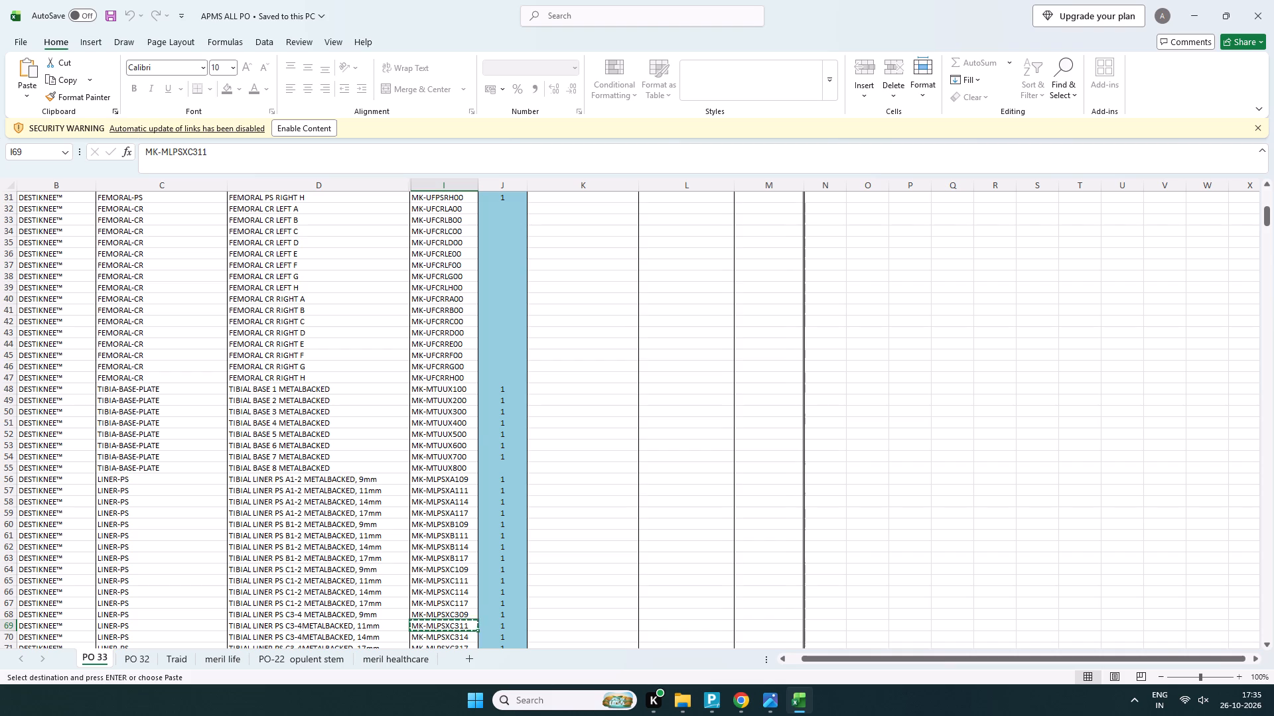
pyautogui.click(467, 424)
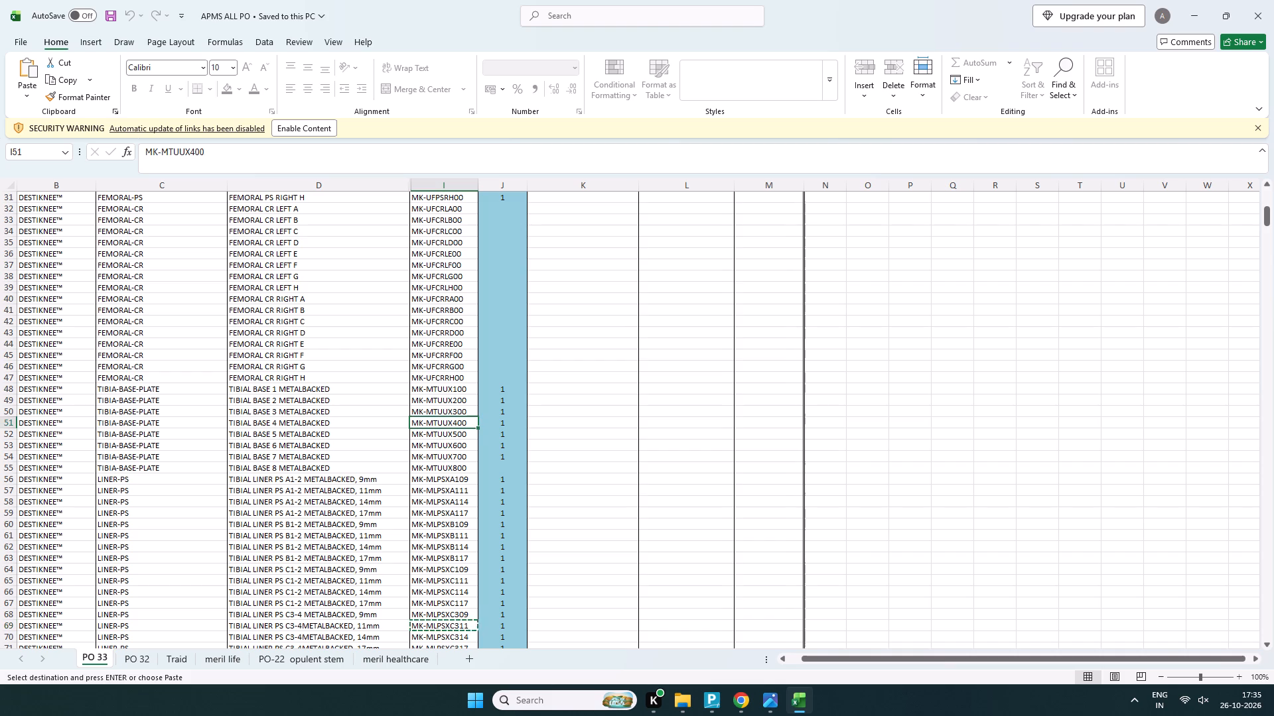
pyautogui.hotkey('ctrl', 'c')
pyautogui.hotkey('alt', 'Tab')
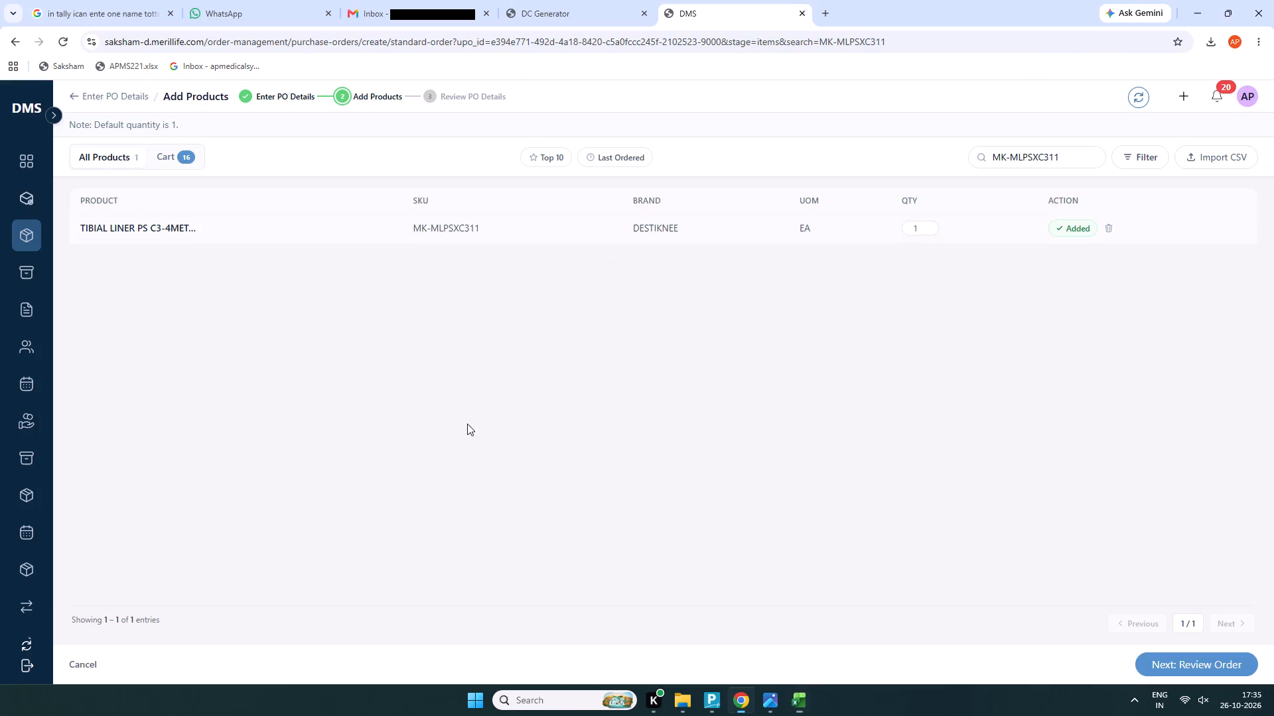
pyautogui.tripleClick(998, 152)
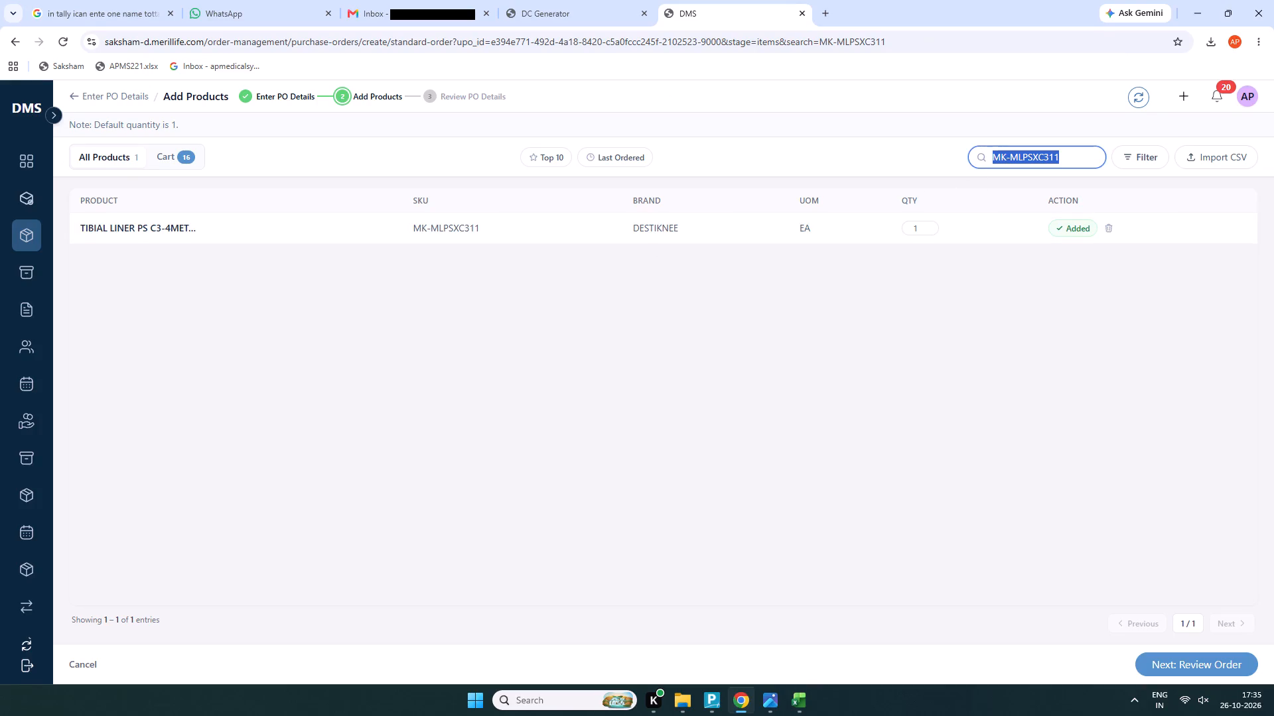
pyautogui.hotkey('ctrl', 'v')
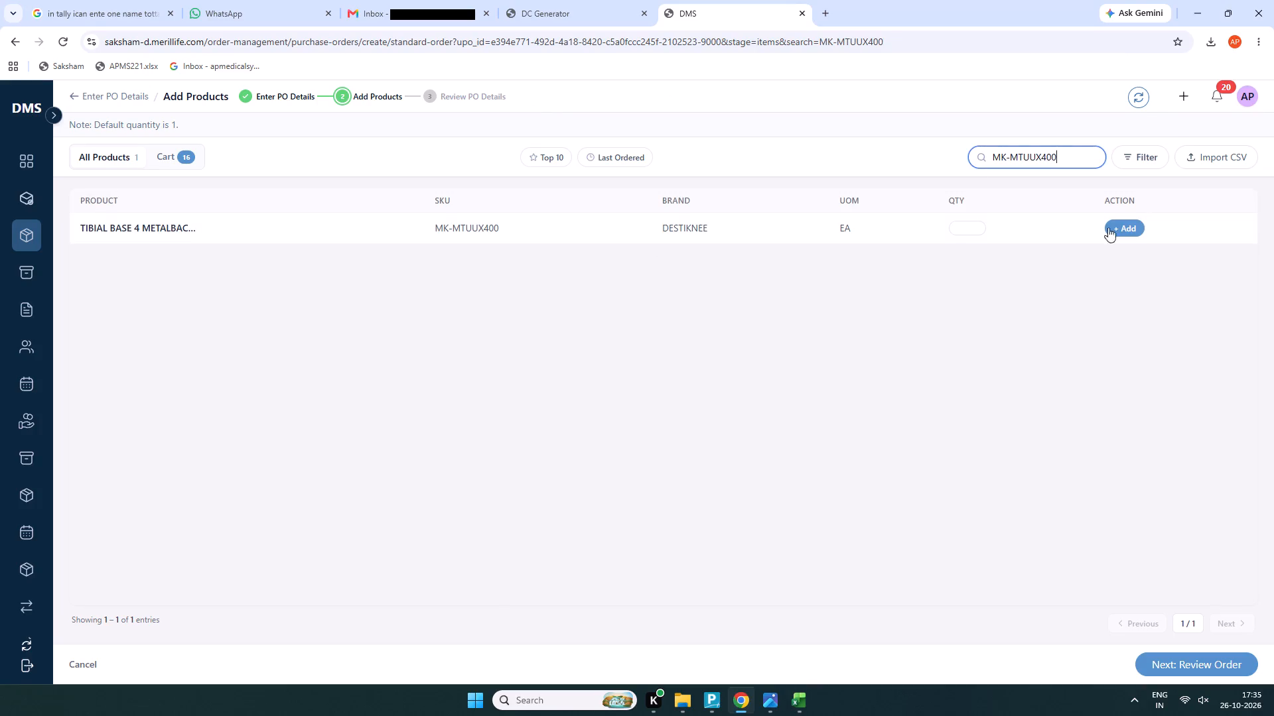
pyautogui.click(1129, 231)
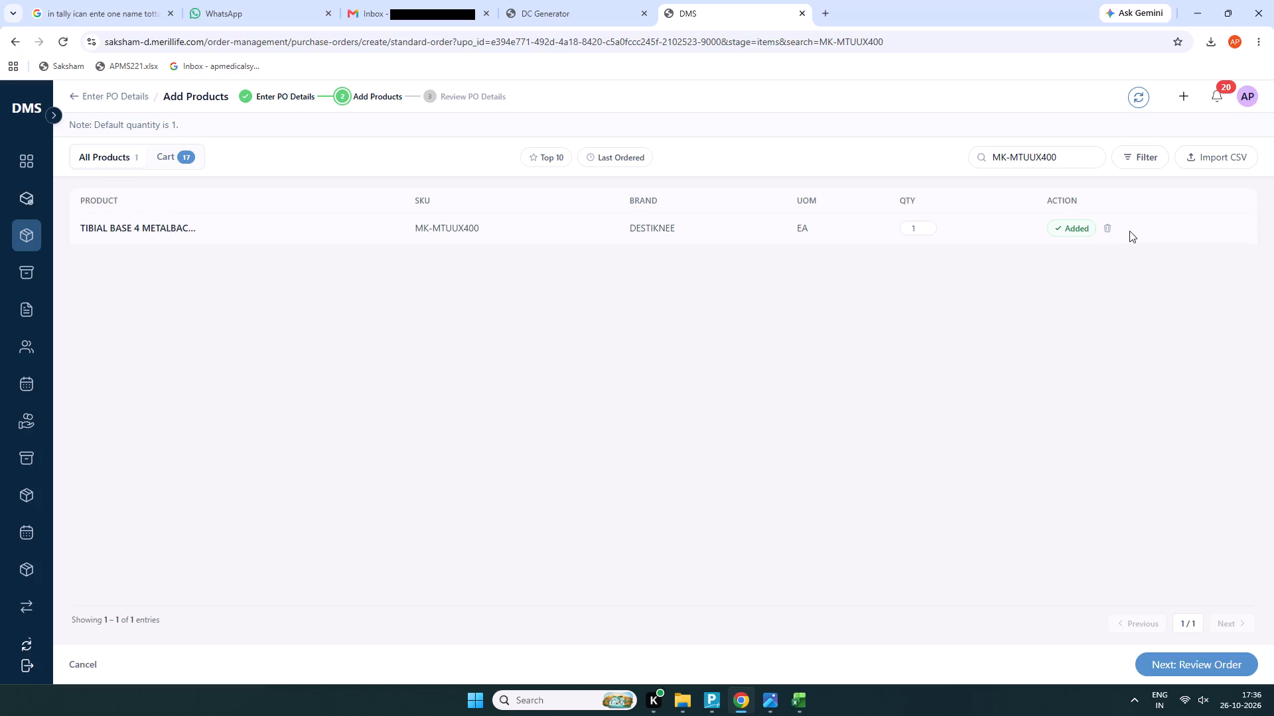
# Copy code MK-MLPSXB117 (TIBIAL LINER PS B1-2 METALBACKED, 17mm) from the PO 33 sheet in Excel and add that product to the DMS order with quantity 1.
pyautogui.hotkey('alt', 'Tab')
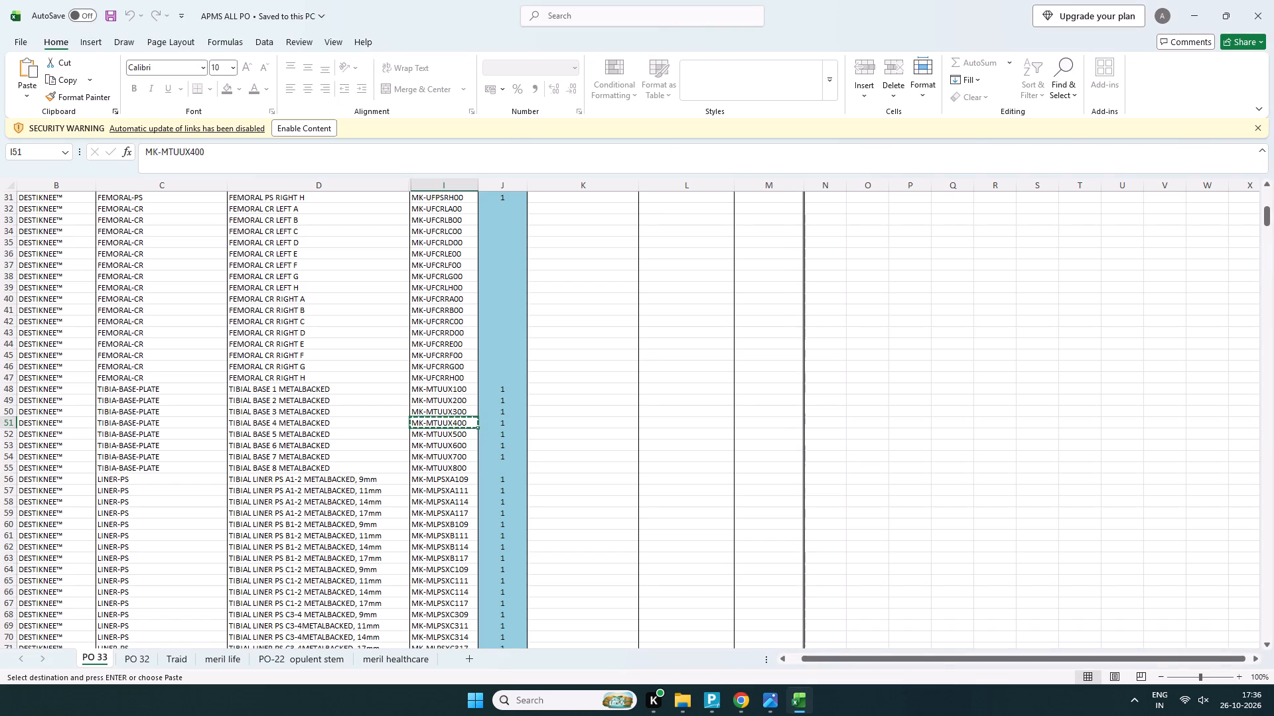
pyautogui.click(462, 560)
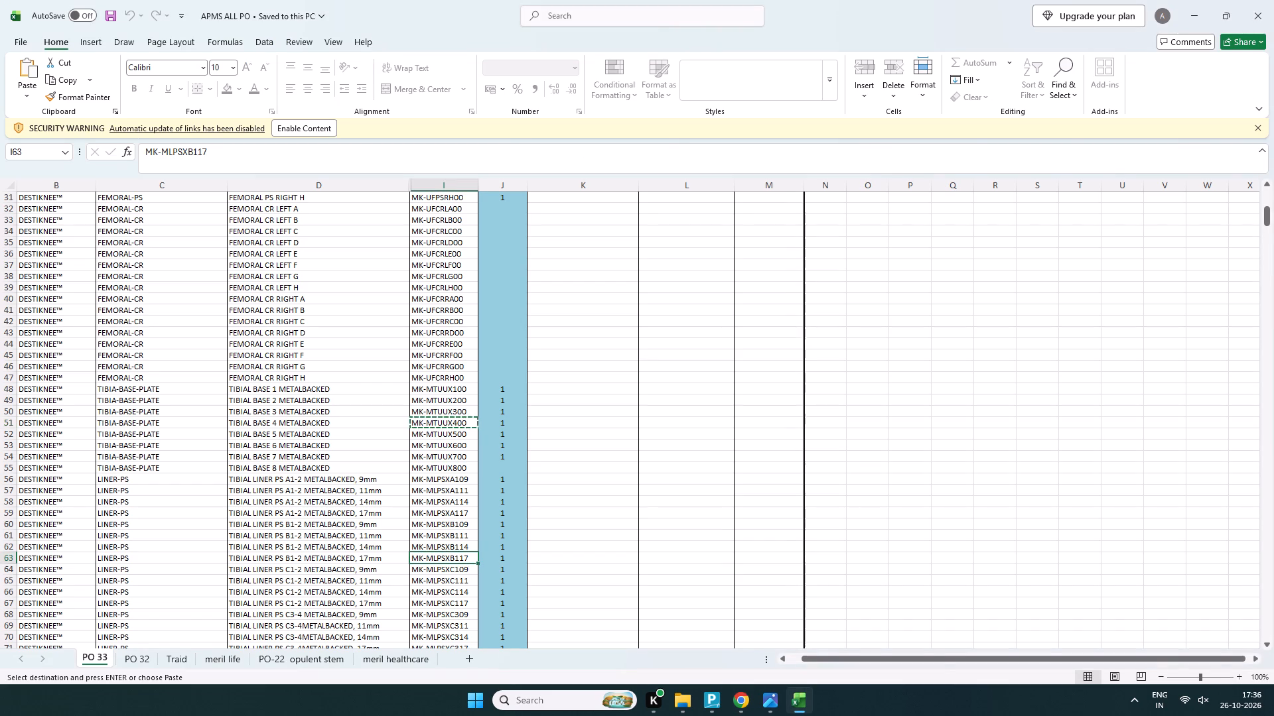
pyautogui.hotkey('ctrl', 'c')
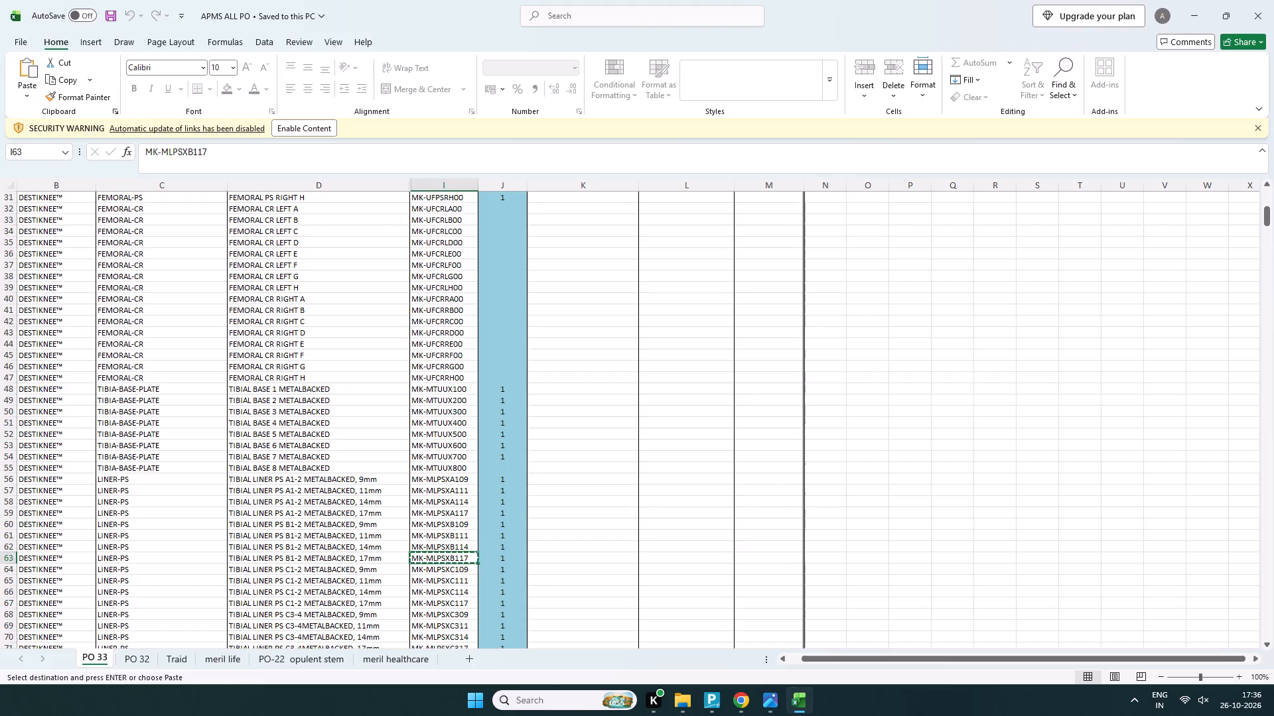
pyautogui.hotkey('alt', 'Tab')
pyautogui.tripleClick(1020, 156)
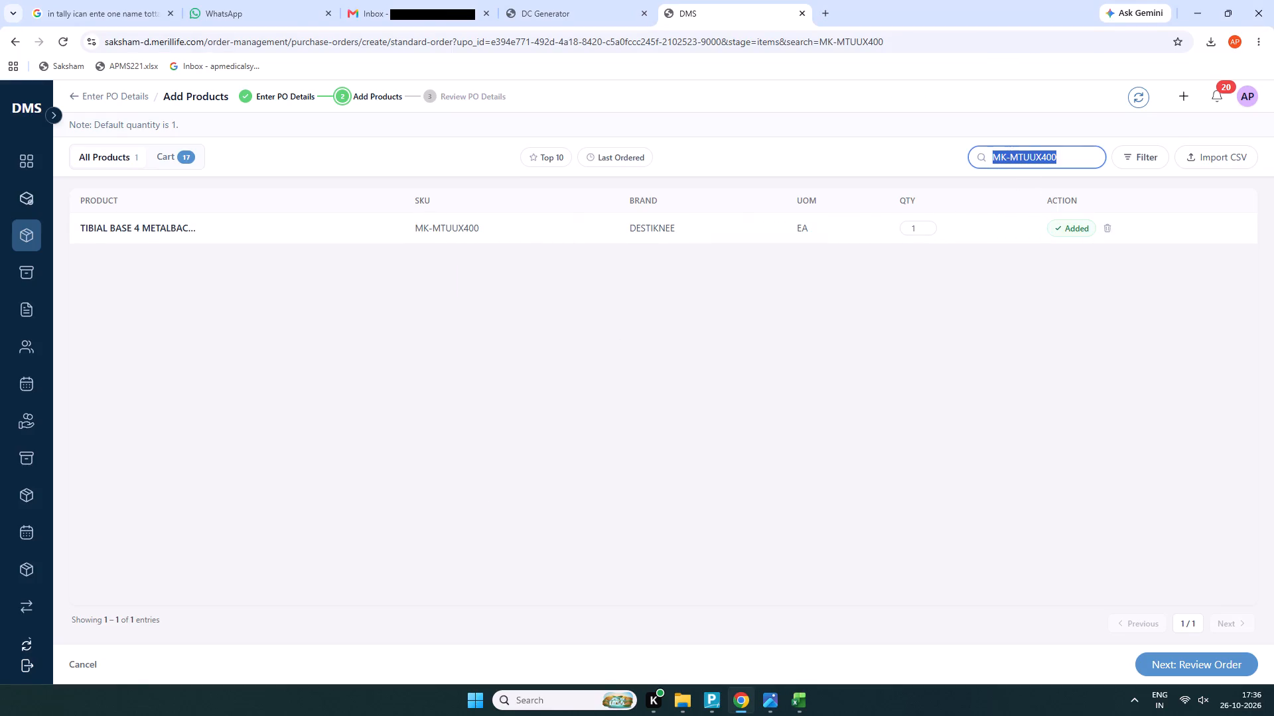
pyautogui.hotkey('ctrl', 'v')
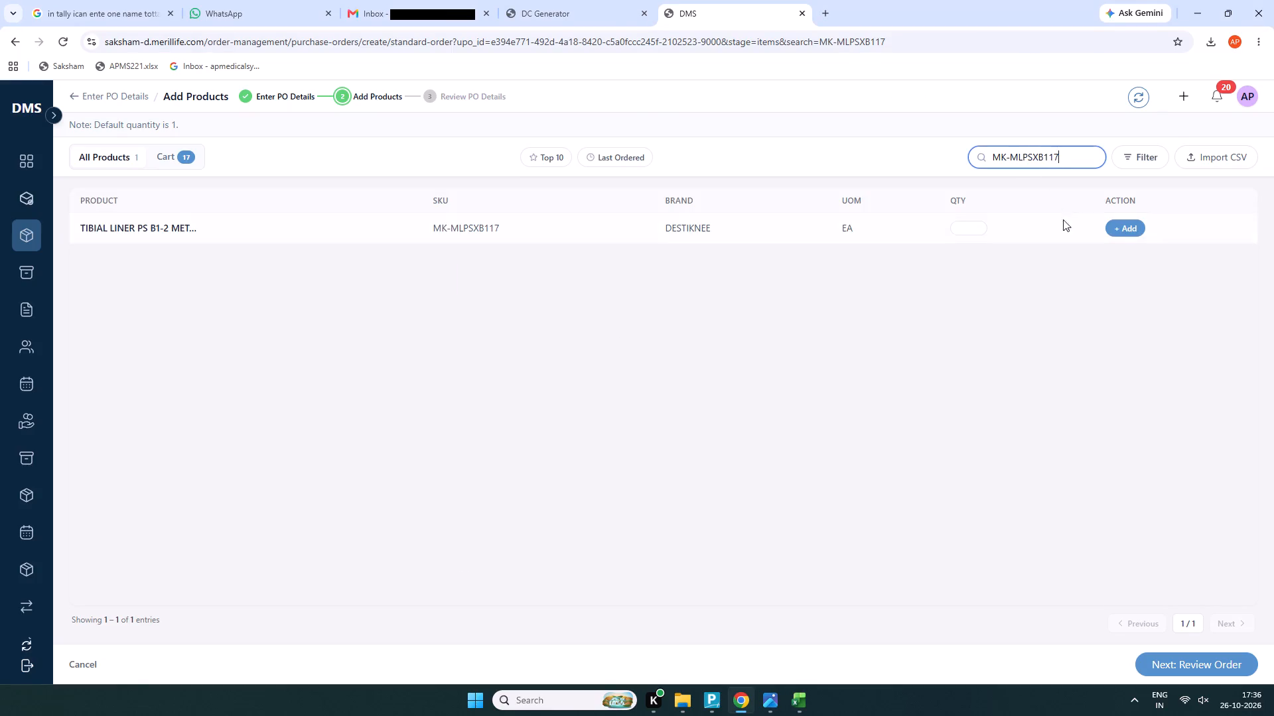
pyautogui.click(1116, 230)
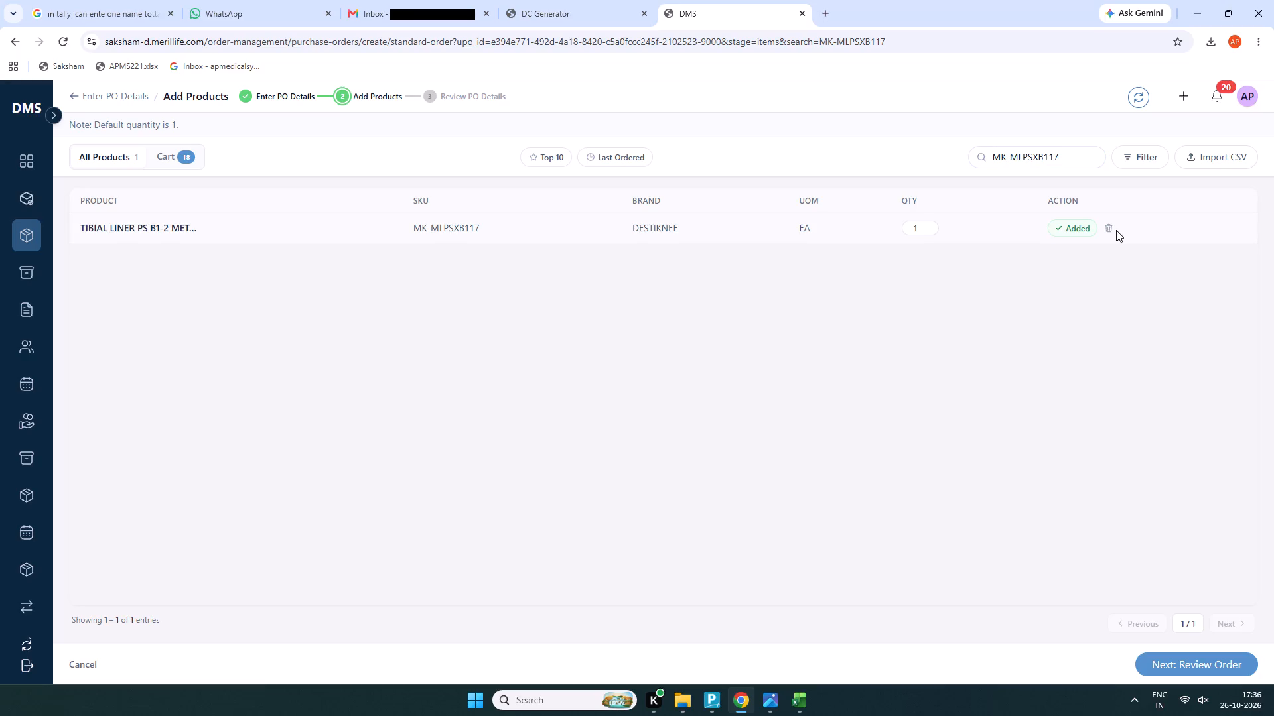
# Copy code MK-MLPSXC111 (TIBIAL LINER PS C1-2 METALBACKED, 11mm) from the PO 33 sheet in Excel and add that product to the DMS order with quantity 1.
pyautogui.hotkey('alt', 'Tab')
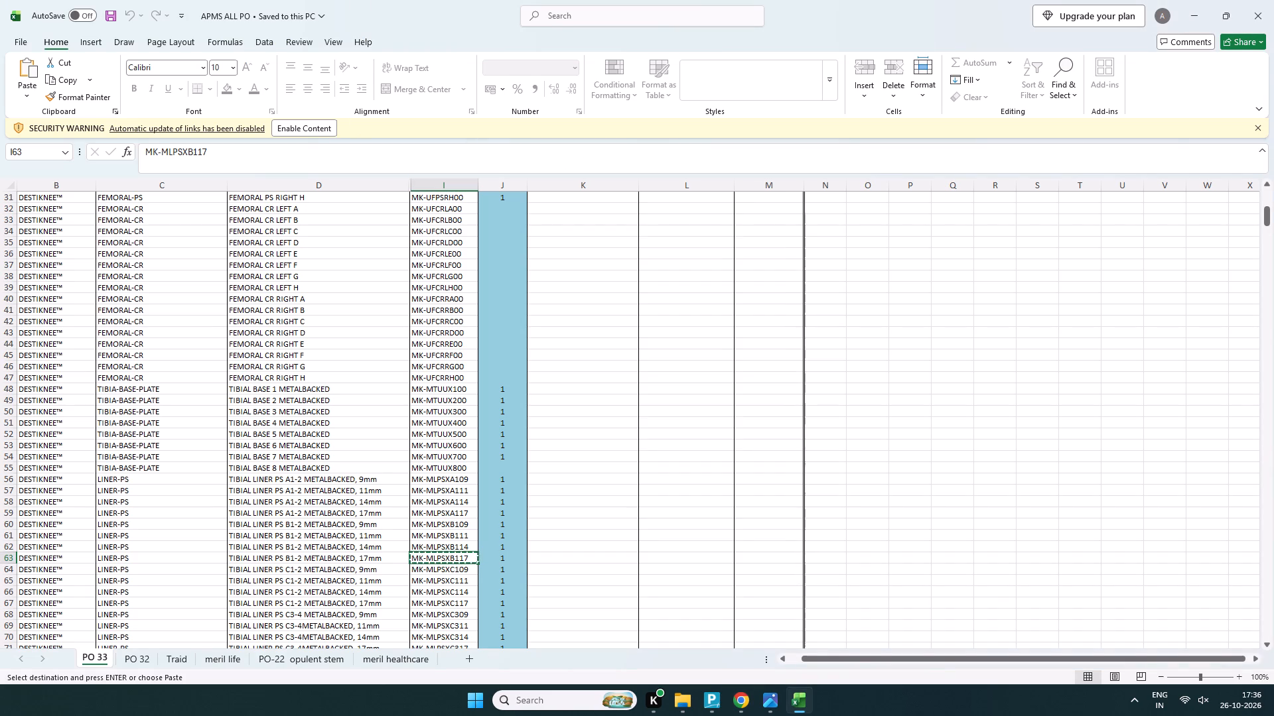
pyautogui.scroll(-1, 447, 429)
pyautogui.click(451, 546)
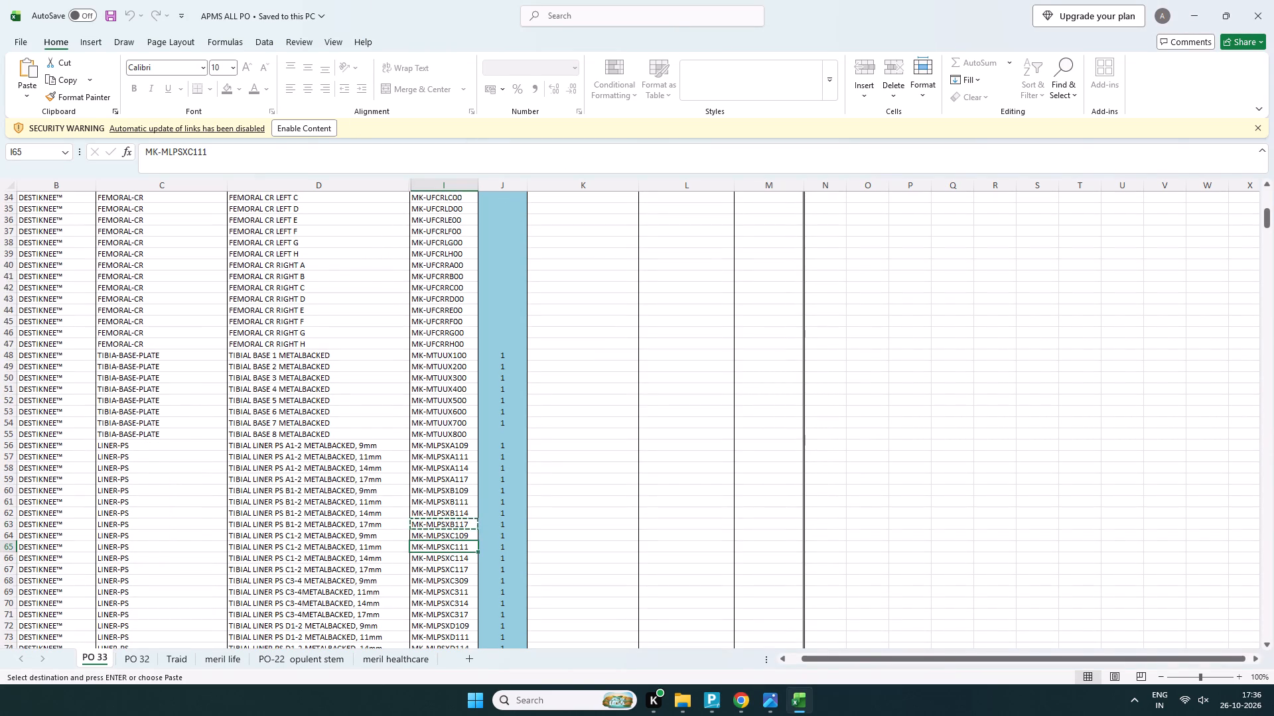
pyautogui.hotkey('ctrl', 'c')
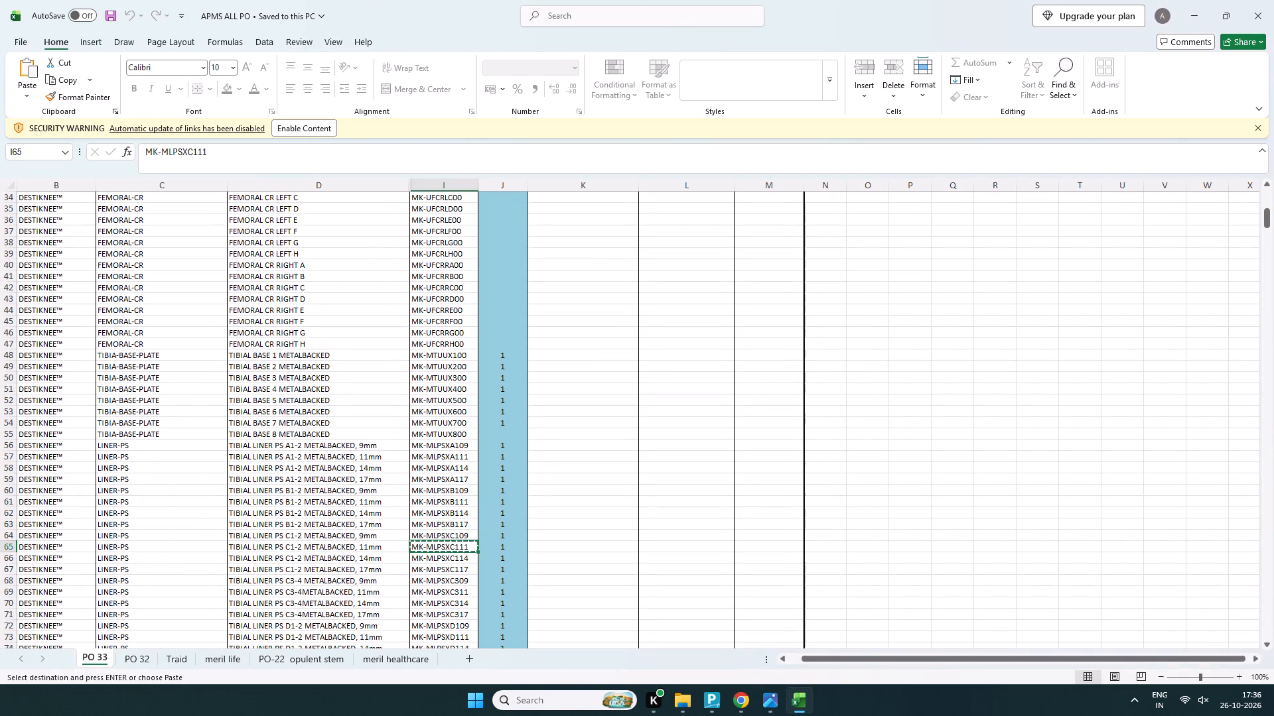
pyautogui.hotkey('alt', 'Tab')
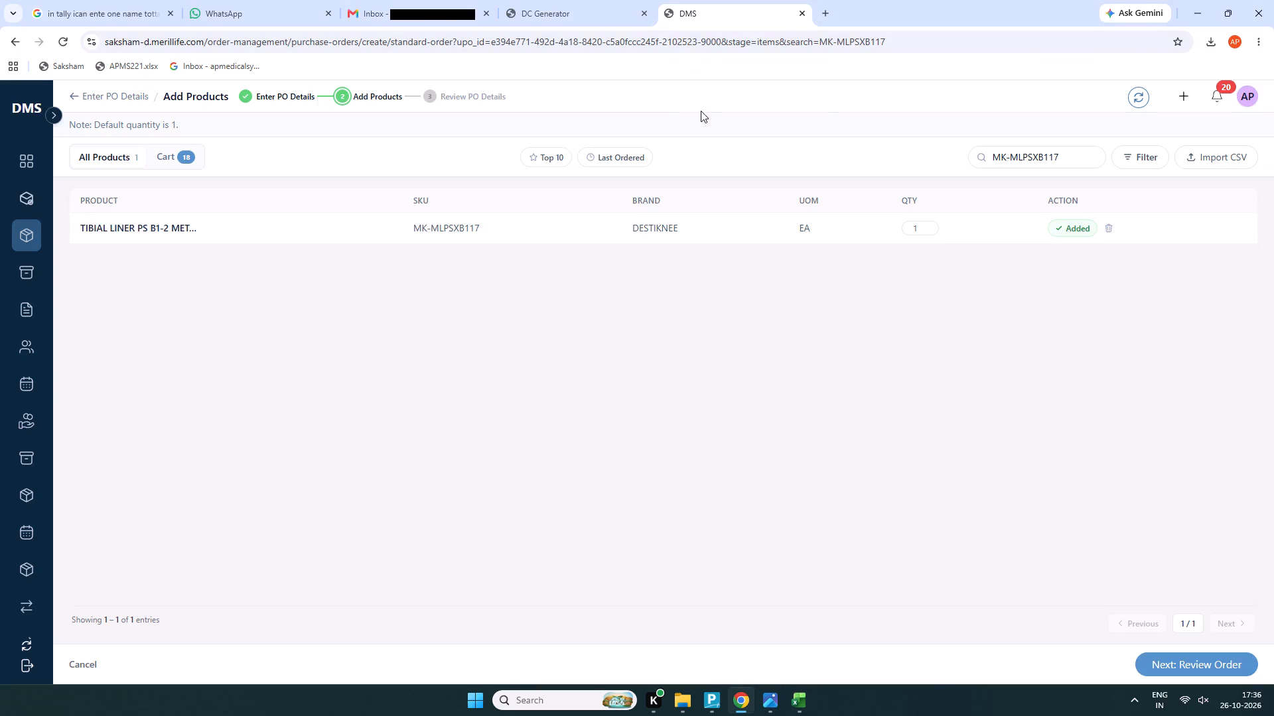
pyautogui.tripleClick(1009, 154)
pyautogui.hotkey('ctrl', 'v')
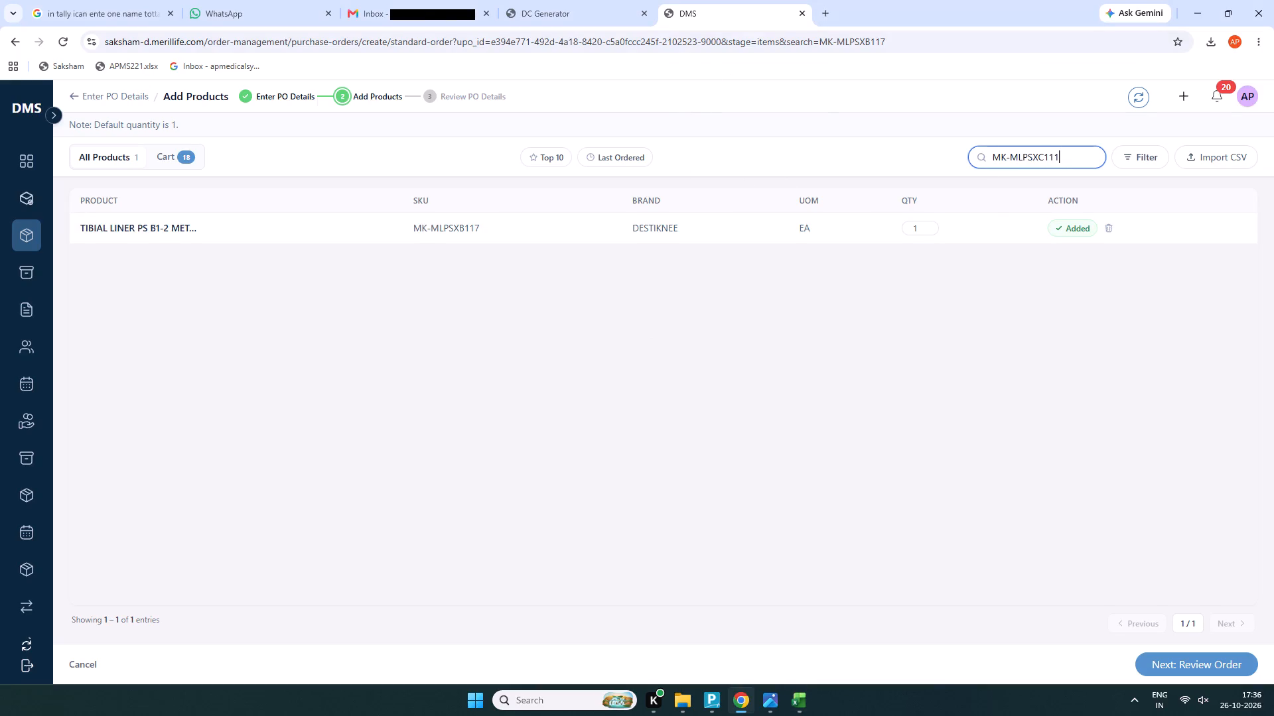
pyautogui.click(1128, 224)
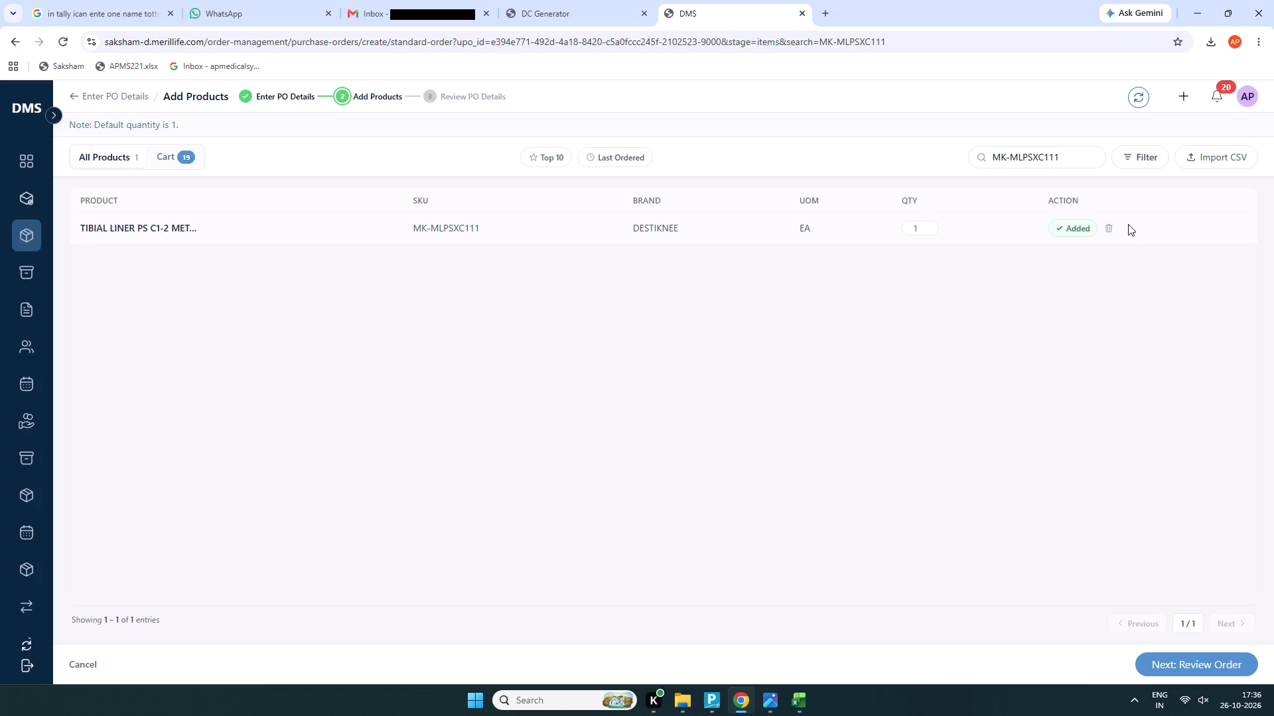
# Copy code MK-MLPSXC114 (TIBIAL LINER PS C1-2 METALBACKED, 14mm) from the PO 33 sheet in Excel and add that product to the DMS order with quantity 1.
pyautogui.hotkey('alt', 'Tab')
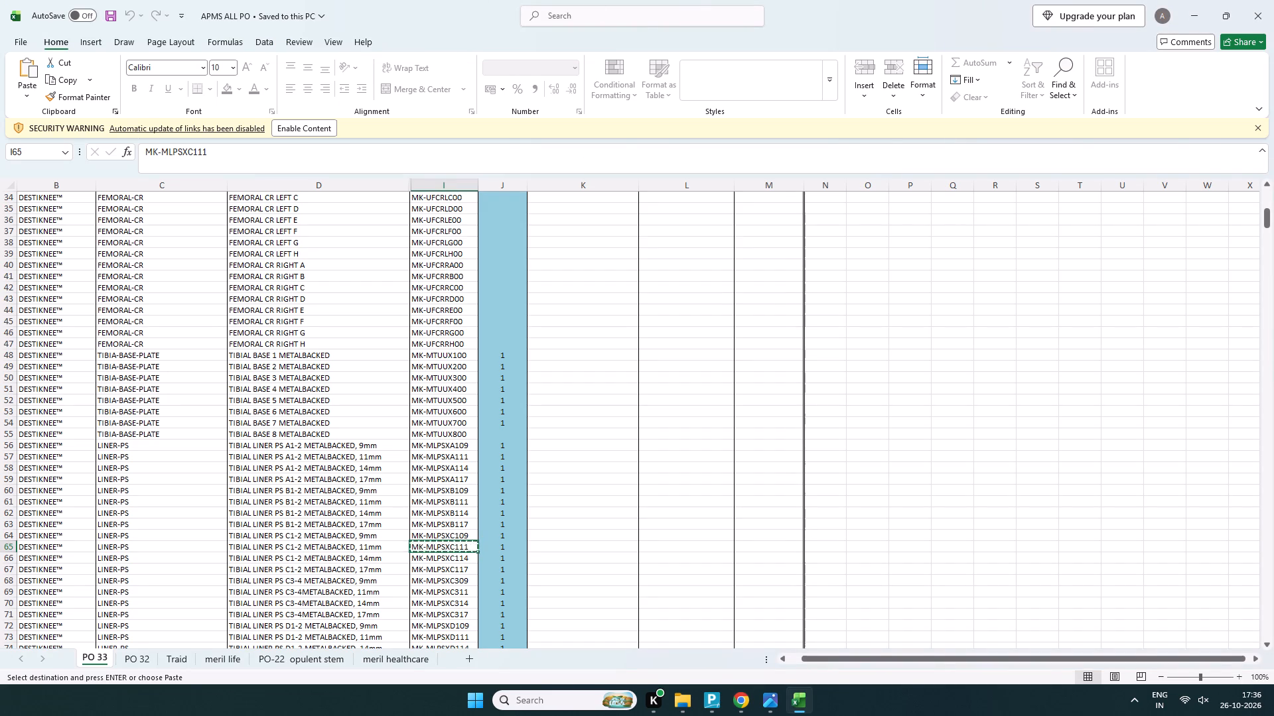
pyautogui.scroll(-2, 466, 518)
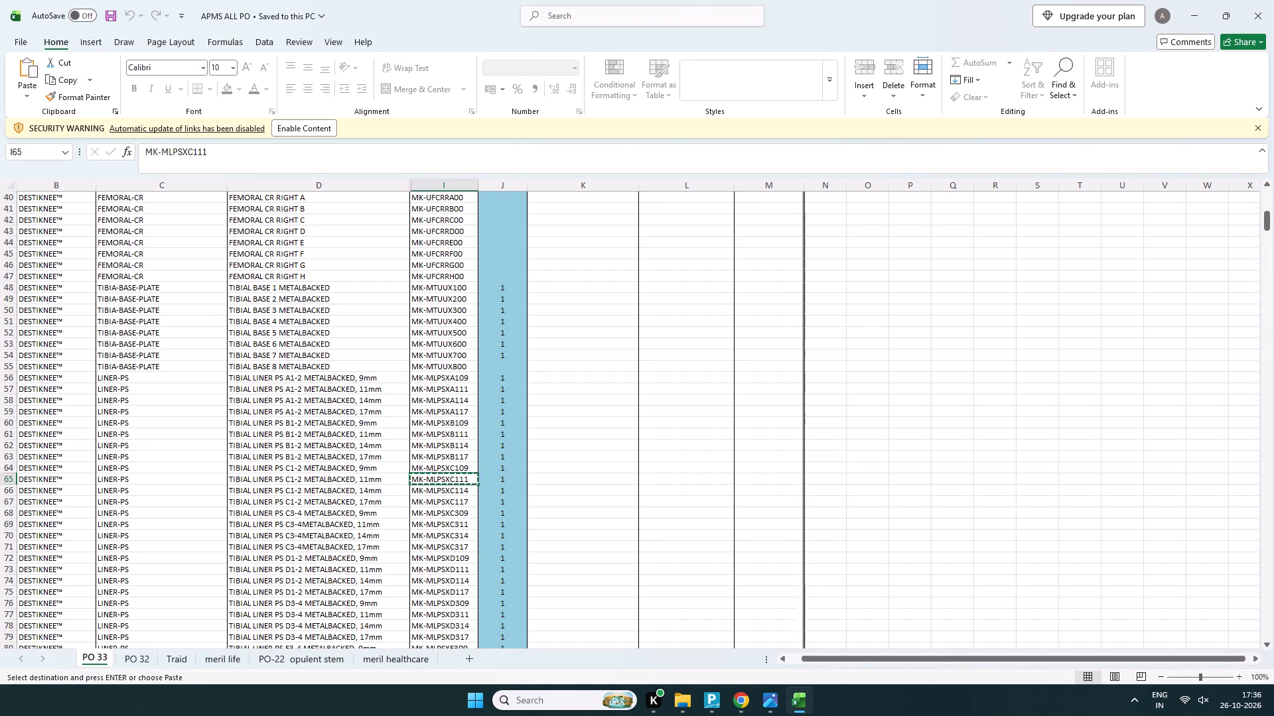
pyautogui.click(459, 494)
pyautogui.hotkey('ctrl', 'c')
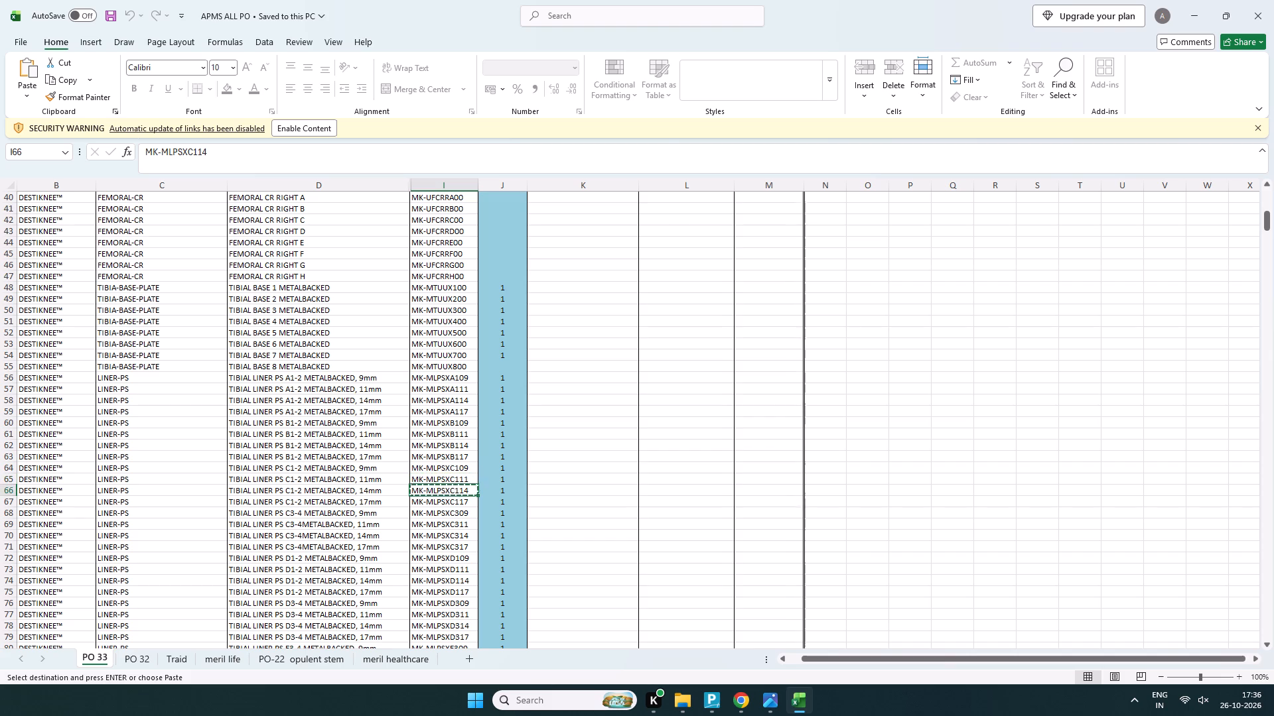
pyautogui.hotkey('alt', 'Tab')
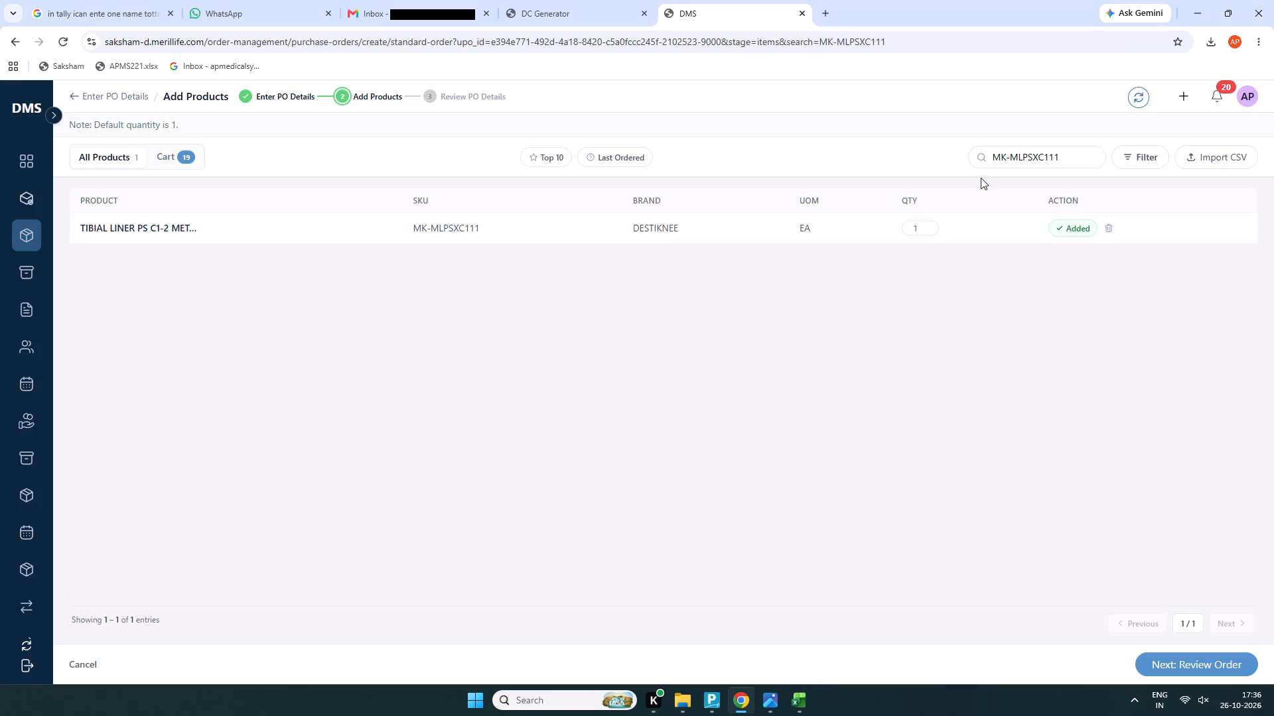
pyautogui.tripleClick(1005, 158)
pyautogui.hotkey('ctrl', 'v')
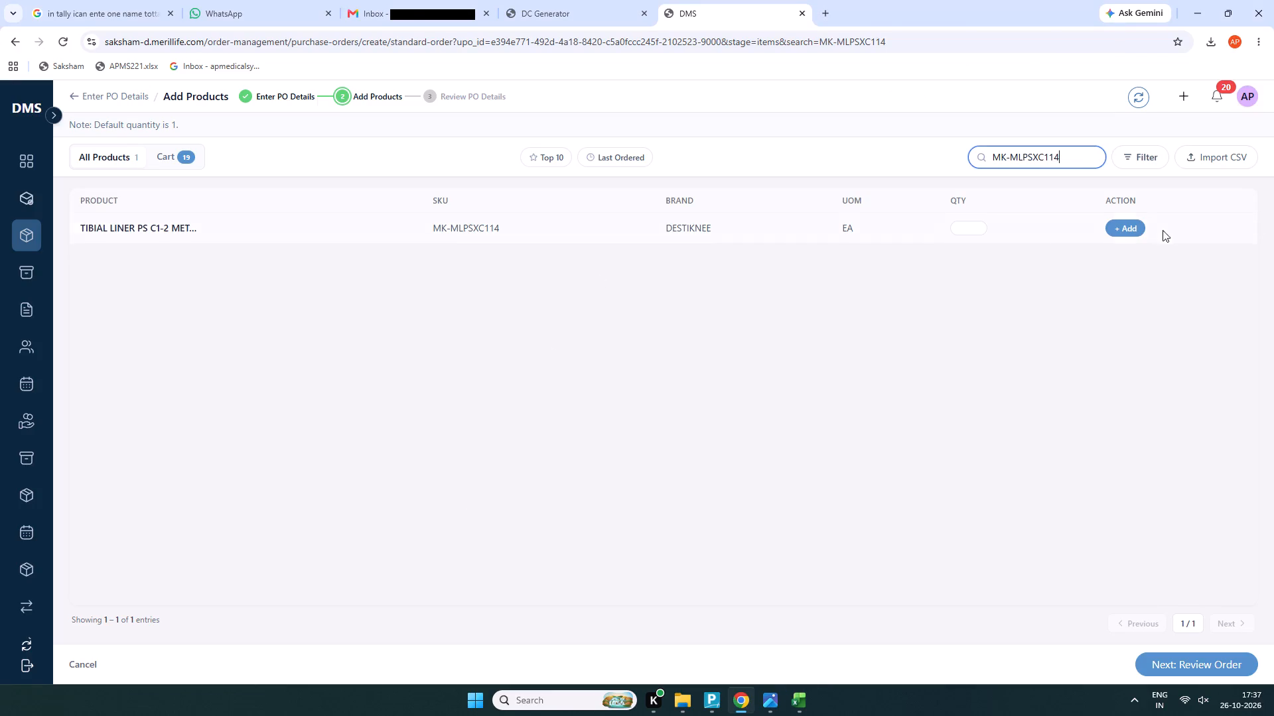
pyautogui.click(1131, 231)
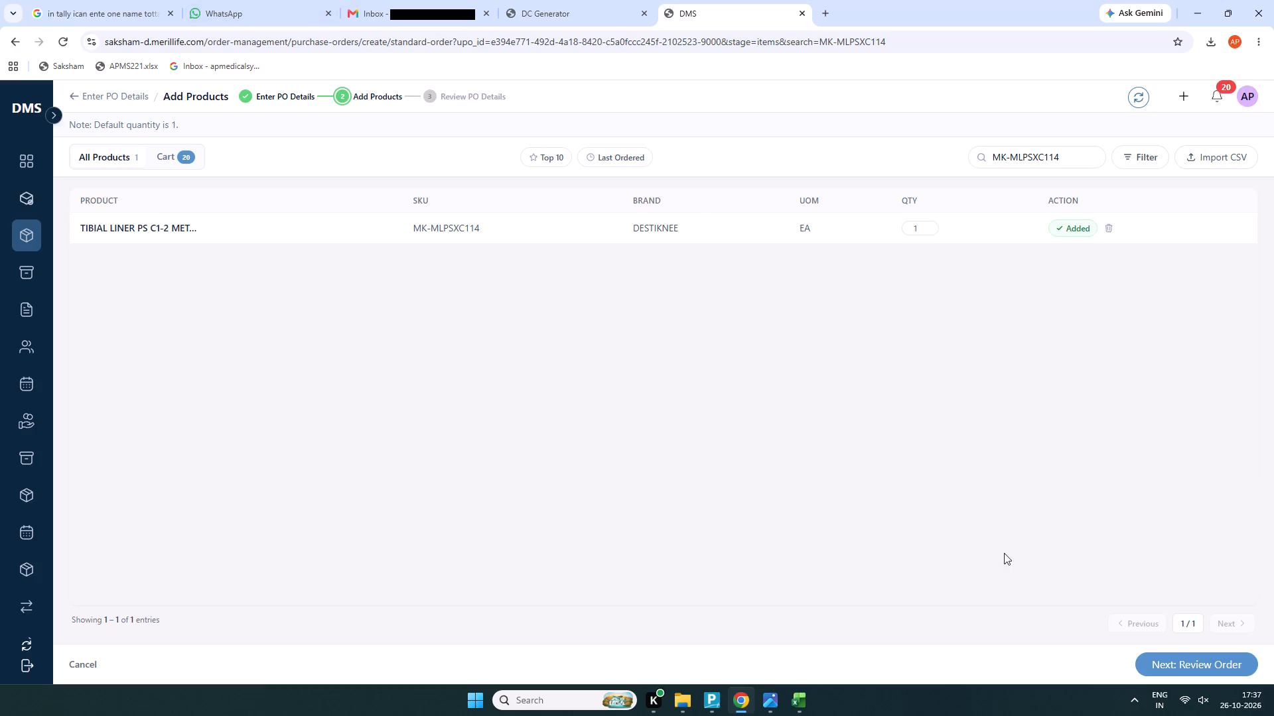
# Proceed to the order review and remove the Opulent Femoral Size B product, MGK-UFPSRB00, from the cart.
pyautogui.click(1175, 662)
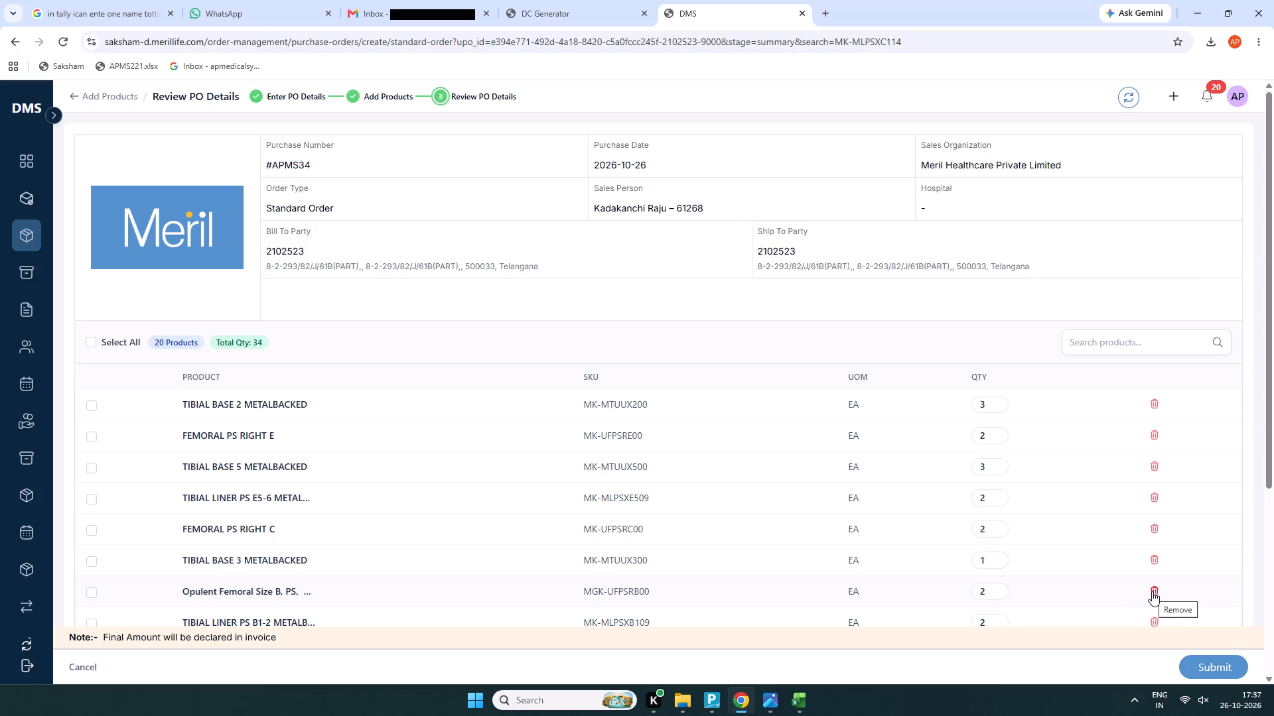
pyautogui.click(1152, 591)
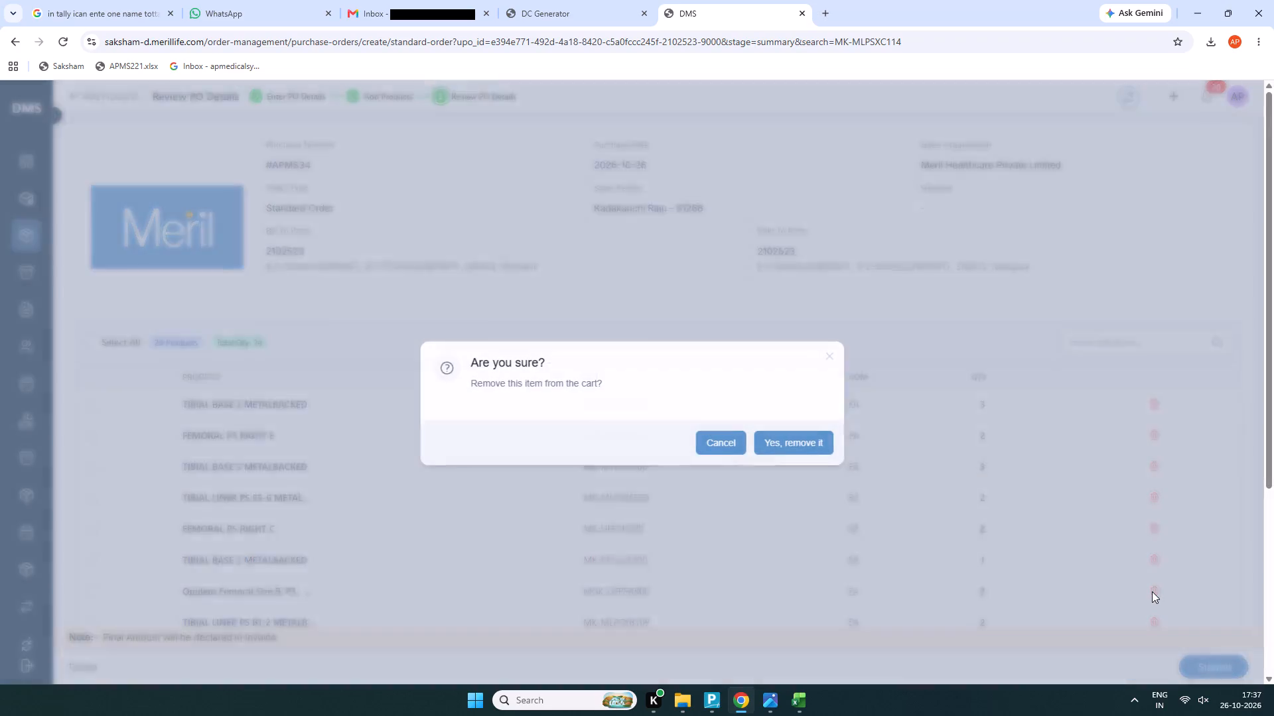
pyautogui.click(794, 444)
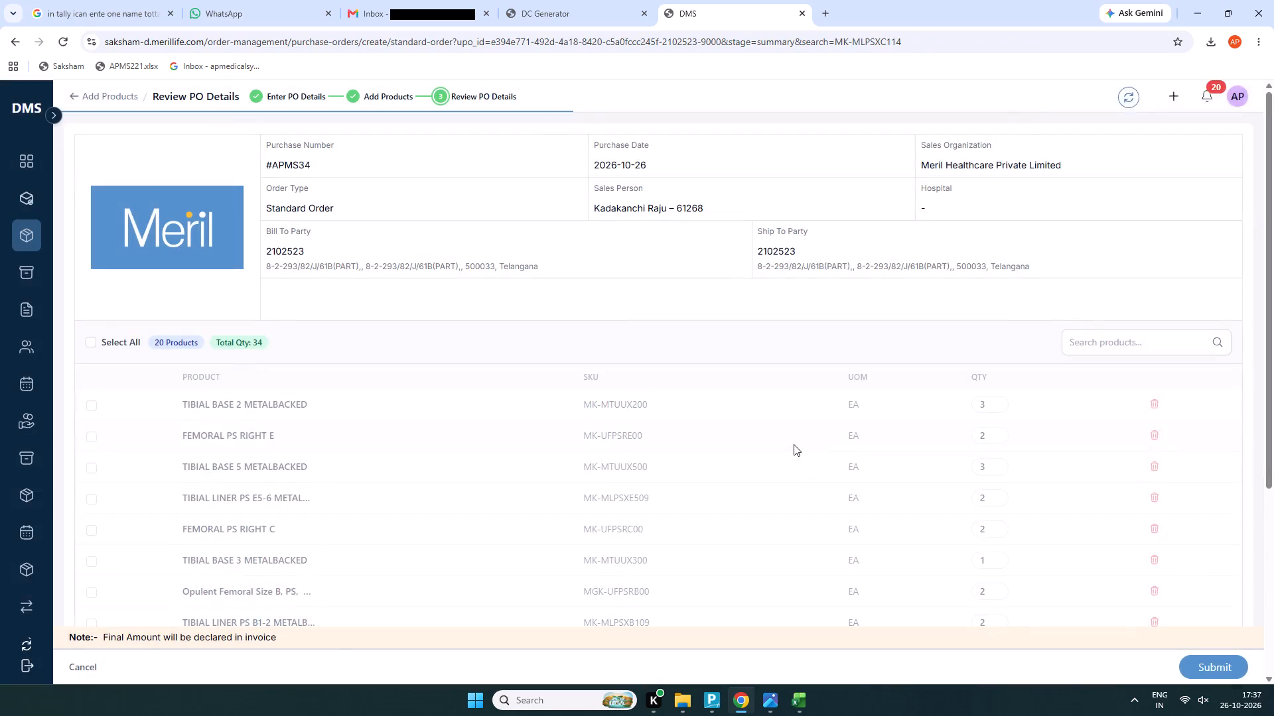
pyautogui.scroll(1, 725, 457)
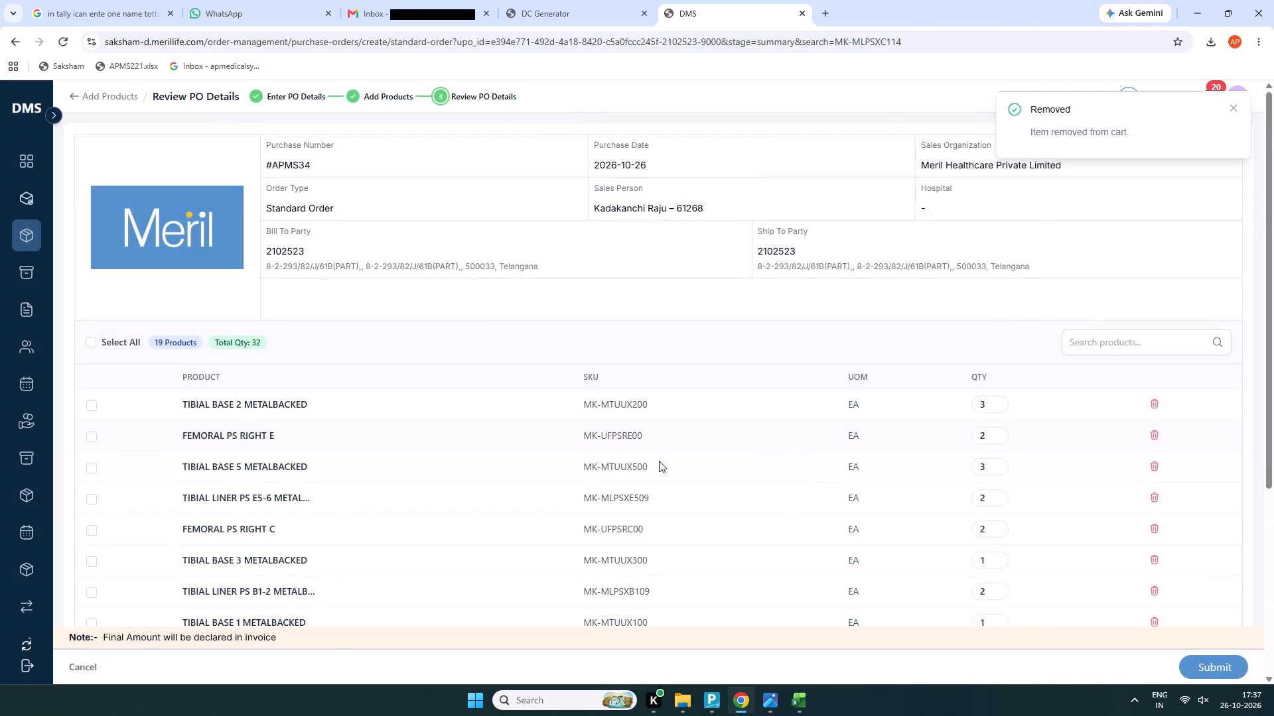
pyautogui.scroll(3, 659, 461)
pyautogui.click(1234, 109)
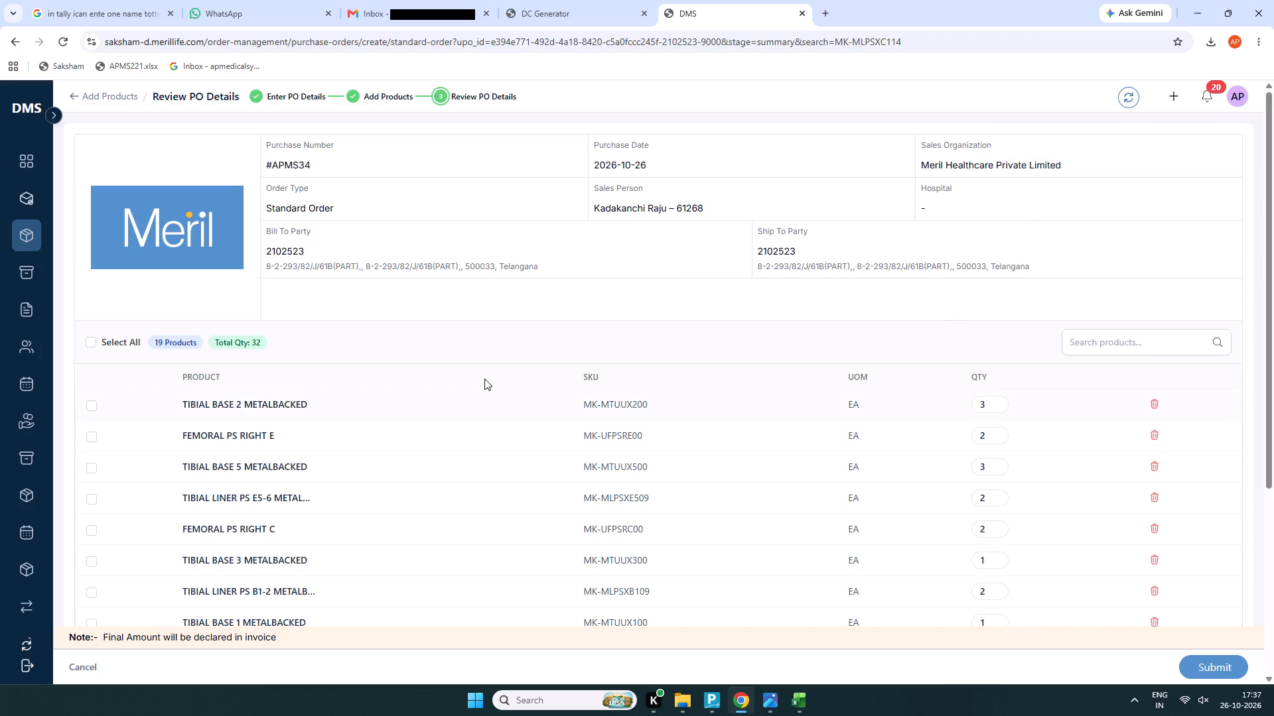
# Return to adding products, search for code MK-UFPSRB00 (FEMORAL PS RIGHT B) and add it to the order with quantity 2.
pyautogui.click(68, 97)
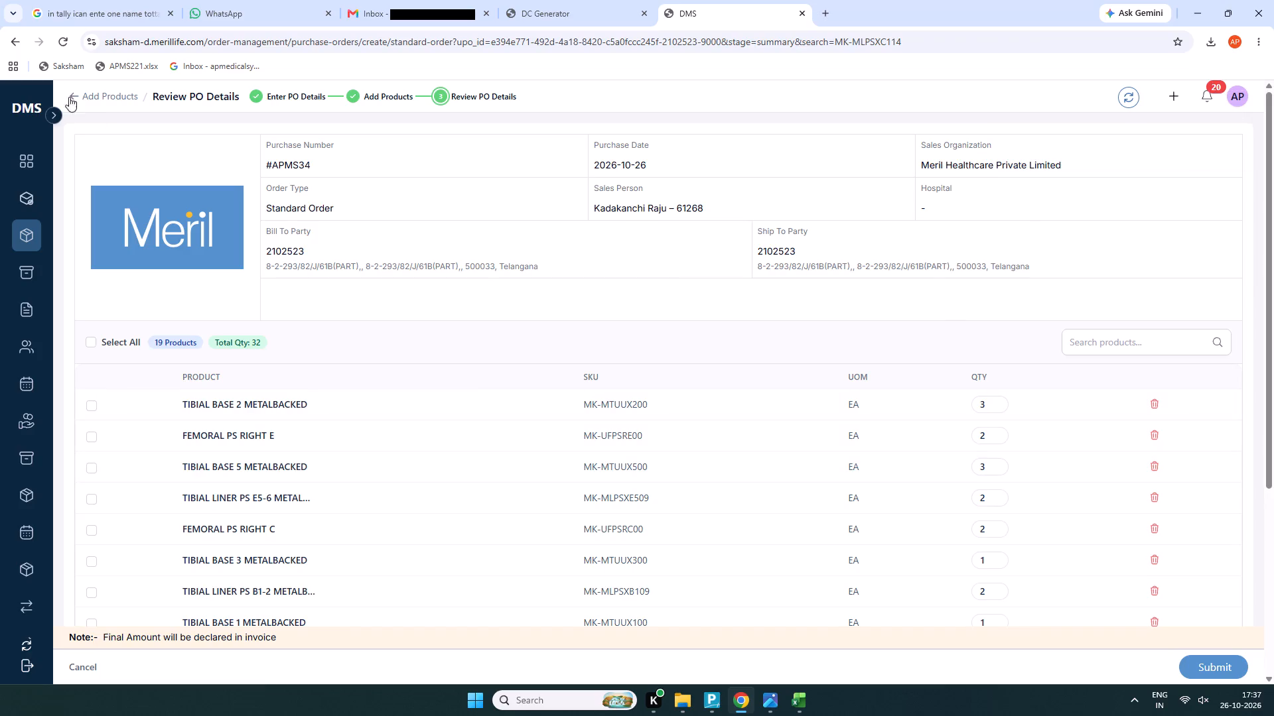
pyautogui.click(72, 95)
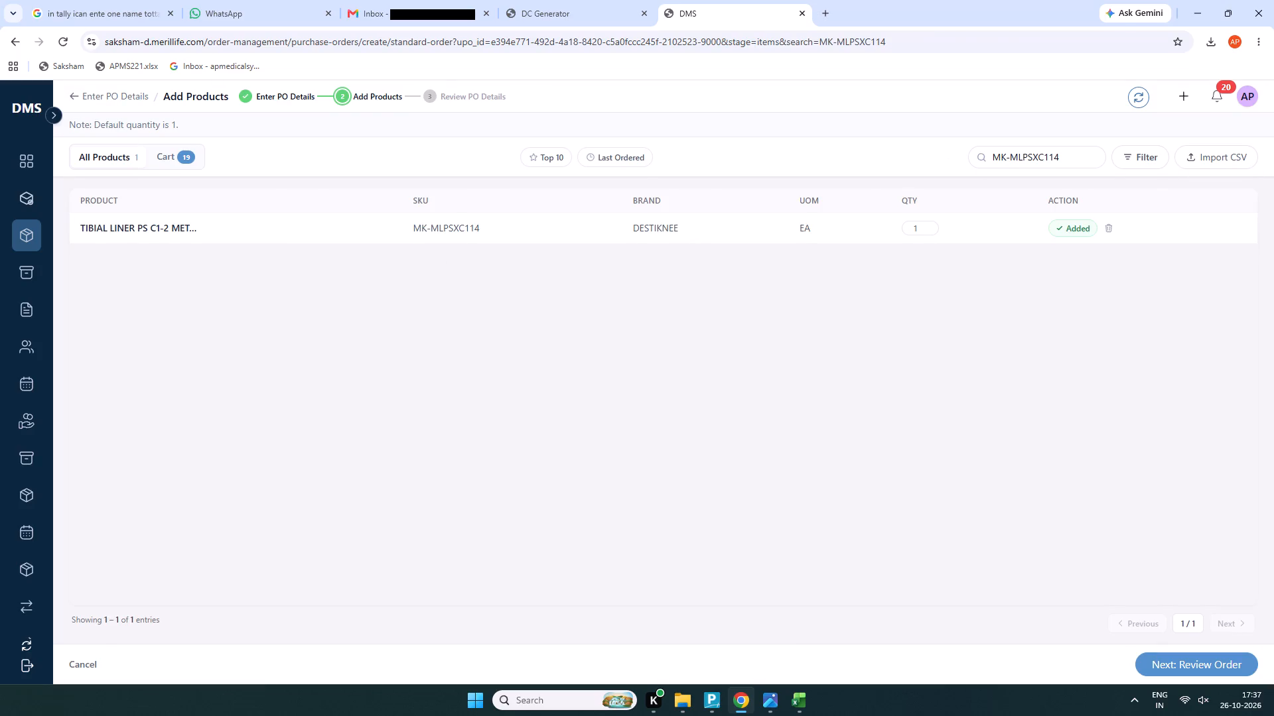
pyautogui.click(1066, 155)
pyautogui.press('BackSpace')
pyautogui.press('BackSpace')
pyautogui.press('BackSpace')
pyautogui.press('BackSpace')
pyautogui.press('BackSpace')
pyautogui.press('BackSpace')
pyautogui.press('BackSpace')
pyautogui.press('BackSpace')
pyautogui.press('BackSpace')
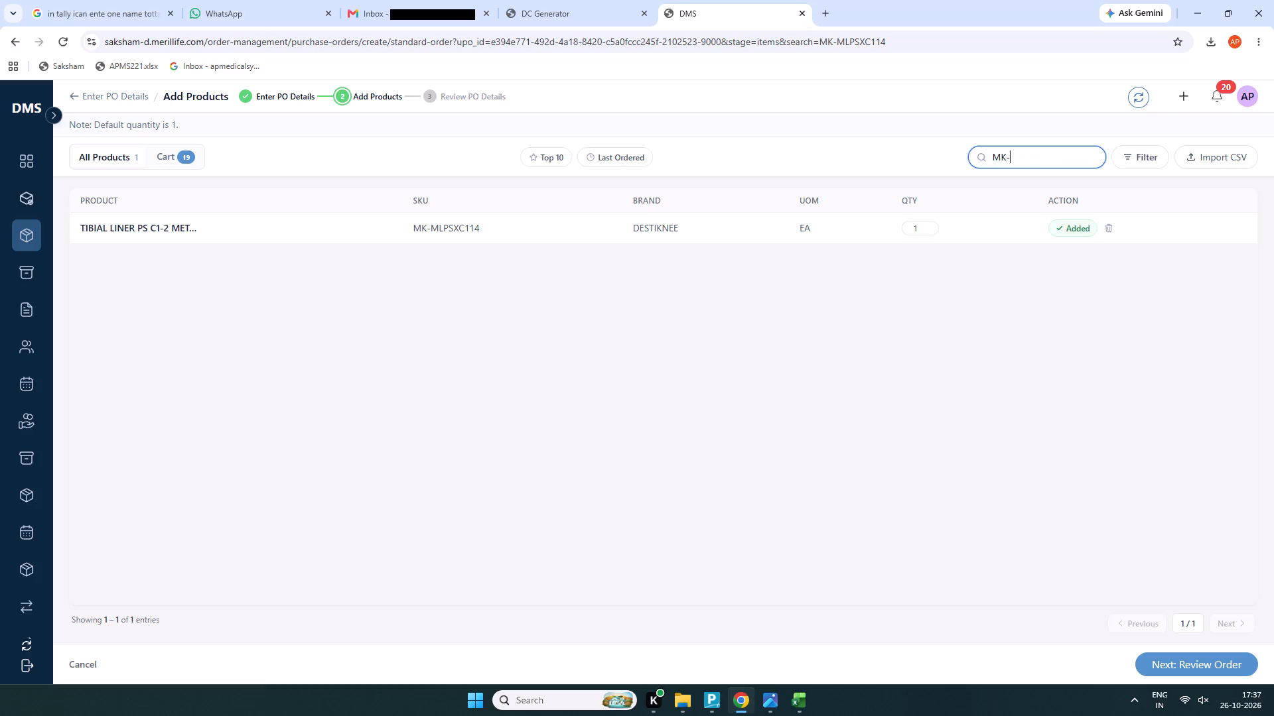
pyautogui.write('UFPSR')
pyautogui.write('B00')
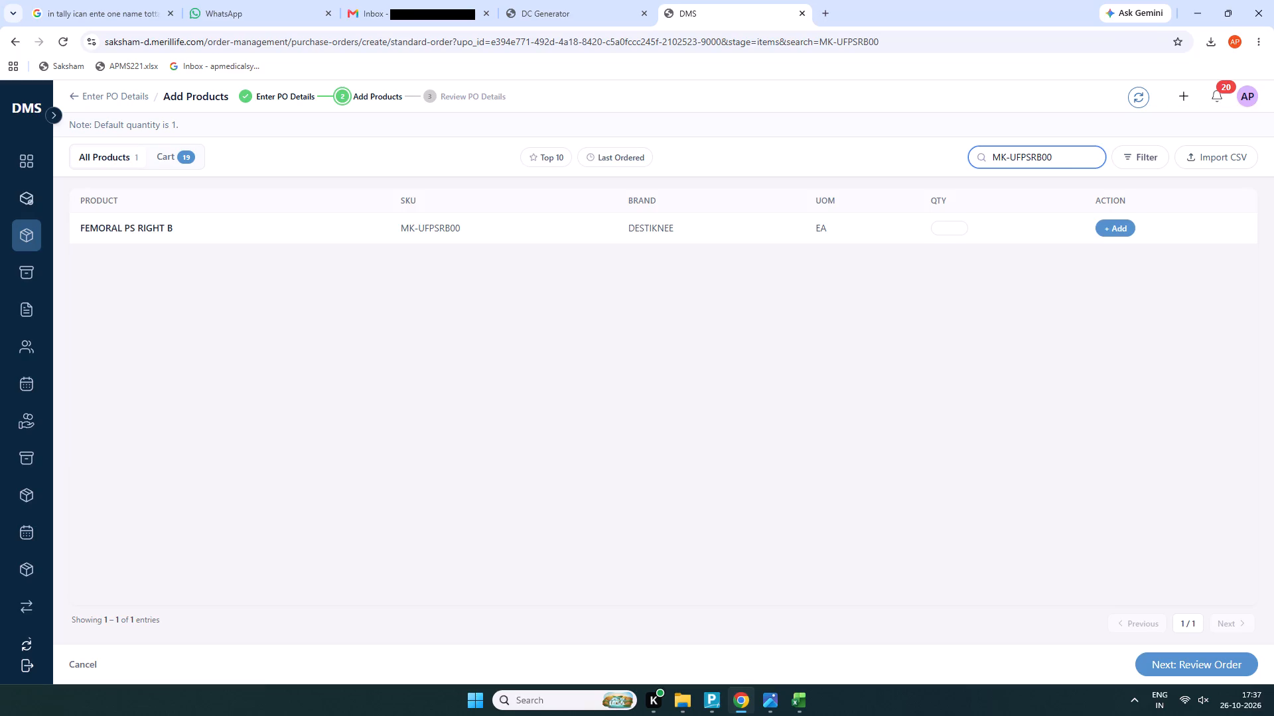
pyautogui.click(957, 225)
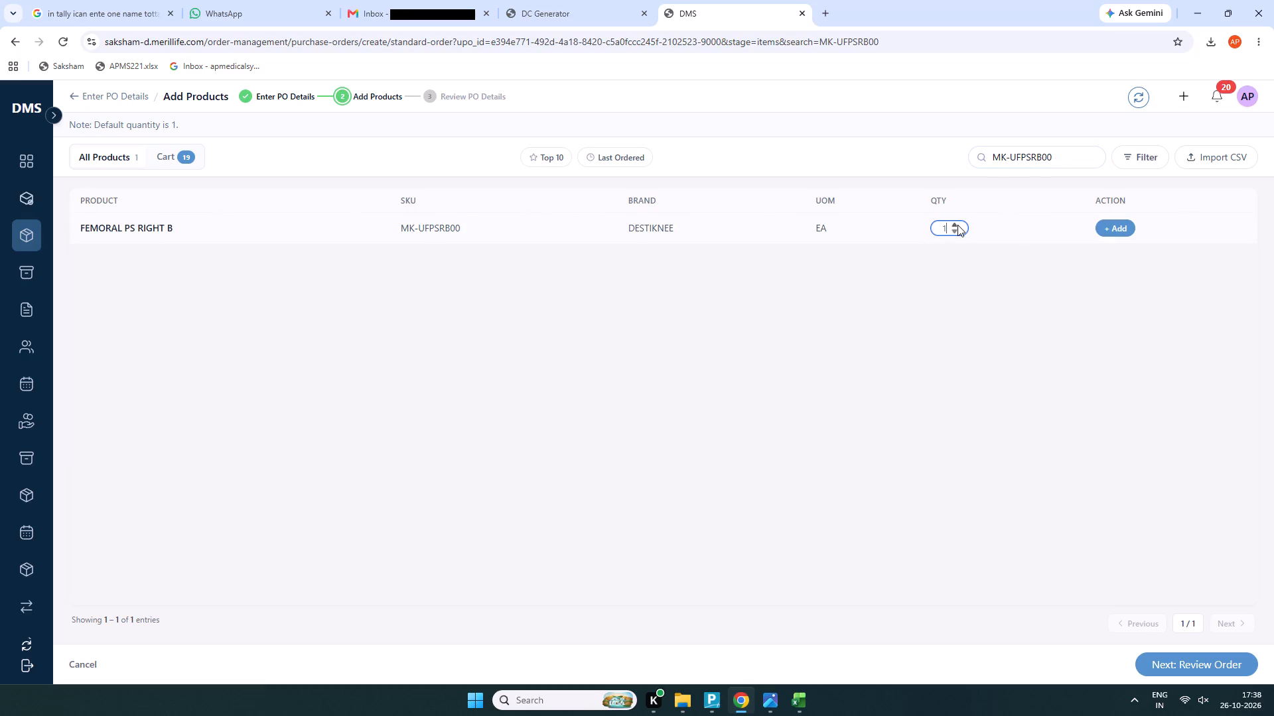
pyautogui.click(957, 225)
pyautogui.click(1117, 225)
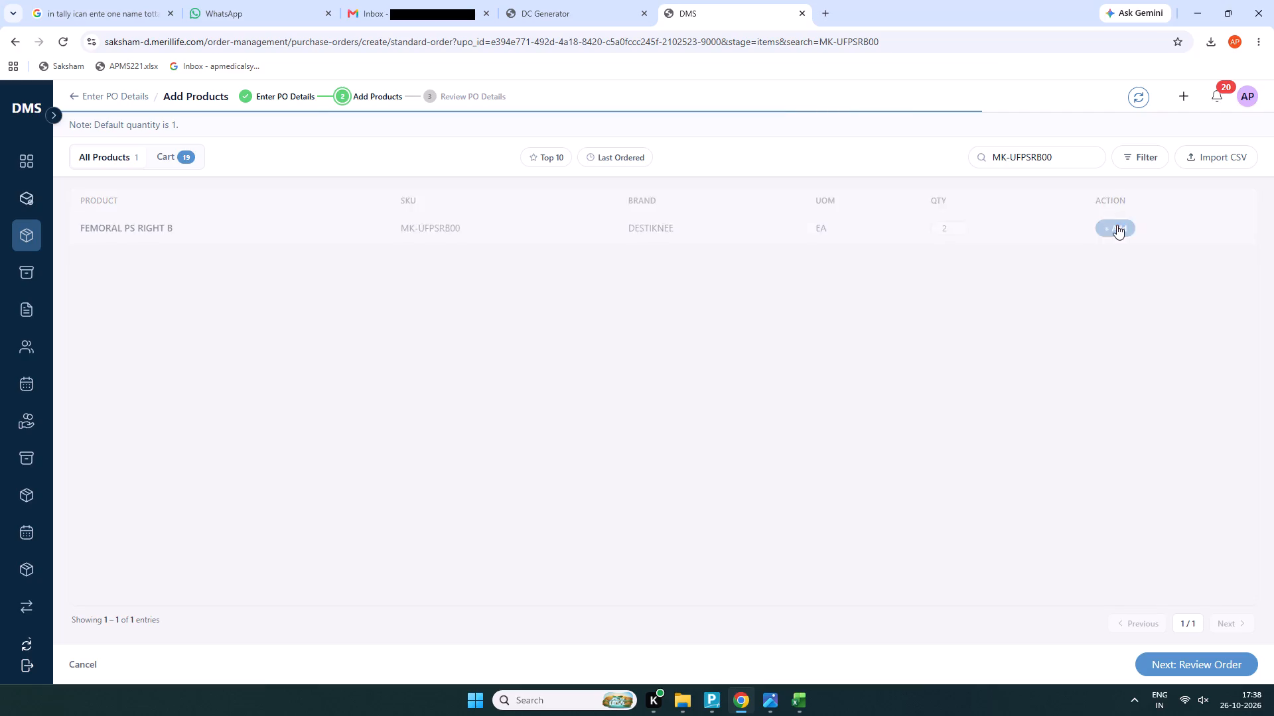
# Open the order review and check the products and quantities on both pages of the list.
pyautogui.click(1234, 662)
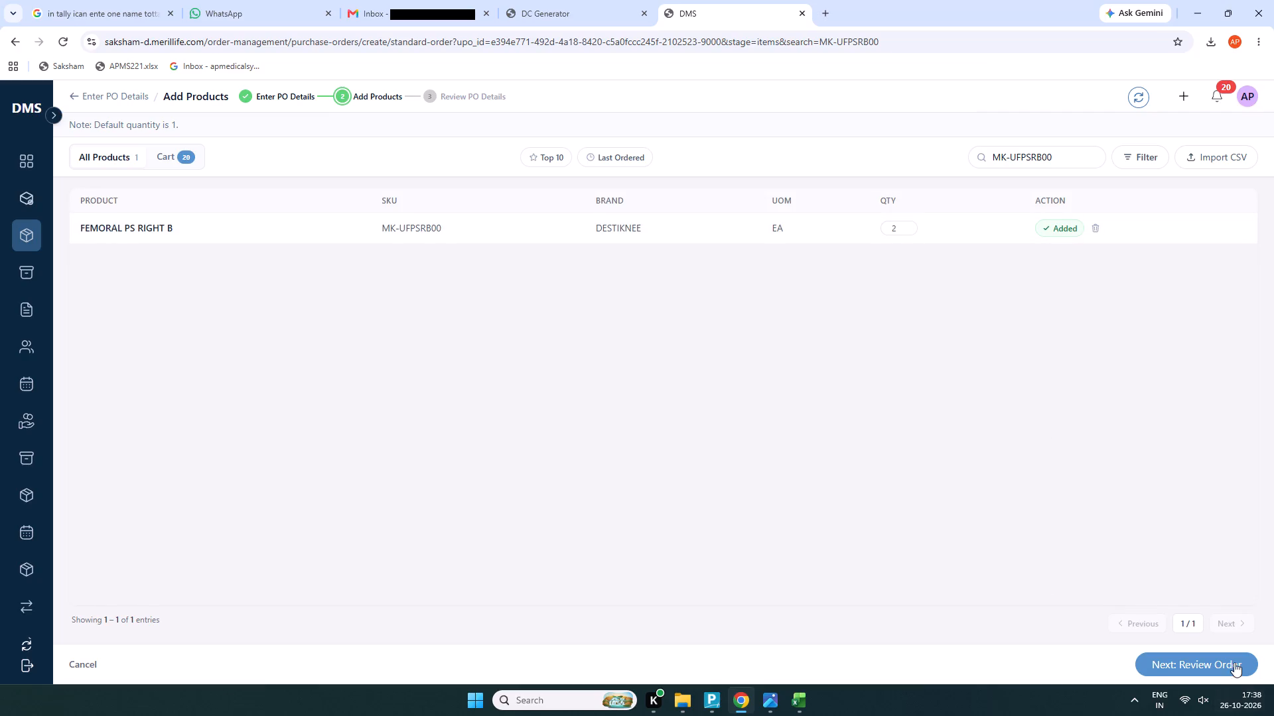
pyautogui.scroll(-2, 739, 476)
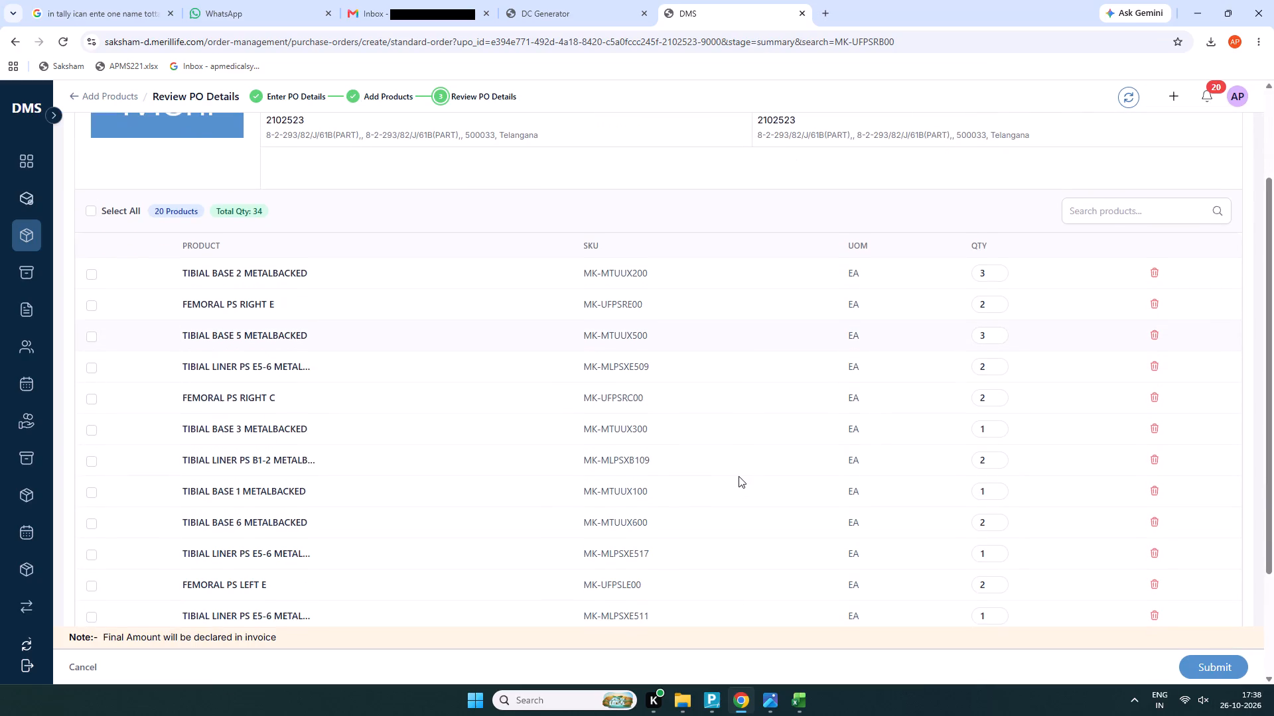
pyautogui.scroll(-5, 702, 428)
pyautogui.scroll(5, 705, 496)
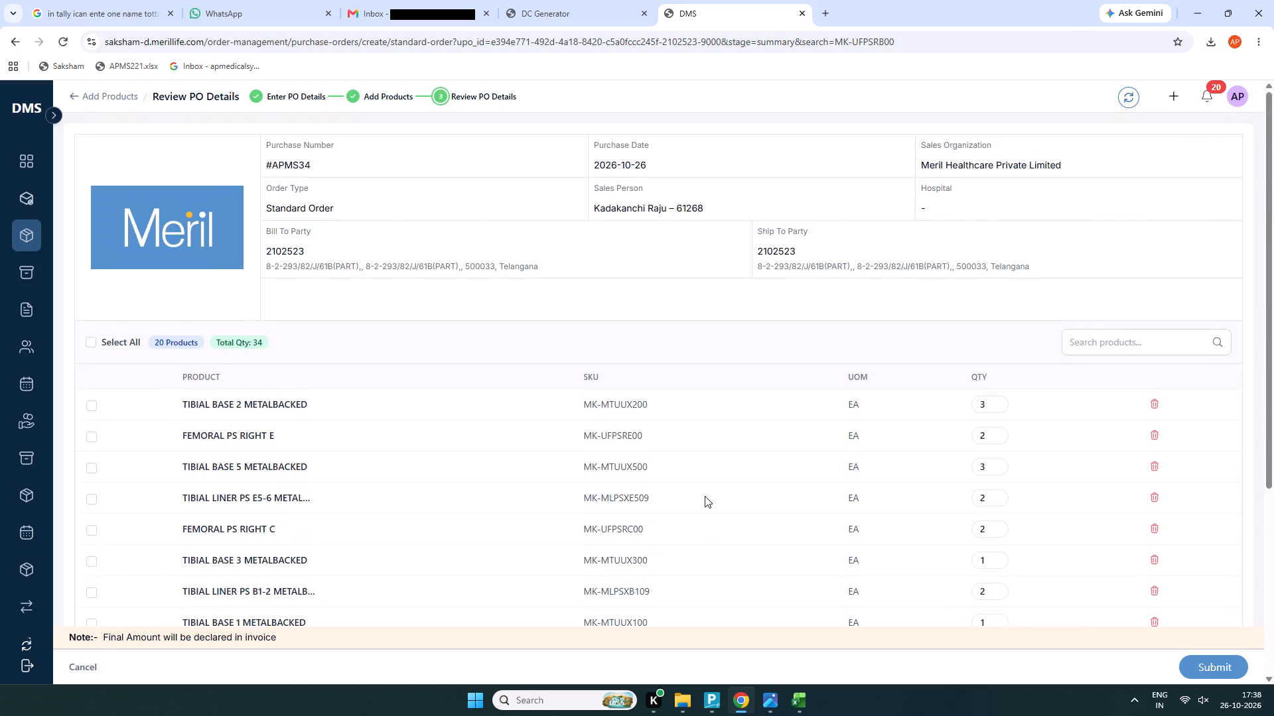
pyautogui.scroll(-10, 705, 496)
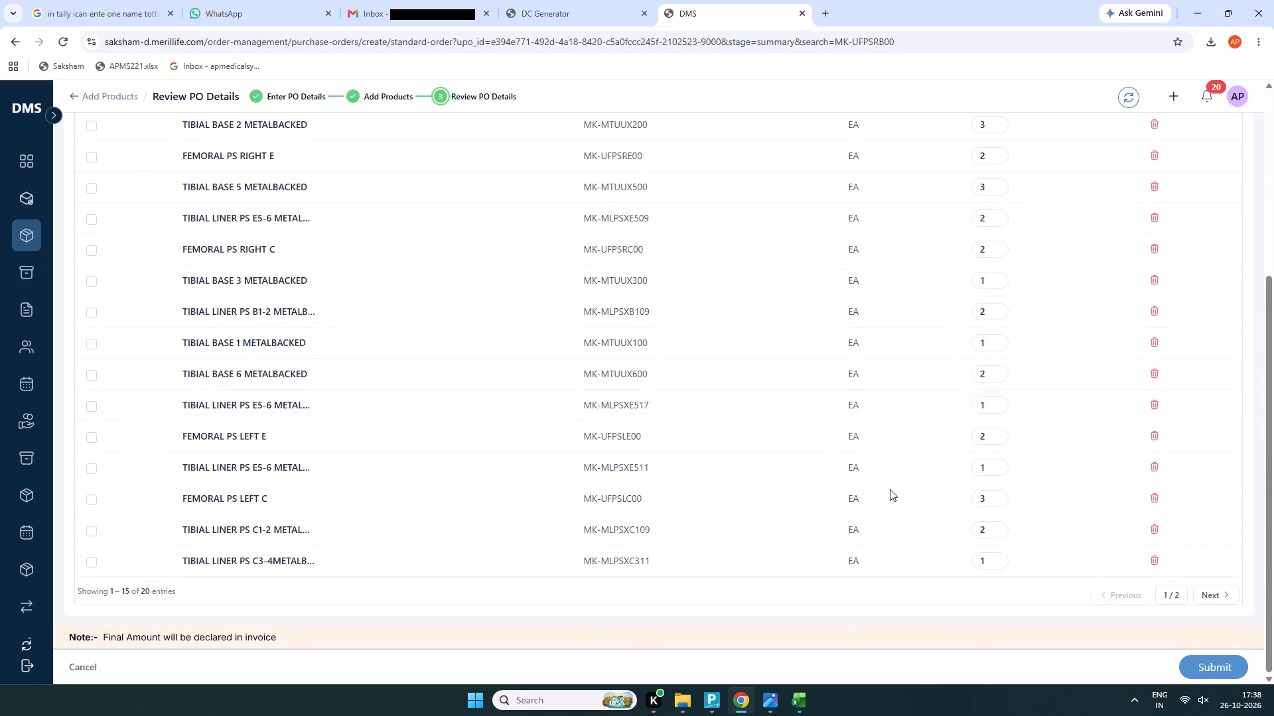
pyautogui.click(1206, 591)
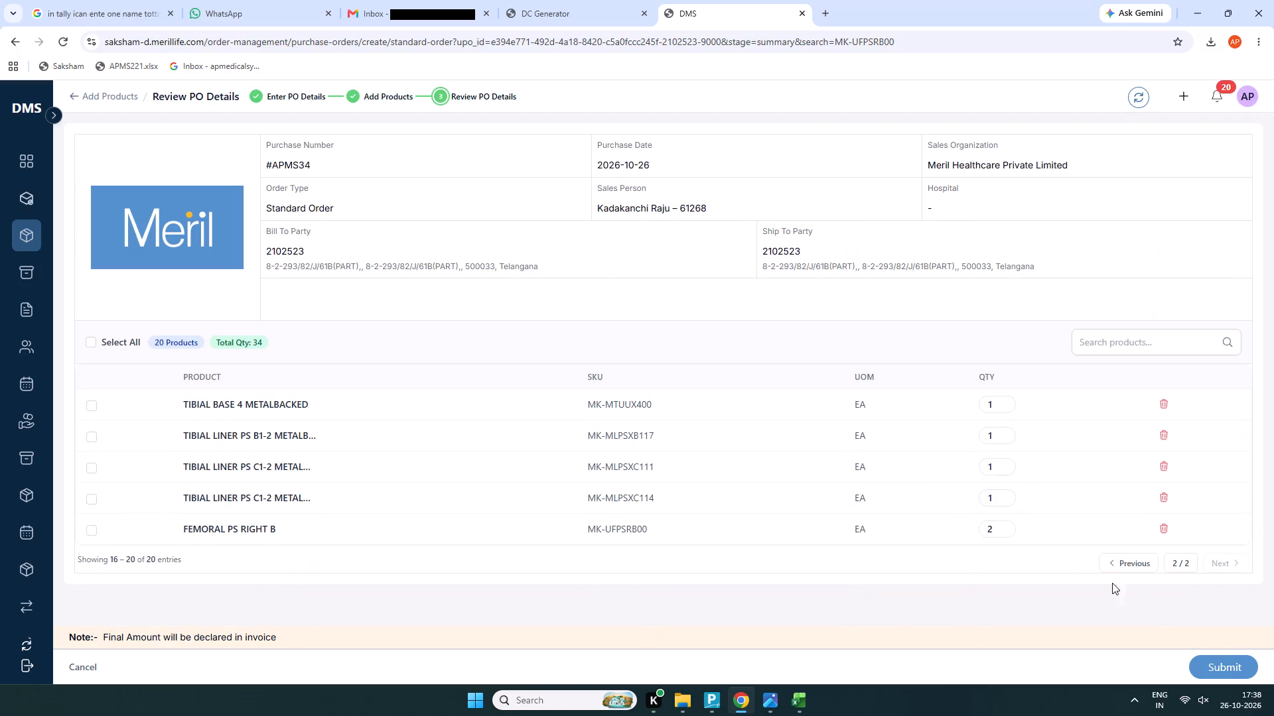
pyautogui.scroll(-3, 715, 512)
pyautogui.scroll(4, 714, 511)
# Submit purchase order APMS34 and choose to create it anyway despite the open sales orders.
pyautogui.click(1224, 663)
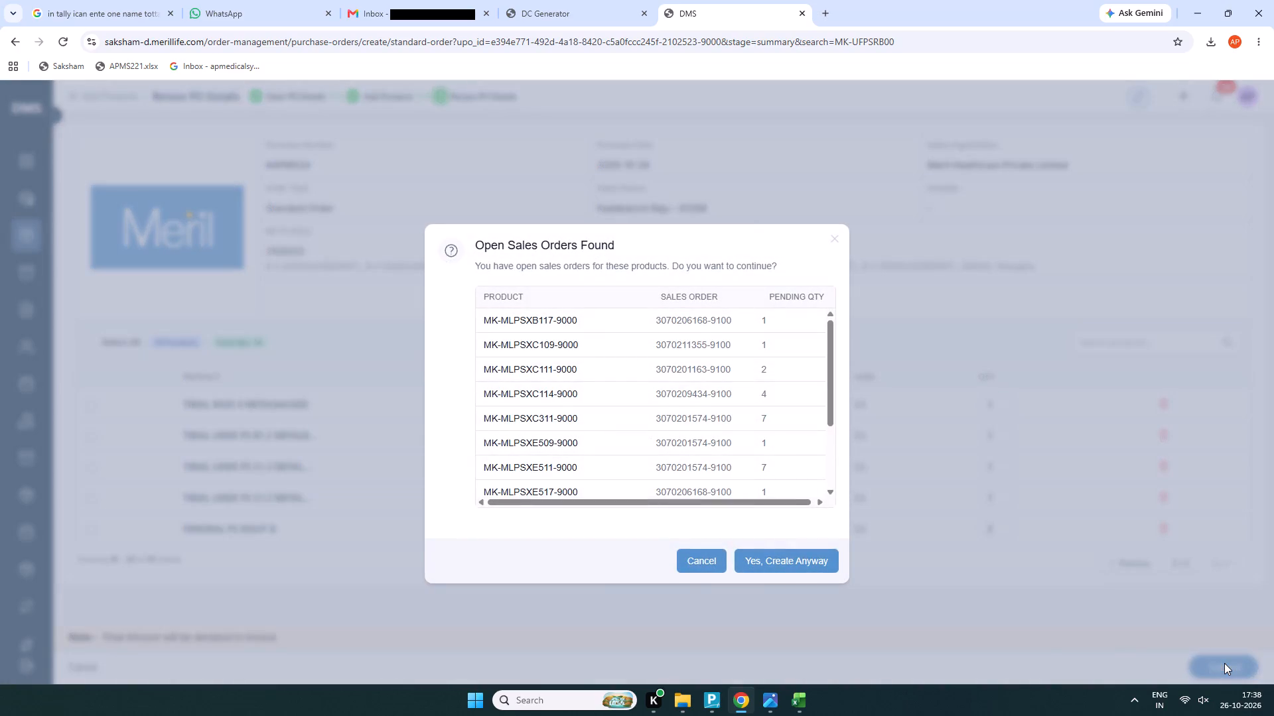
pyautogui.click(792, 556)
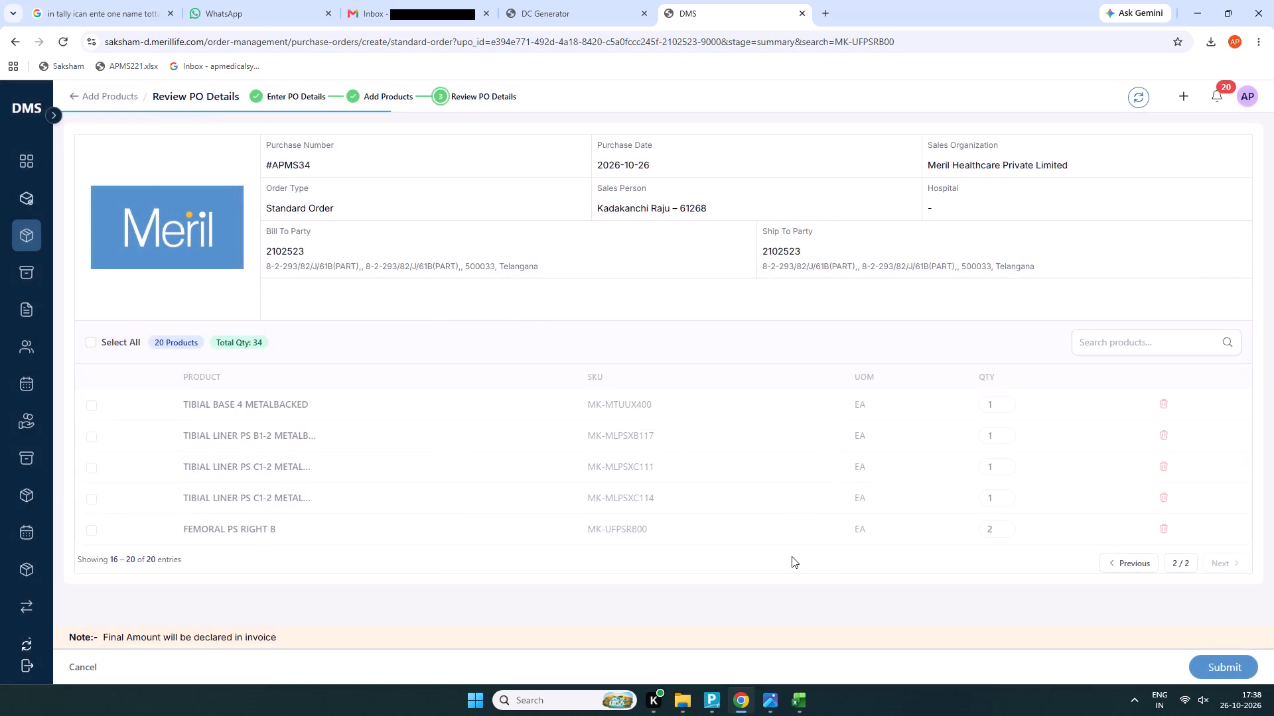